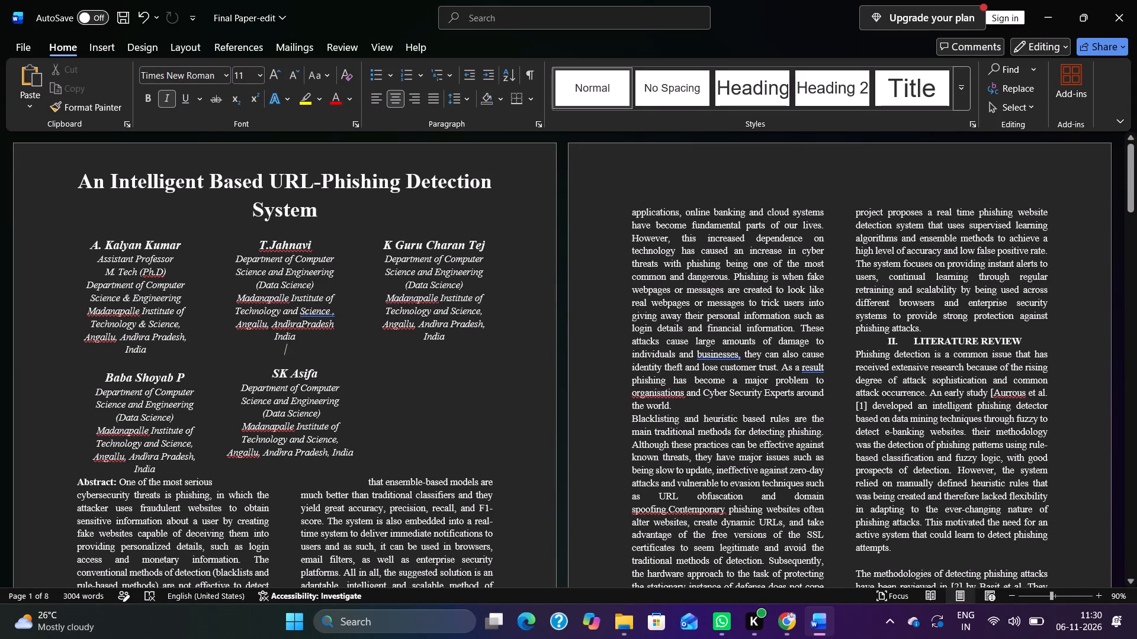
Replace the space after the initial K in the third author's name with a period.
{"action": "left_click", "coordinate": [396, 244]}
{"action": "key", "text": "BackSpace"}
{"action": "key", "text": "period"}
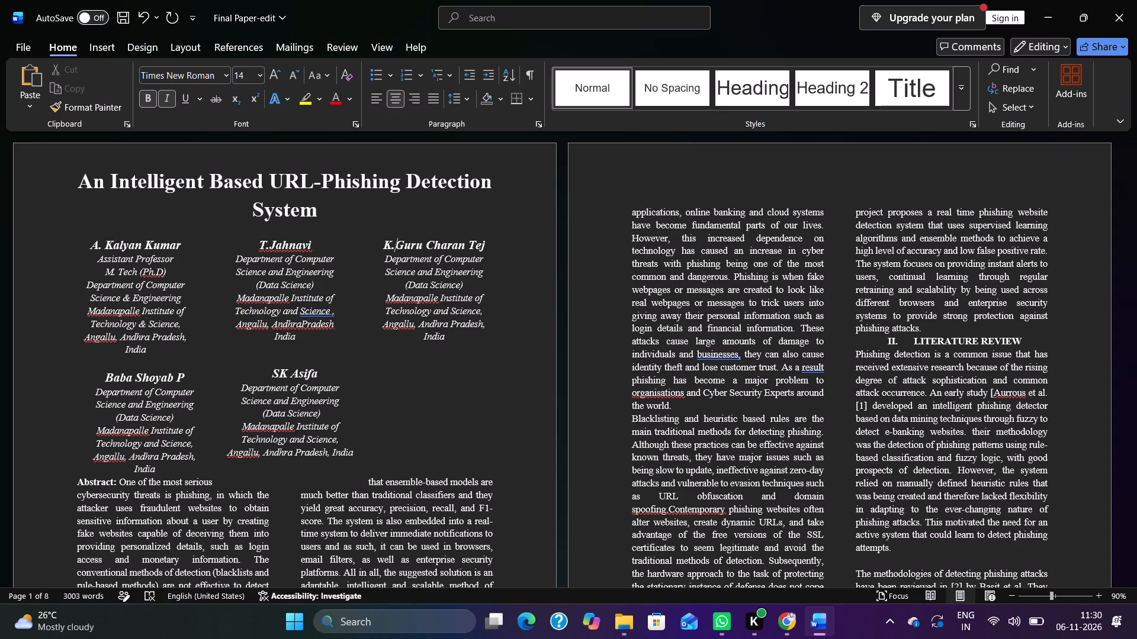
Select the bold "Abstract:" label at the start of the abstract and open its font size choices.
{"action": "scroll", "coordinate": [297, 364], "scroll_direction": "down", "scroll_amount": 2}
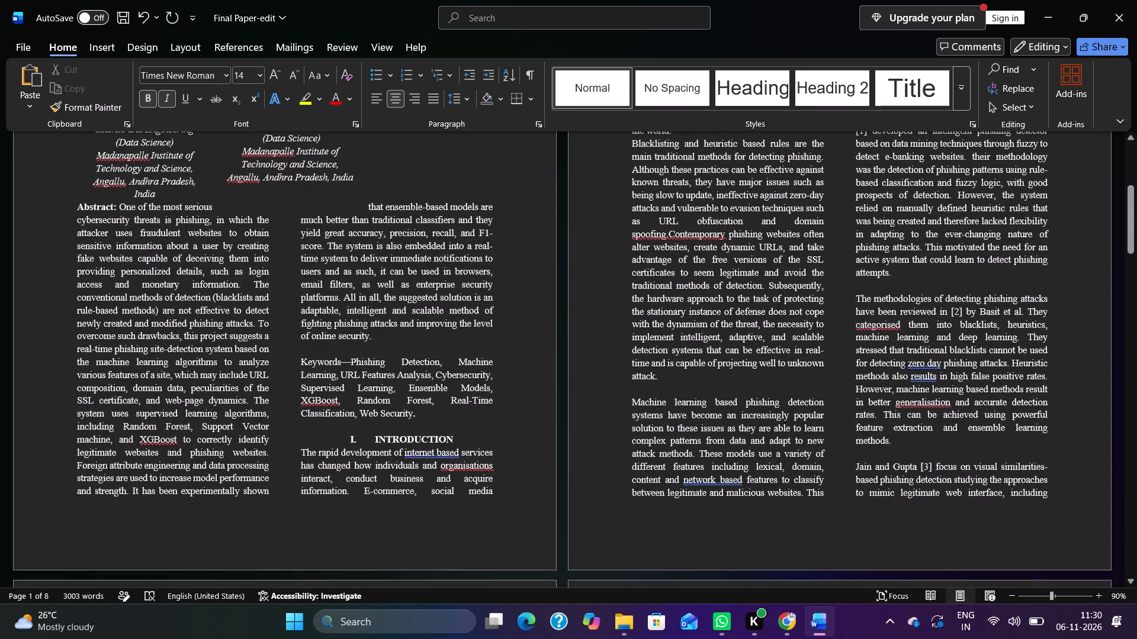
{"action": "left_click_drag", "start_coordinate": [74, 205], "coordinate": [110, 208]}
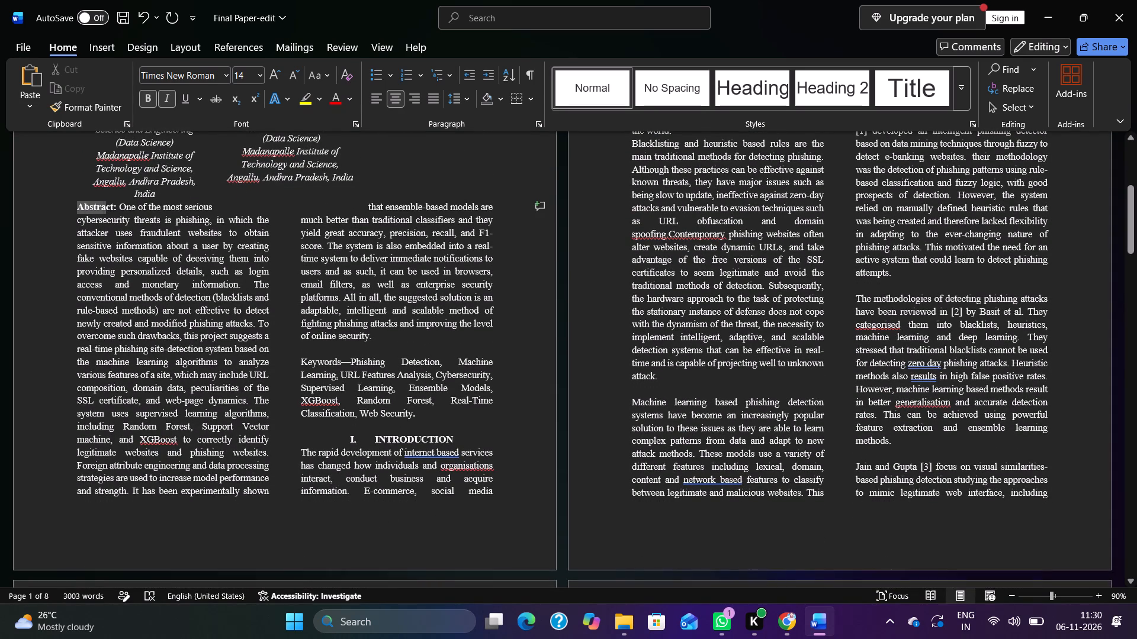
{"action": "left_click_drag", "start_coordinate": [110, 208], "coordinate": [113, 206]}
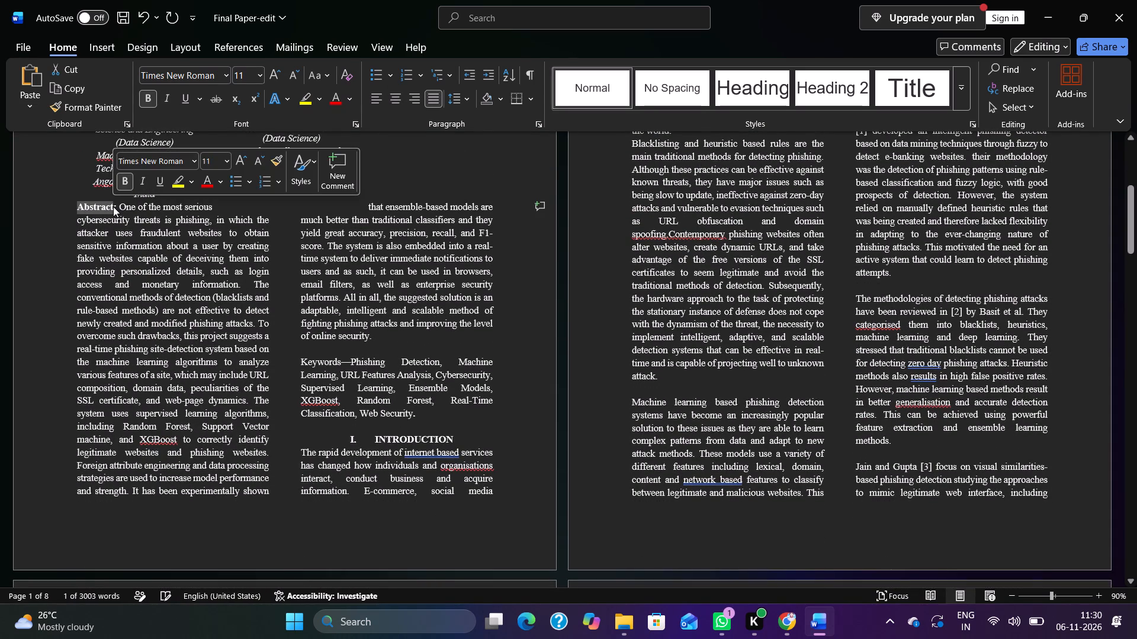
{"action": "left_click", "coordinate": [227, 163]}
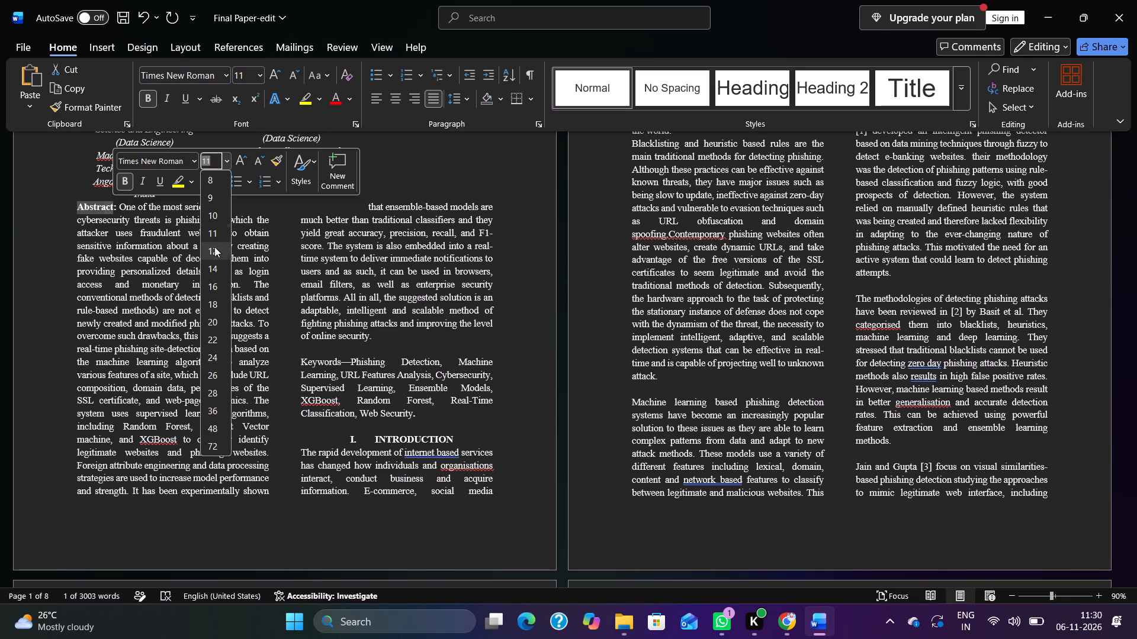
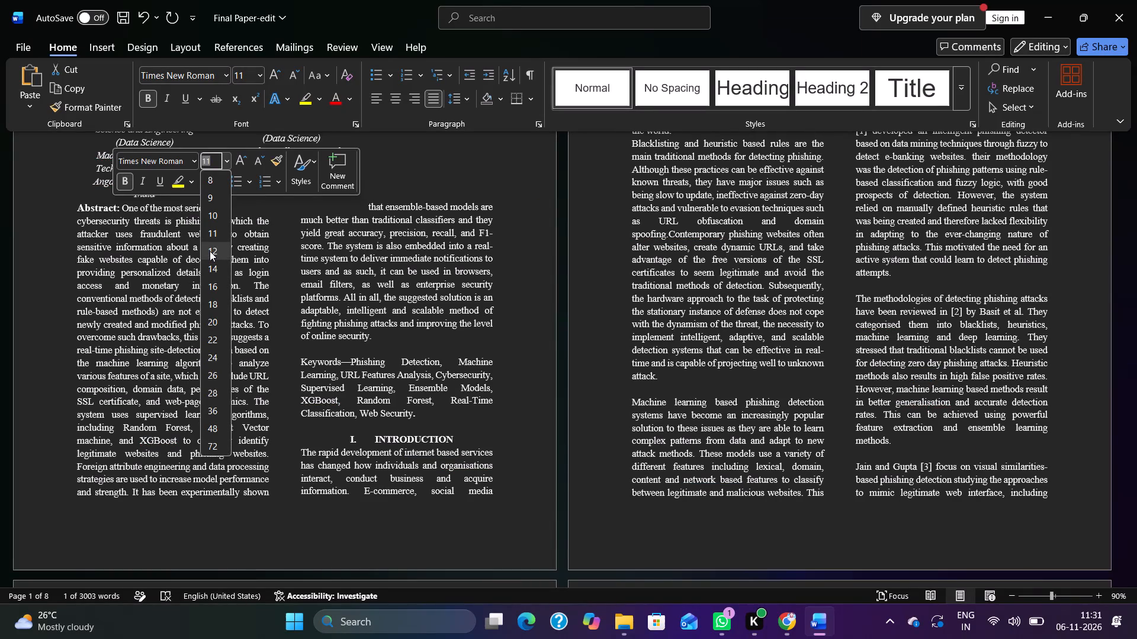
Set the selected "Abstract:" label to font size 14.
{"action": "left_click", "coordinate": [210, 263]}
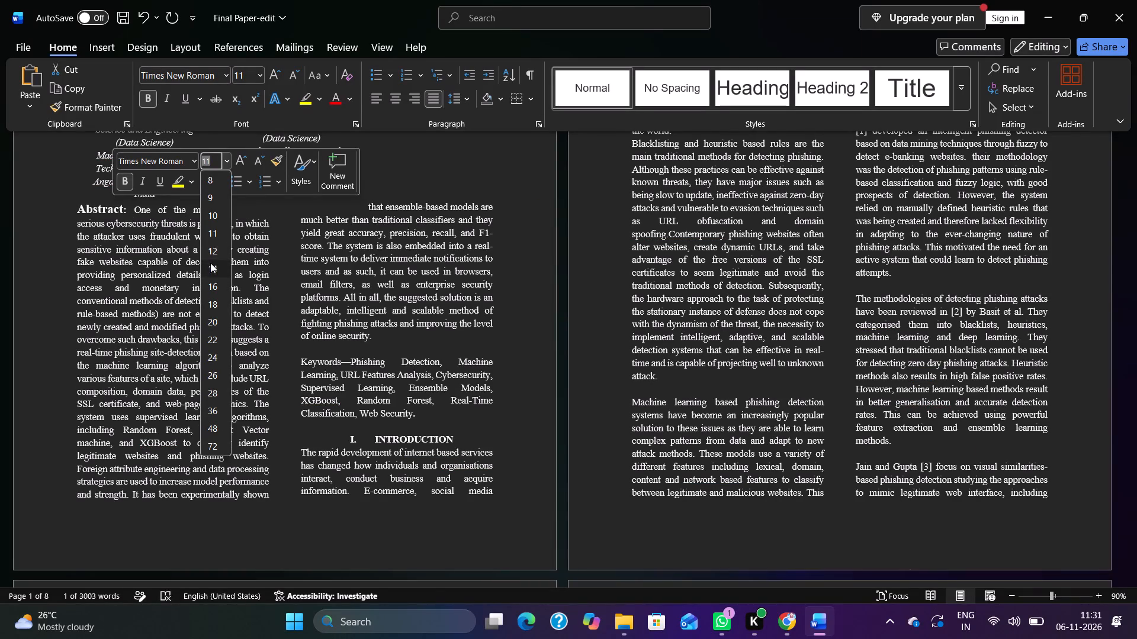
{"action": "left_click", "coordinate": [53, 261]}
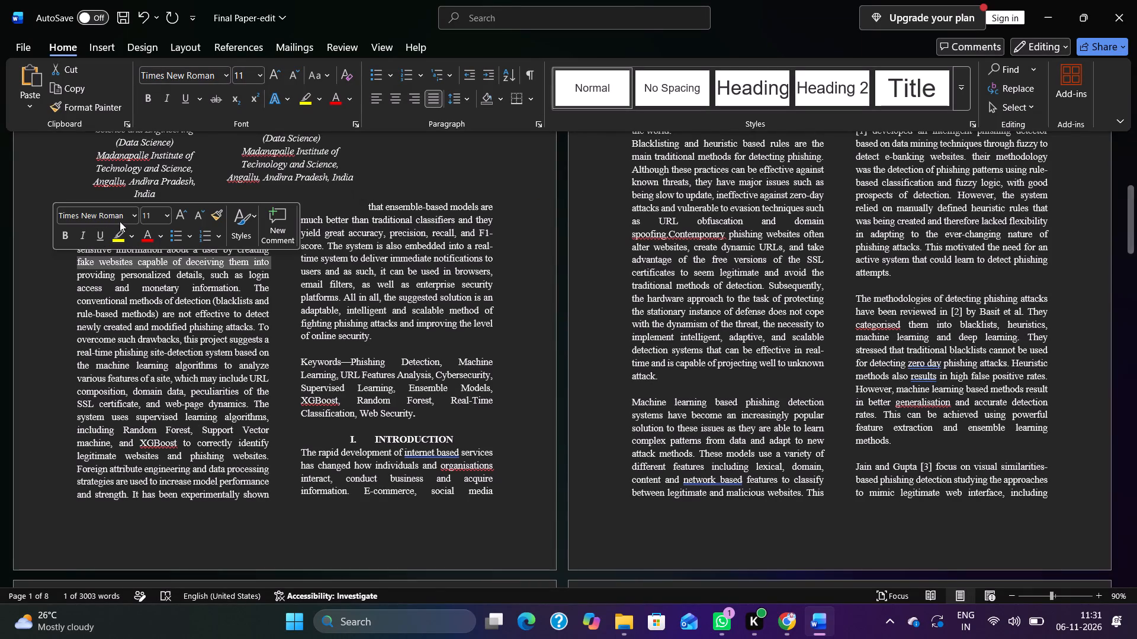
{"action": "left_click", "coordinate": [76, 186]}
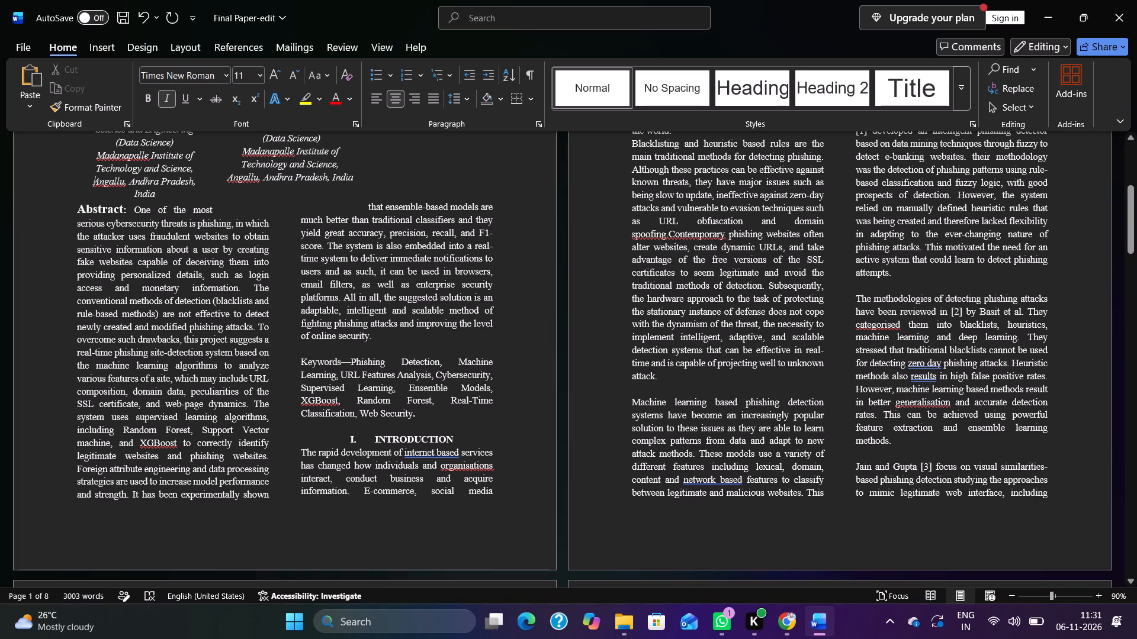
Set the abstract text after its label and the Keywords paragraph, through "Web Security", to font size 12.
{"action": "left_click_drag", "start_coordinate": [135, 206], "coordinate": [244, 408]}
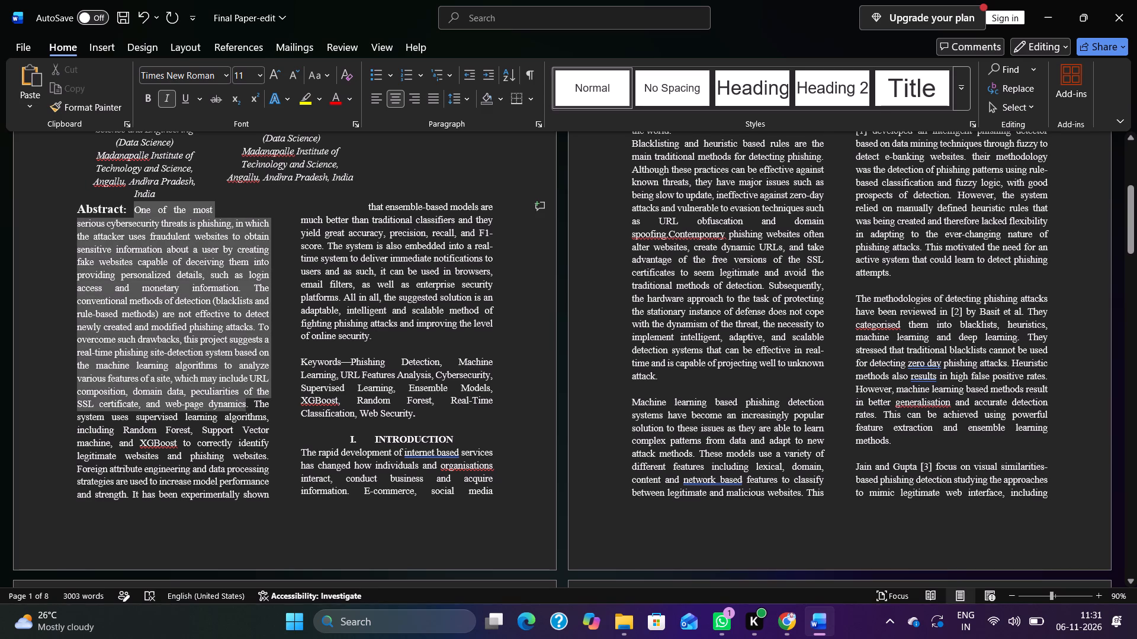
{"action": "left_click_drag", "start_coordinate": [244, 408], "coordinate": [287, 474]}
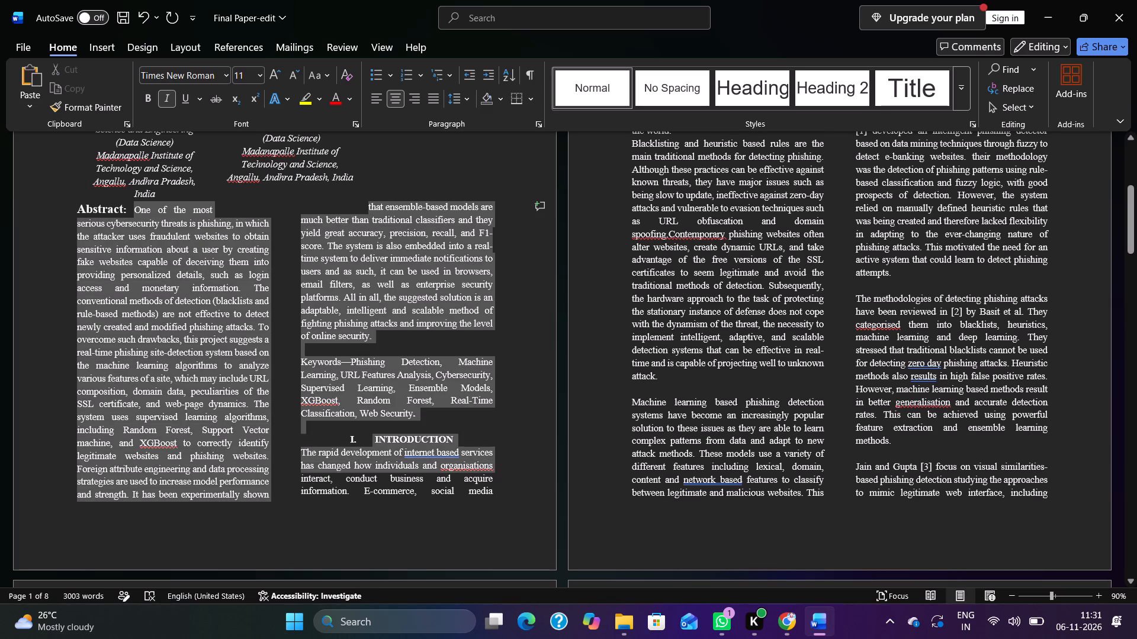
{"action": "left_click_drag", "start_coordinate": [287, 474], "coordinate": [388, 409]}
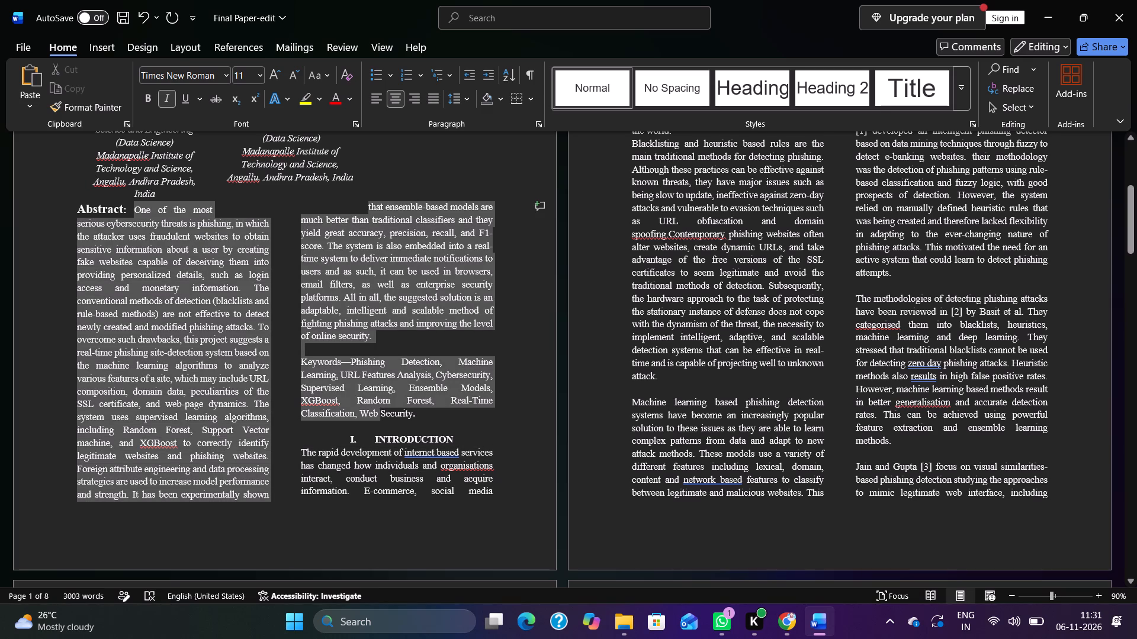
{"action": "left_click_drag", "start_coordinate": [388, 409], "coordinate": [413, 413]}
{"action": "left_click_drag", "start_coordinate": [413, 413], "coordinate": [413, 413]}
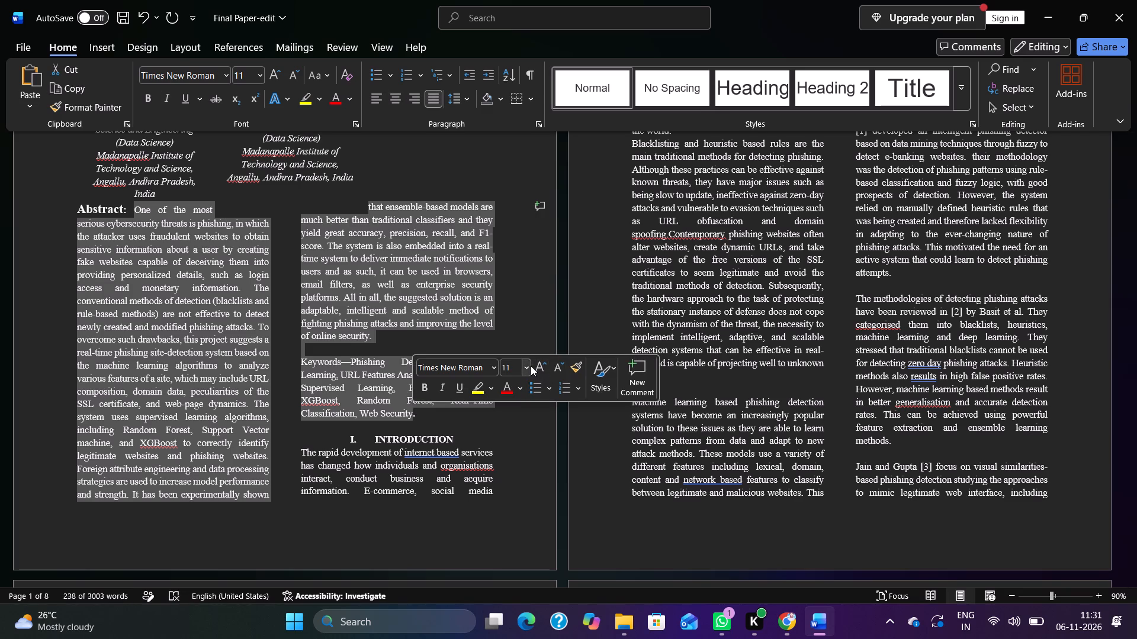
{"action": "left_click", "coordinate": [528, 366]}
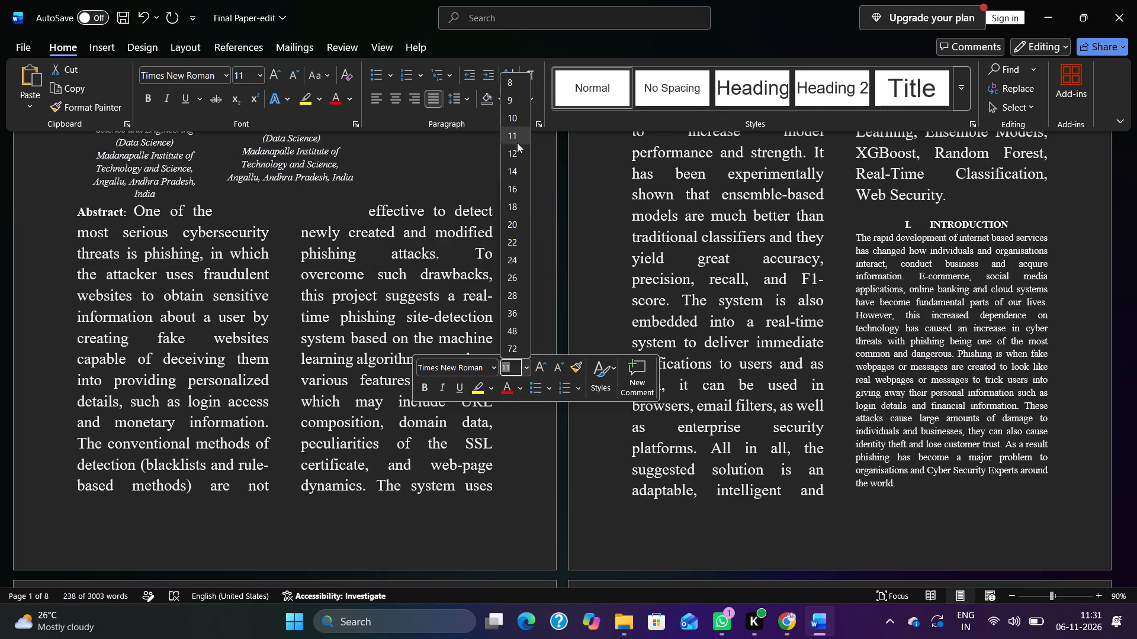
{"action": "left_click", "coordinate": [515, 151]}
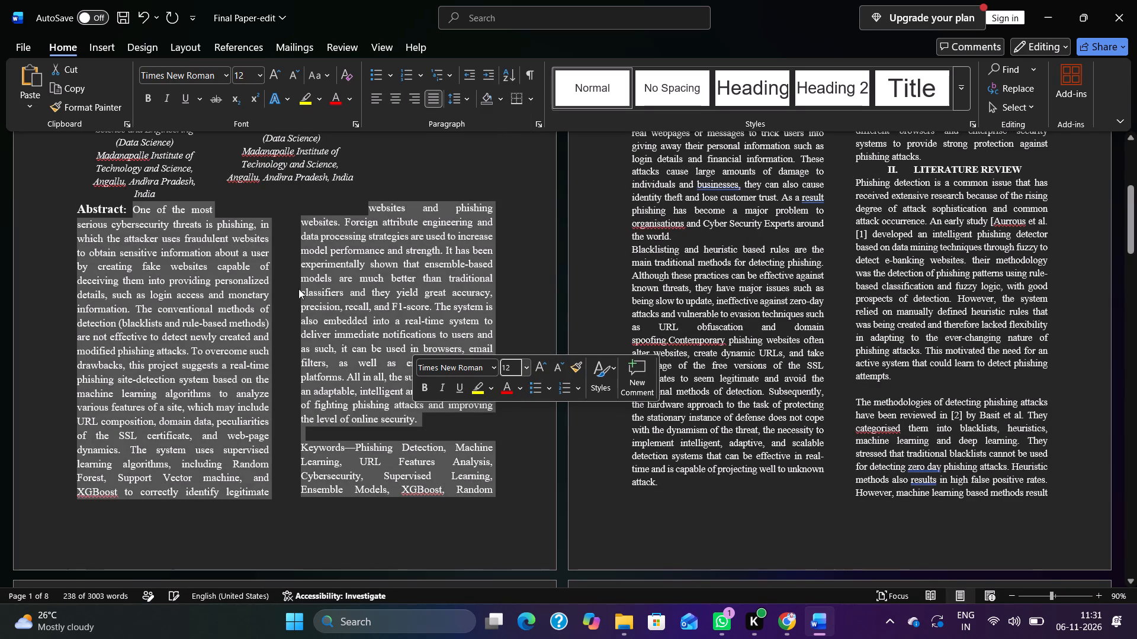
{"action": "left_click", "coordinate": [292, 290]}
Look over the first pages of the paper, comparing the resized abstract with the introduction, literature review and methodology text.
{"action": "scroll", "coordinate": [301, 384], "scroll_direction": "down", "scroll_amount": 1}
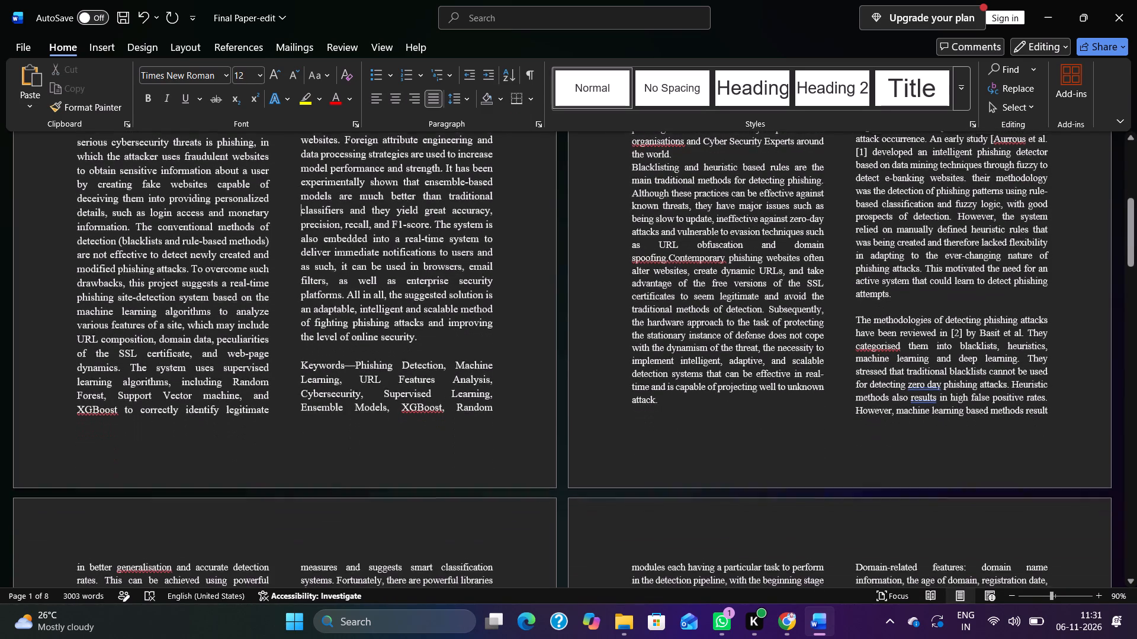
{"action": "scroll", "coordinate": [301, 384], "scroll_direction": "down", "scroll_amount": 3}
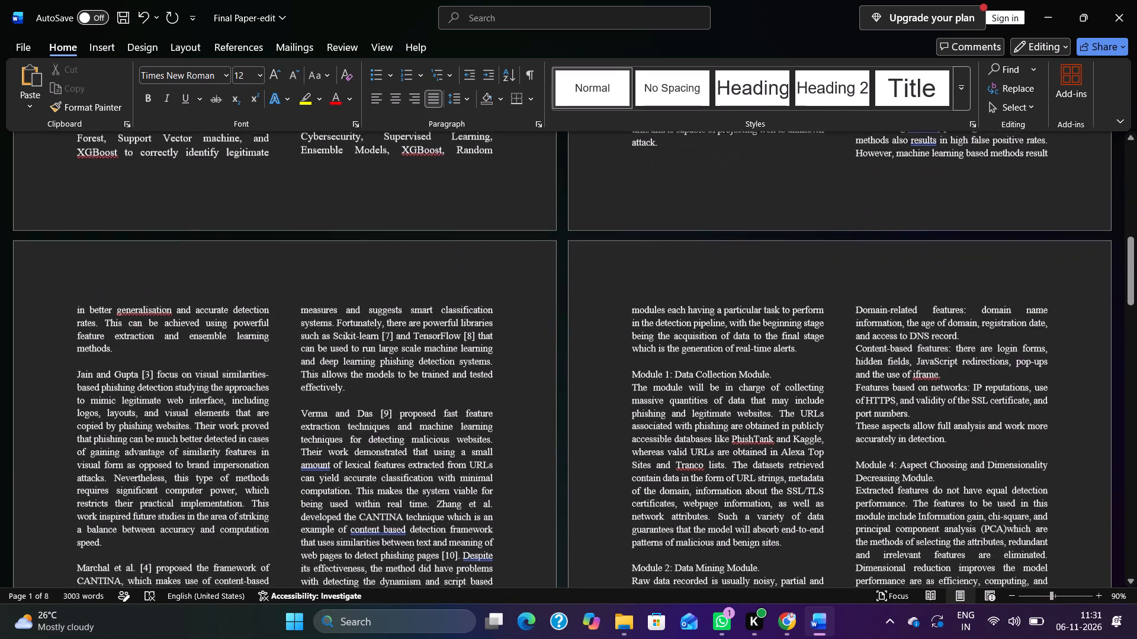
{"action": "scroll", "coordinate": [304, 430], "scroll_direction": "down", "scroll_amount": 1}
{"action": "scroll", "coordinate": [304, 430], "scroll_direction": "up", "scroll_amount": 3}
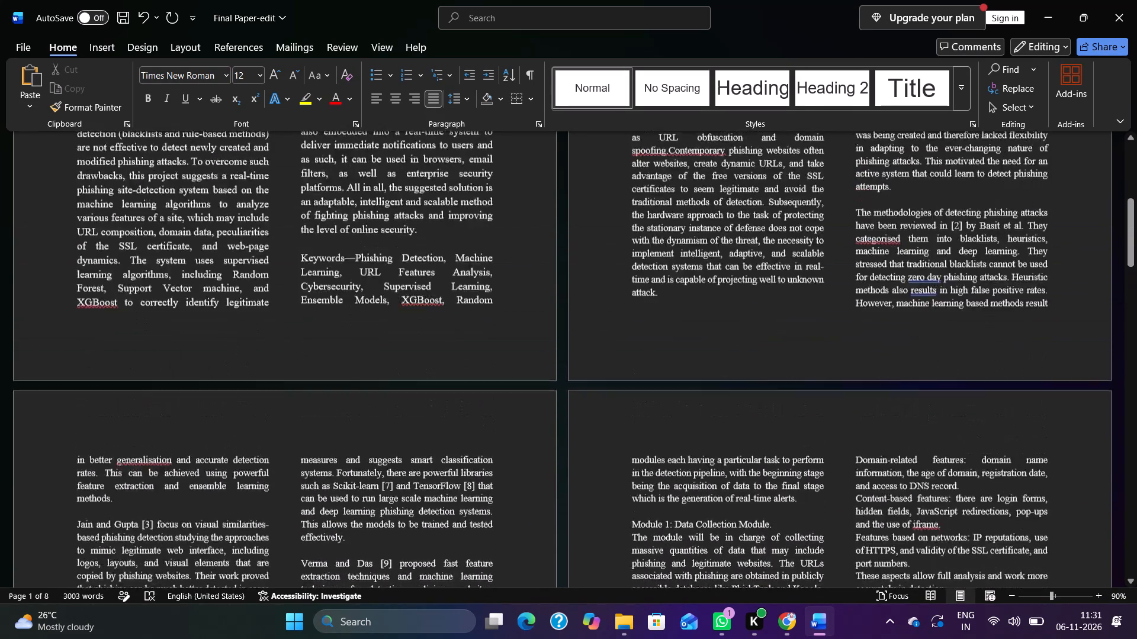
{"action": "scroll", "coordinate": [304, 430], "scroll_direction": "up", "scroll_amount": 3}
{"action": "scroll", "coordinate": [304, 430], "scroll_direction": "down", "scroll_amount": 2}
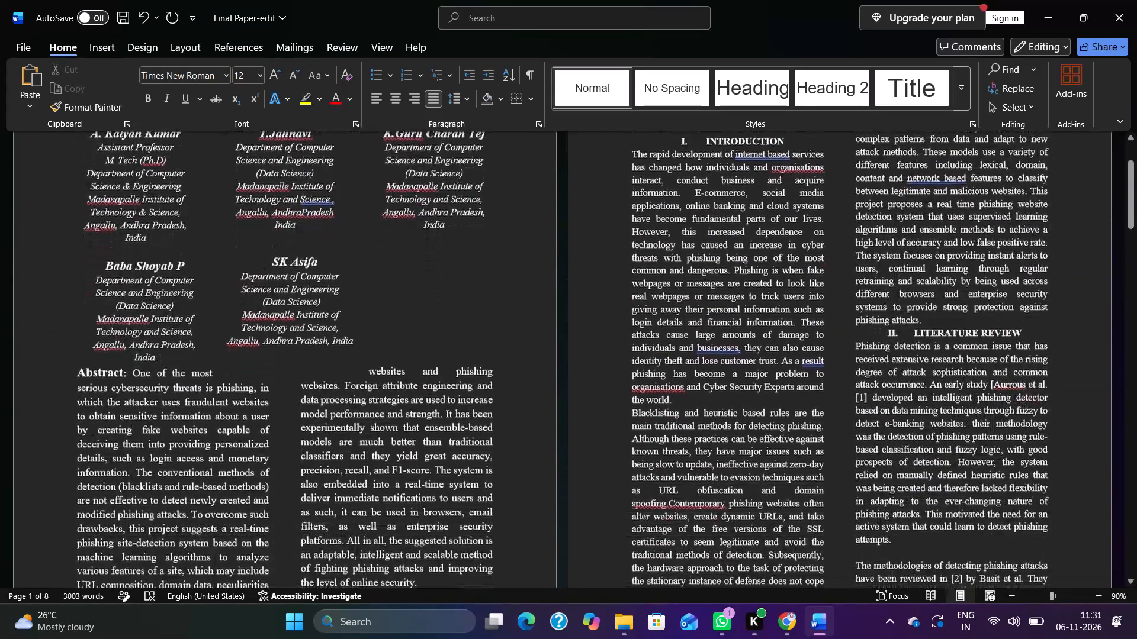
{"action": "scroll", "coordinate": [304, 430], "scroll_direction": "down", "scroll_amount": 2}
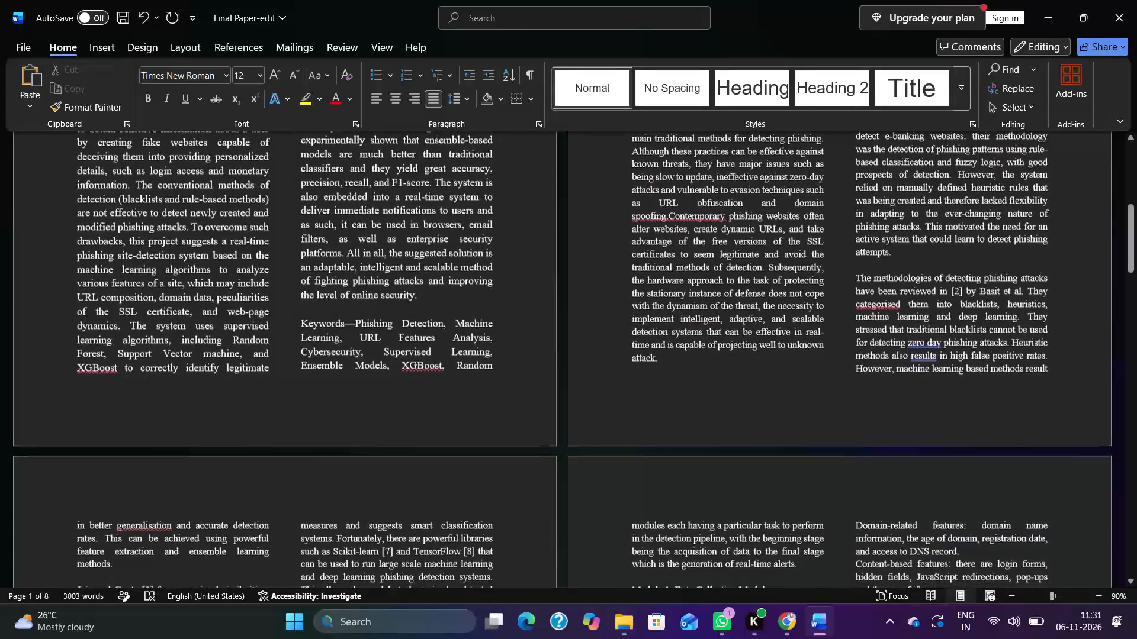
{"action": "scroll", "coordinate": [304, 430], "scroll_direction": "down", "scroll_amount": 4}
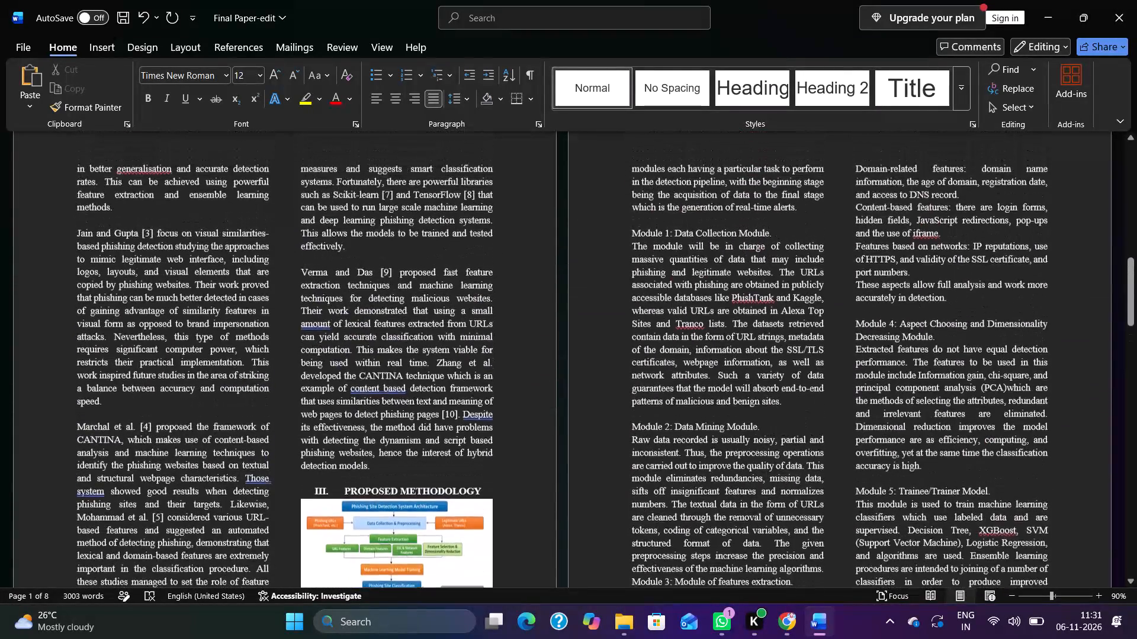
{"action": "scroll", "coordinate": [304, 430], "scroll_direction": "up", "scroll_amount": 5}
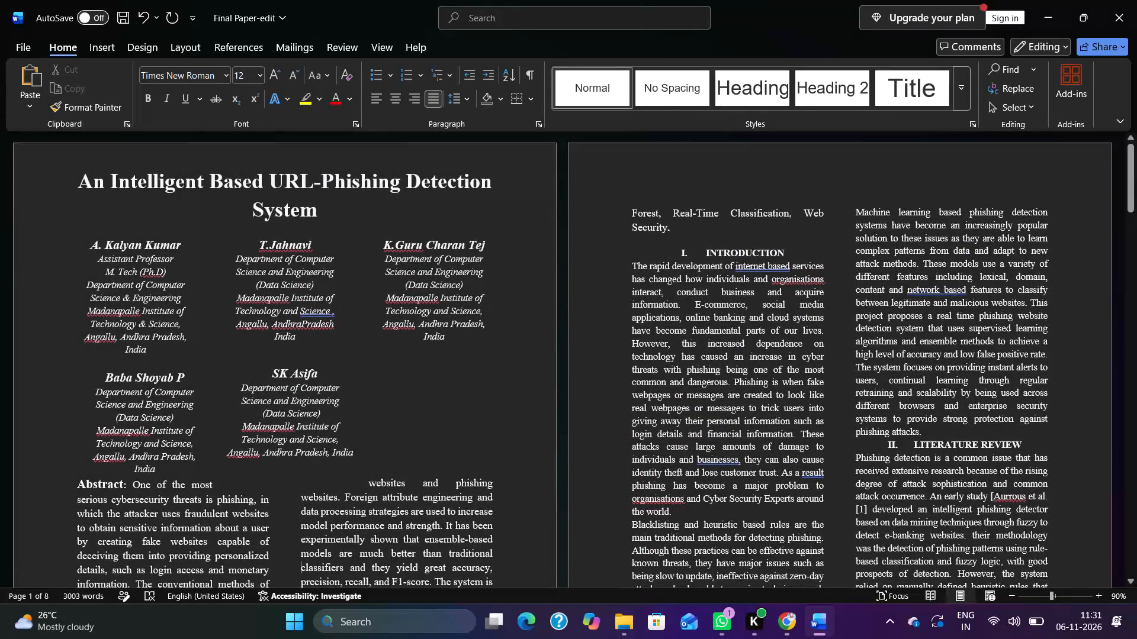
Set the last keywords lines on page 2, "Forest, Real-Time Classification, Web Security." including the period, to font size 12.
{"action": "scroll", "coordinate": [552, 318], "scroll_direction": "down", "scroll_amount": 3}
{"action": "scroll", "coordinate": [552, 318], "scroll_direction": "up", "scroll_amount": 4, "text": "ctrl"}
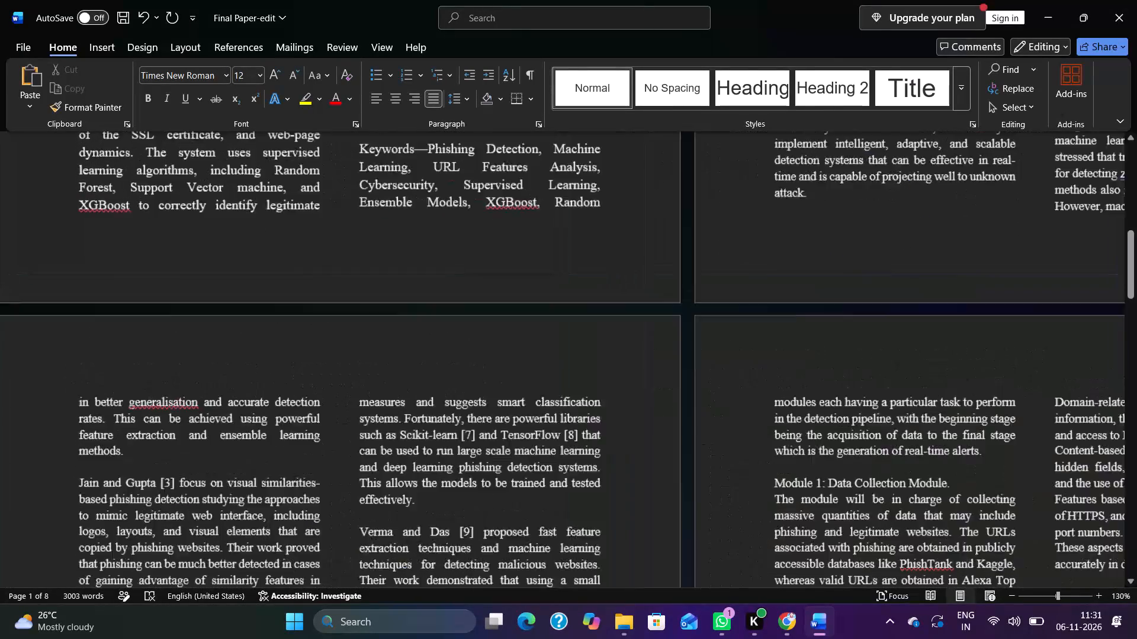
{"action": "scroll", "coordinate": [552, 318], "scroll_direction": "up", "scroll_amount": 2, "text": "ctrl"}
{"action": "scroll", "coordinate": [552, 318], "scroll_direction": "down", "scroll_amount": 1, "text": "ctrl"}
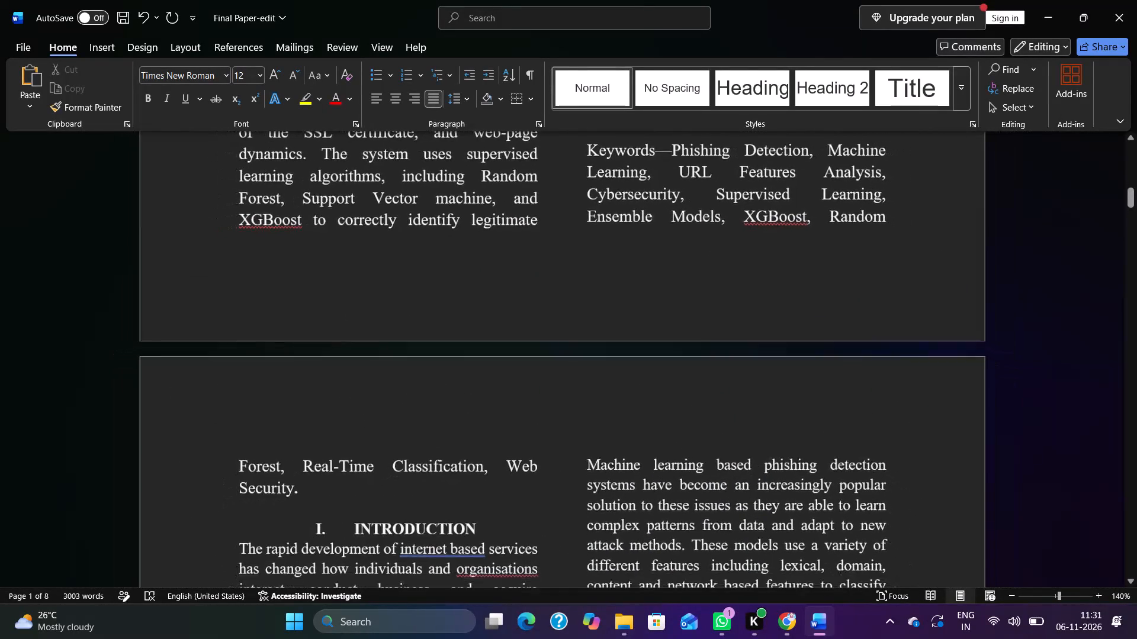
{"action": "scroll", "coordinate": [608, 246], "scroll_direction": "down", "scroll_amount": 2, "text": "ctrl"}
{"action": "scroll", "coordinate": [524, 278], "scroll_direction": "down", "scroll_amount": 2}
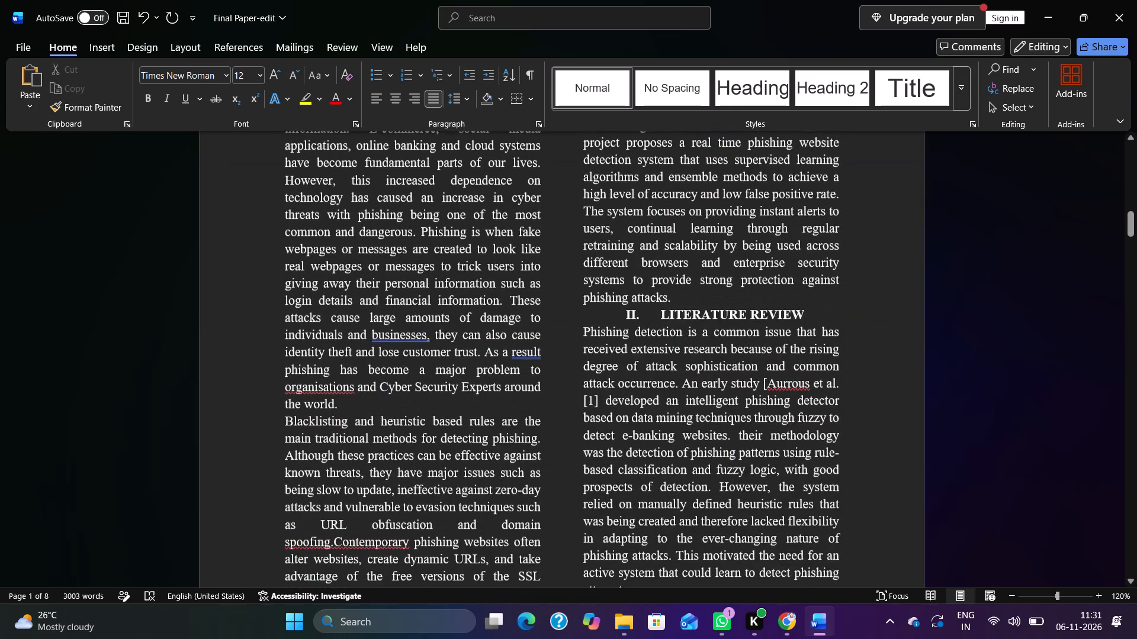
{"action": "scroll", "coordinate": [471, 356], "scroll_direction": "up", "scroll_amount": 1}
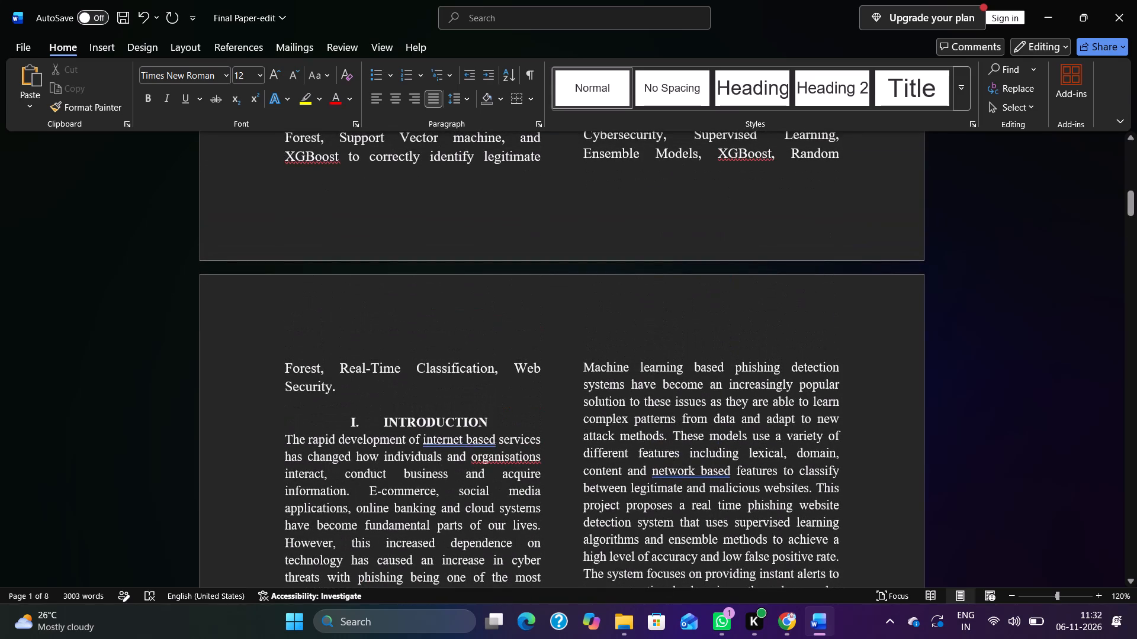
{"action": "left_click_drag", "start_coordinate": [338, 392], "coordinate": [281, 370]}
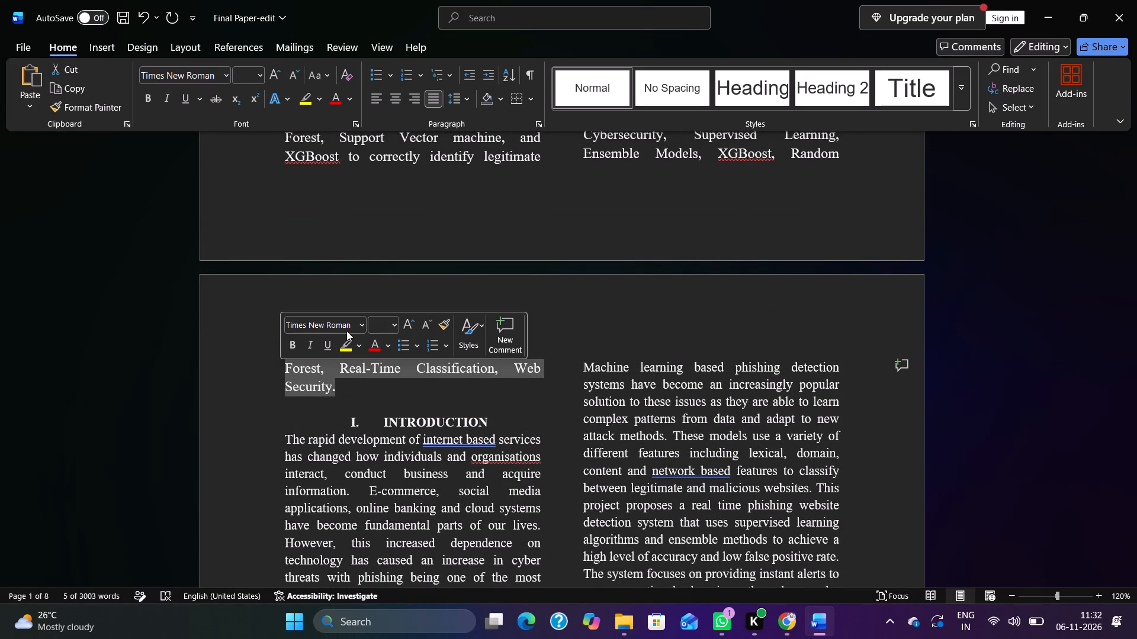
{"action": "left_click", "coordinate": [396, 321]}
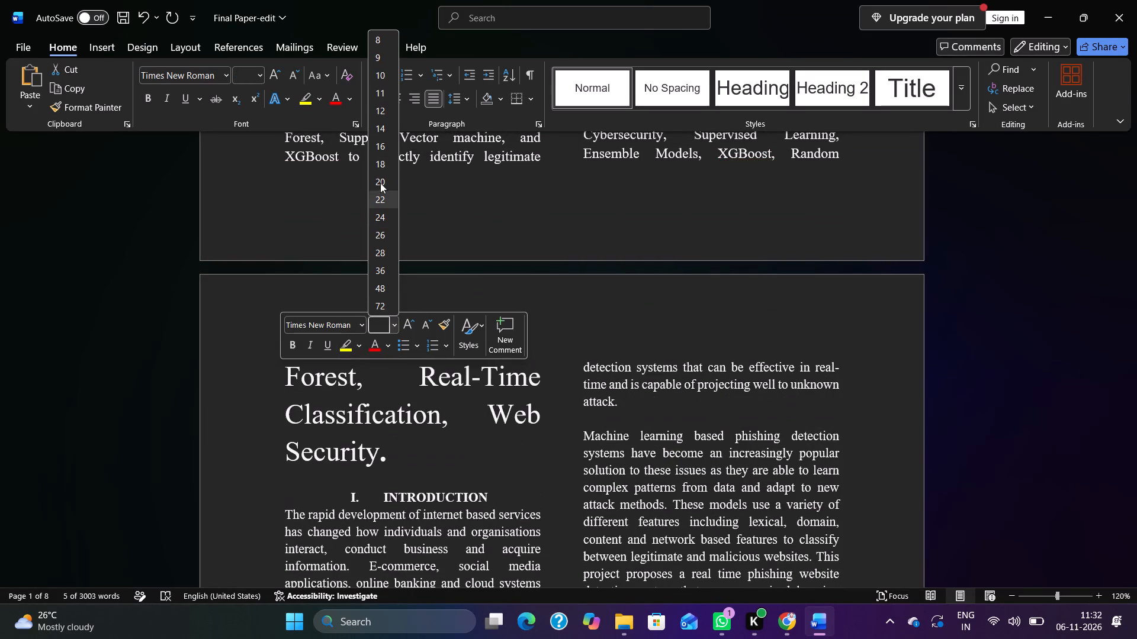
{"action": "left_click", "coordinate": [380, 109]}
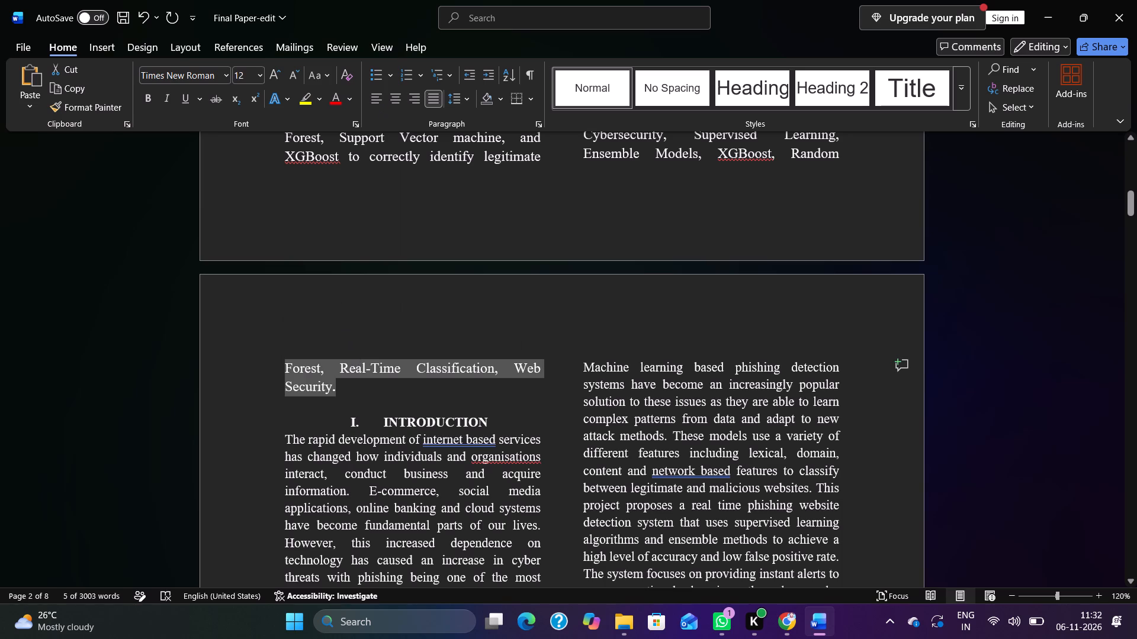
{"action": "left_click", "coordinate": [348, 380]}
Set the "INTRODUCTION" section heading to font size 14.
{"action": "left_click_drag", "start_coordinate": [497, 415], "coordinate": [382, 431]}
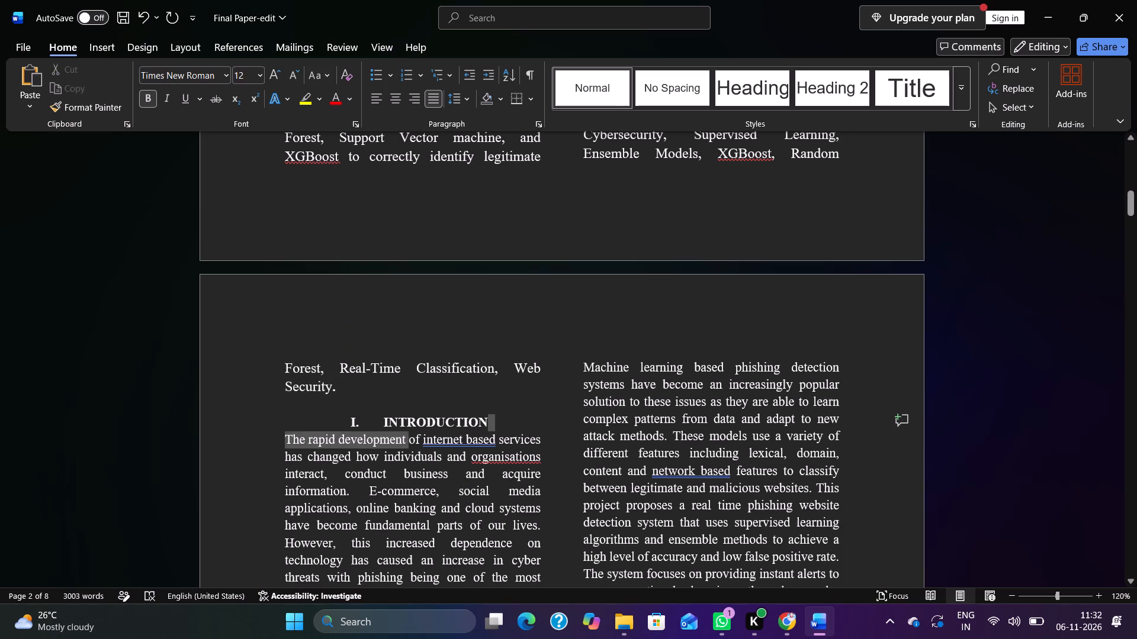
{"action": "left_click_drag", "start_coordinate": [382, 431], "coordinate": [342, 421]}
{"action": "left_click", "coordinate": [342, 421]}
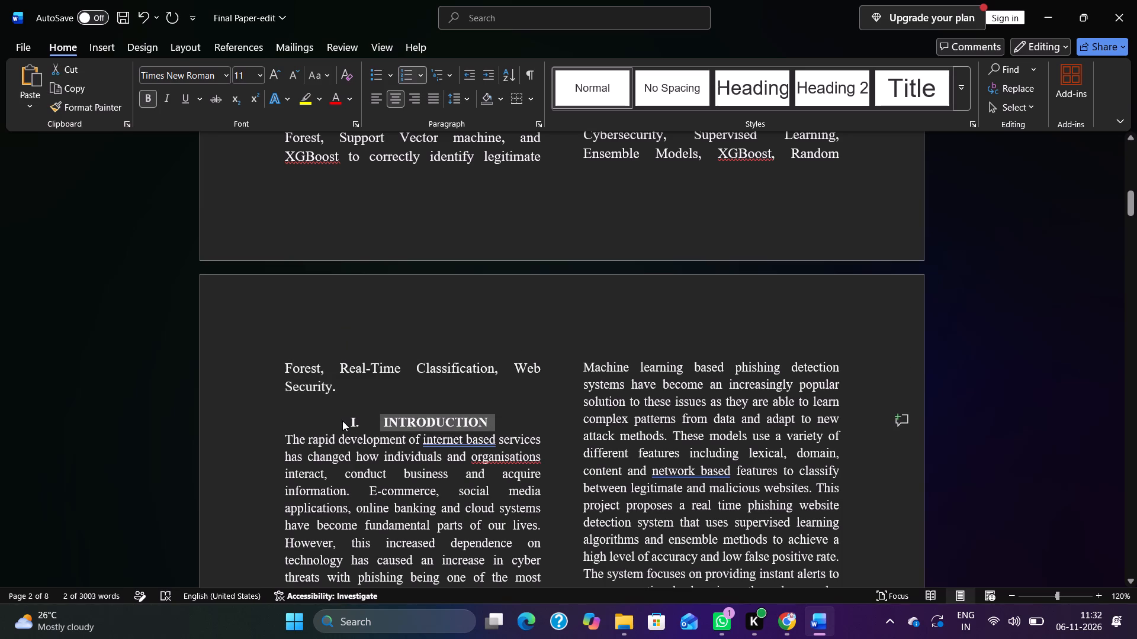
{"action": "left_click_drag", "start_coordinate": [342, 421], "coordinate": [461, 414]}
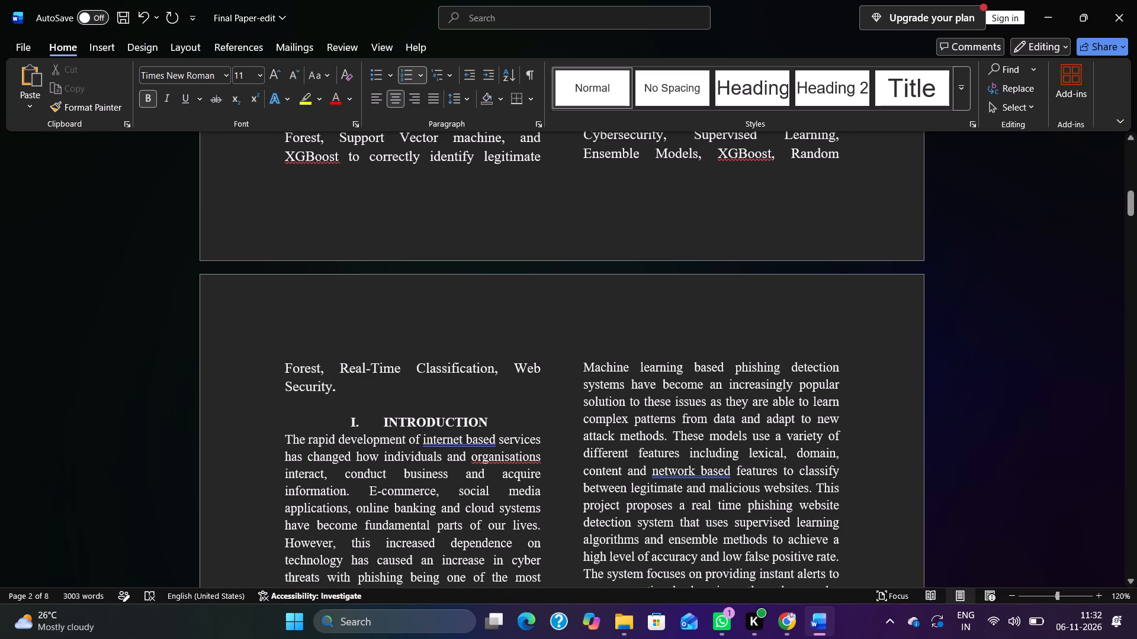
{"action": "left_click_drag", "start_coordinate": [493, 419], "coordinate": [352, 418]}
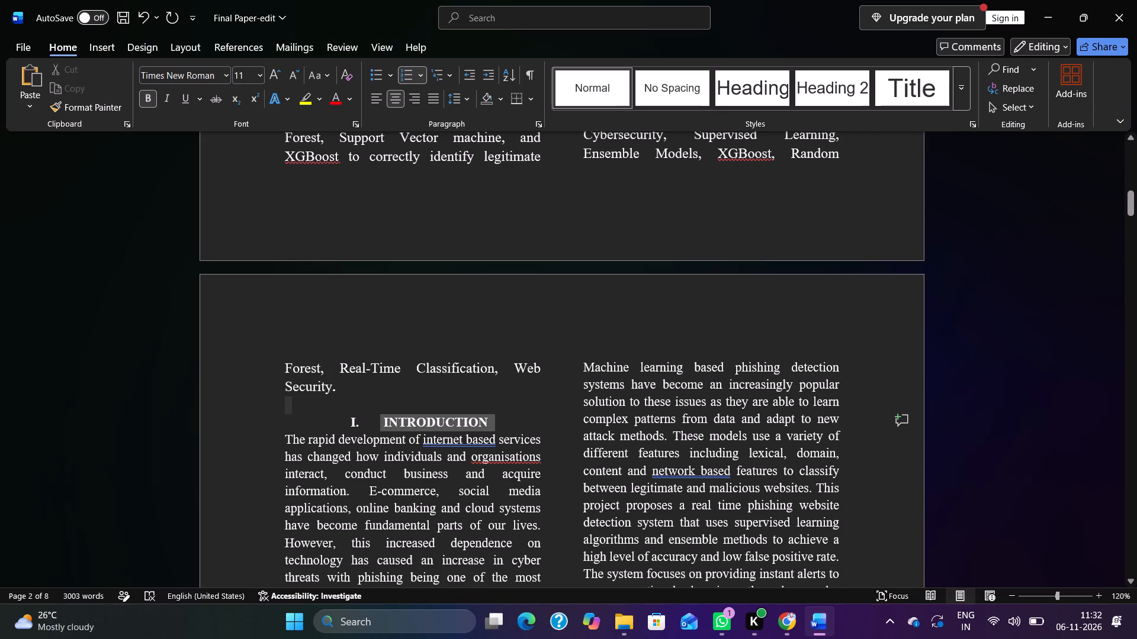
{"action": "left_click_drag", "start_coordinate": [352, 418], "coordinate": [349, 421]}
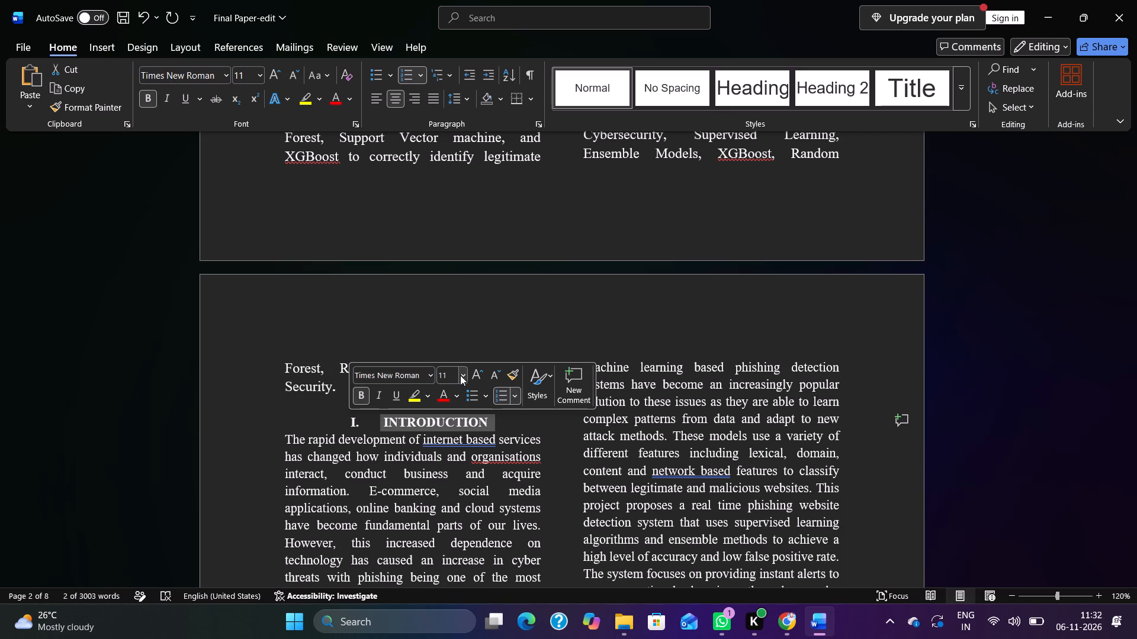
{"action": "left_click", "coordinate": [464, 376]}
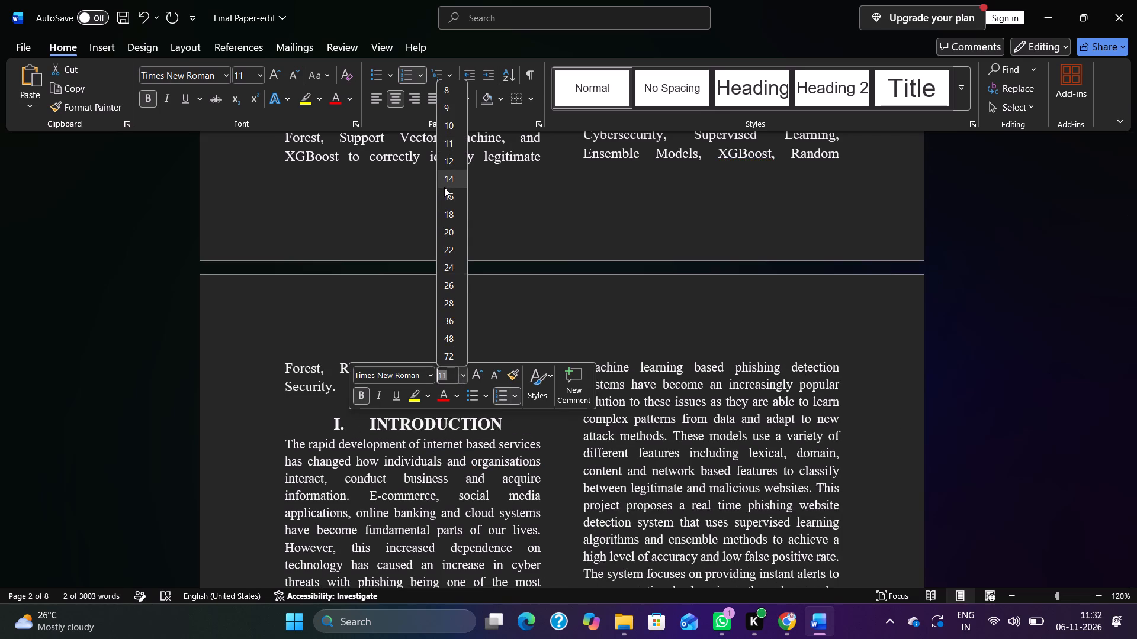
{"action": "left_click", "coordinate": [444, 187]}
{"action": "left_click", "coordinate": [258, 398]}
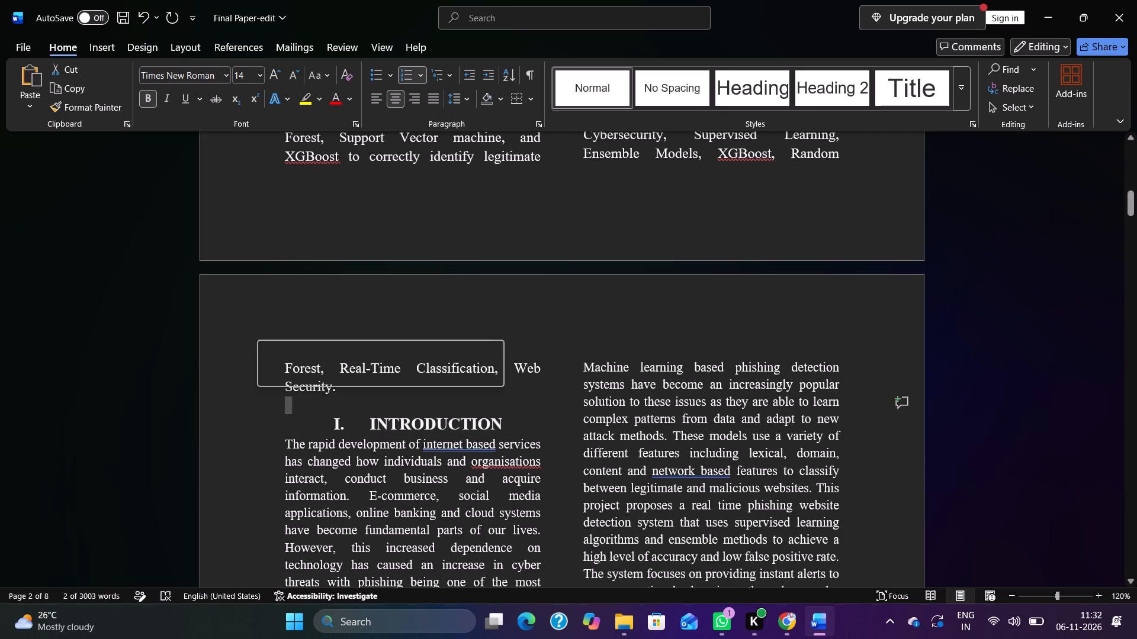
Set the introduction's opening paragraphs, from "The rapid development of internet based services" through "unknown attack.", to font size 12.
{"action": "scroll", "coordinate": [258, 398], "scroll_direction": "down", "scroll_amount": 1}
{"action": "left_click_drag", "start_coordinate": [286, 145], "coordinate": [444, 515]}
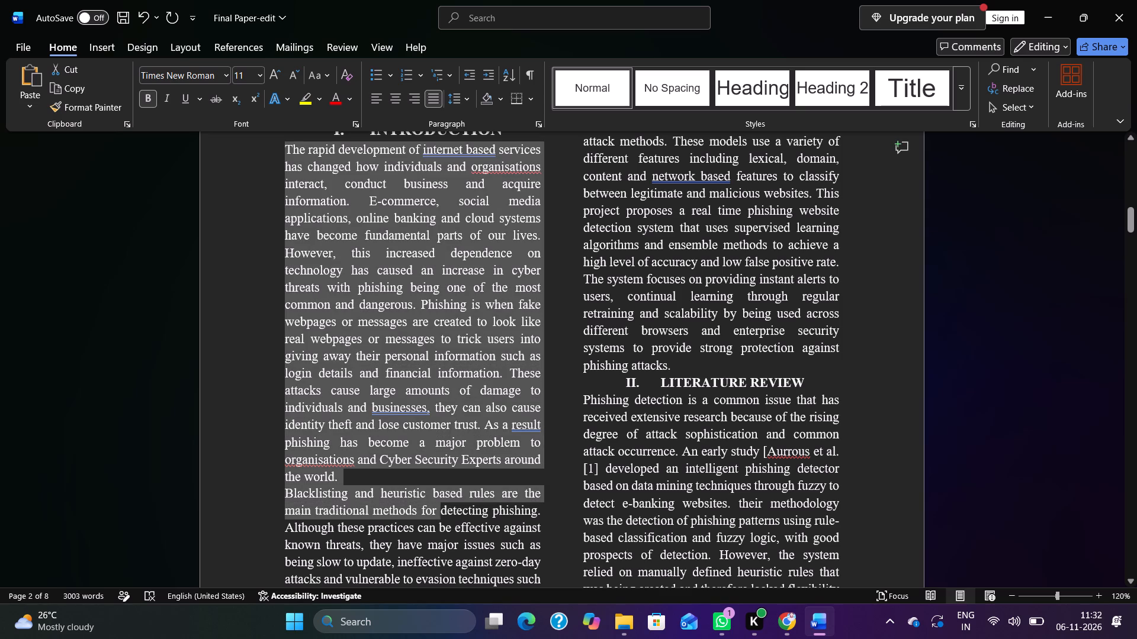
{"action": "left_click_drag", "start_coordinate": [444, 515], "coordinate": [447, 425]}
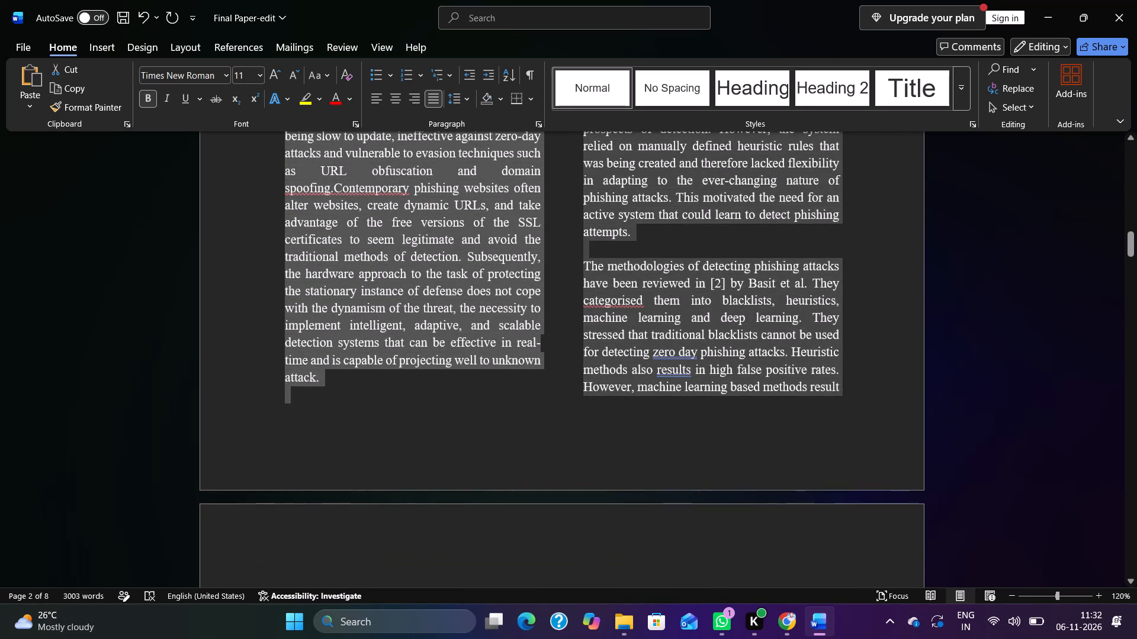
{"action": "left_click_drag", "start_coordinate": [447, 425], "coordinate": [517, 391]}
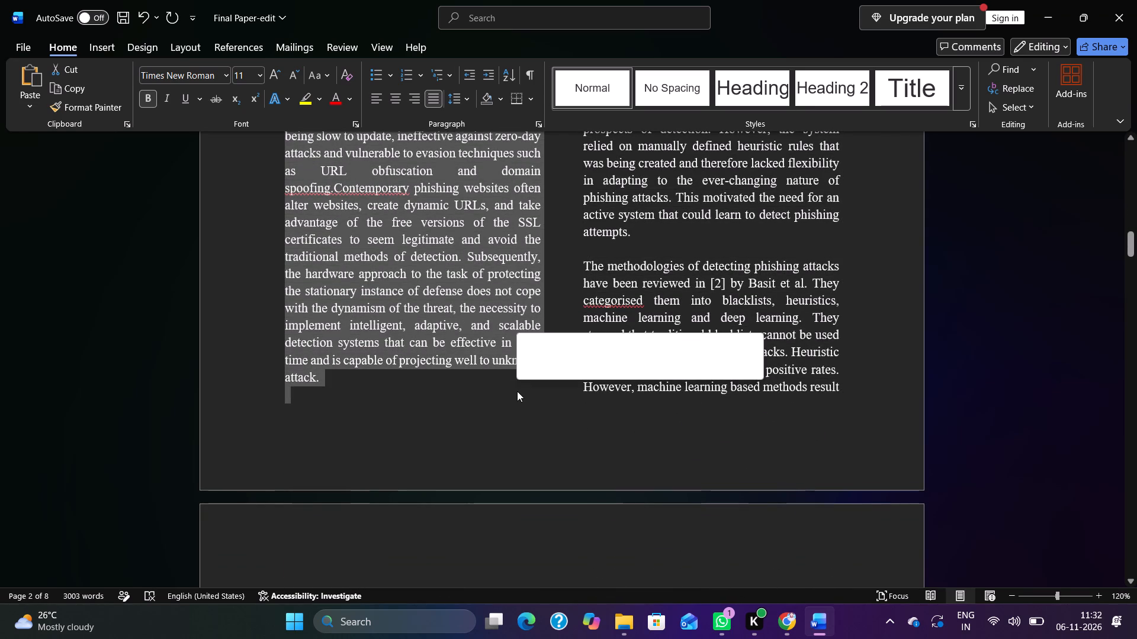
{"action": "left_click", "coordinate": [628, 348]}
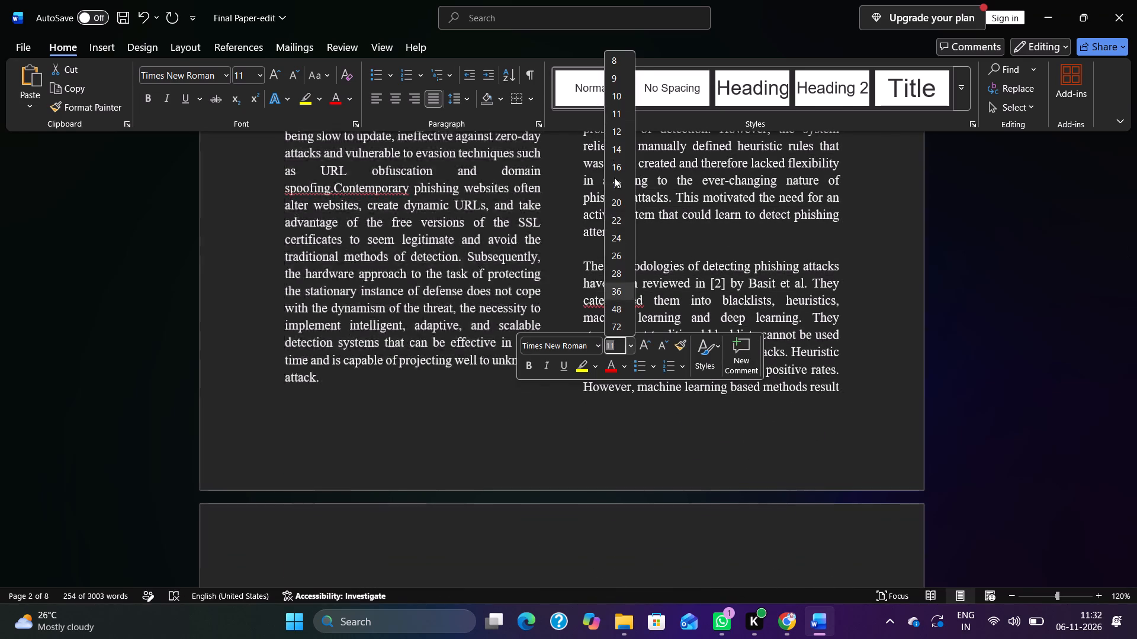
{"action": "left_click", "coordinate": [610, 138]}
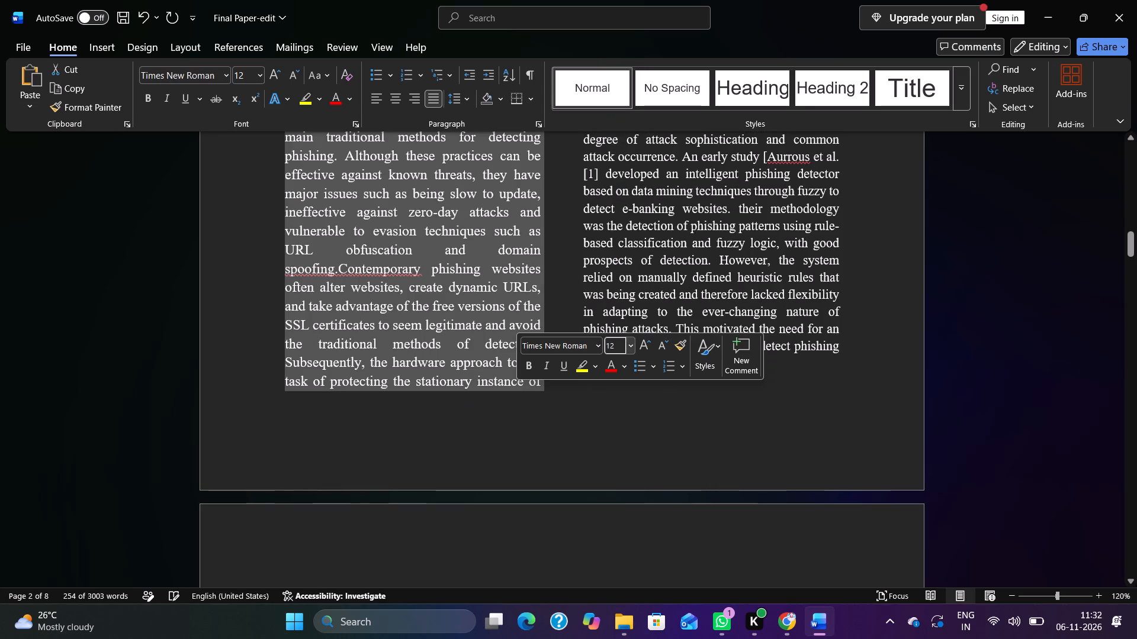
{"action": "left_click", "coordinate": [452, 461]}
Set the introduction's last paragraph, "Machine learning based phishing detection" through "phishing attacks.", to font size 12.
{"action": "scroll", "coordinate": [452, 461], "scroll_direction": "up", "scroll_amount": 4}
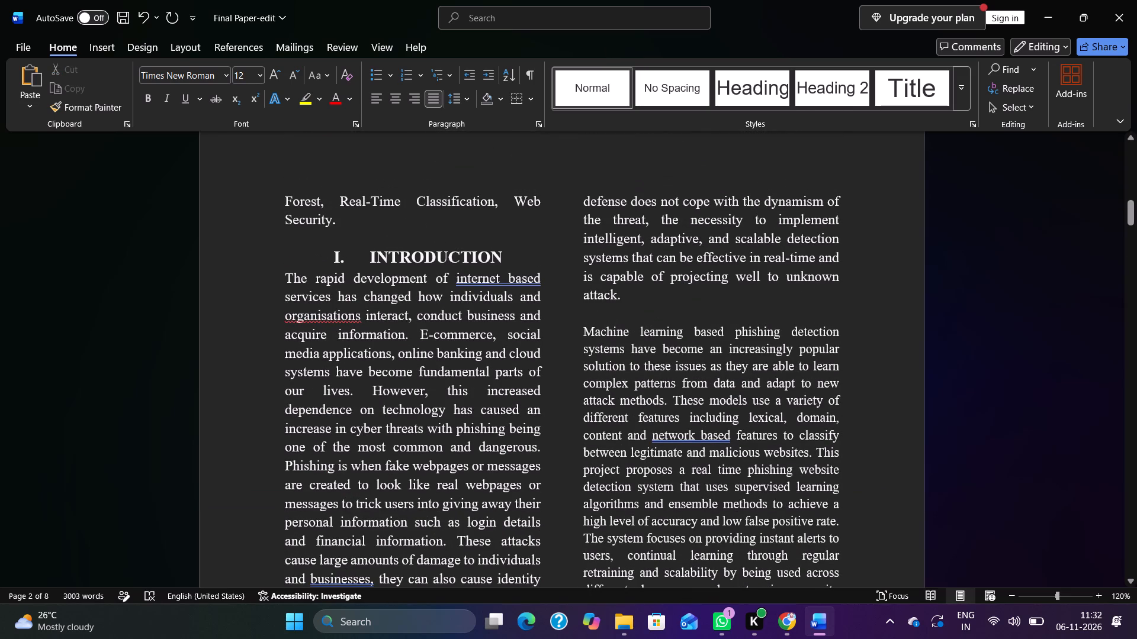
{"action": "left_click_drag", "start_coordinate": [625, 296], "coordinate": [579, 208]}
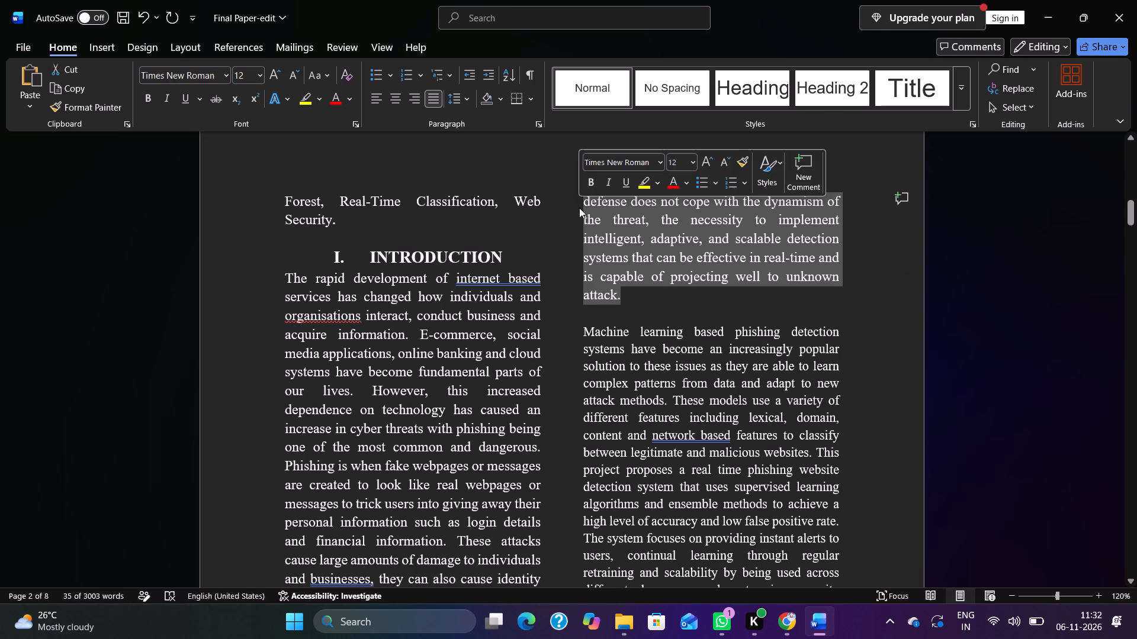
{"action": "left_click", "coordinate": [639, 296]}
{"action": "scroll", "coordinate": [639, 296], "scroll_direction": "down", "scroll_amount": 2}
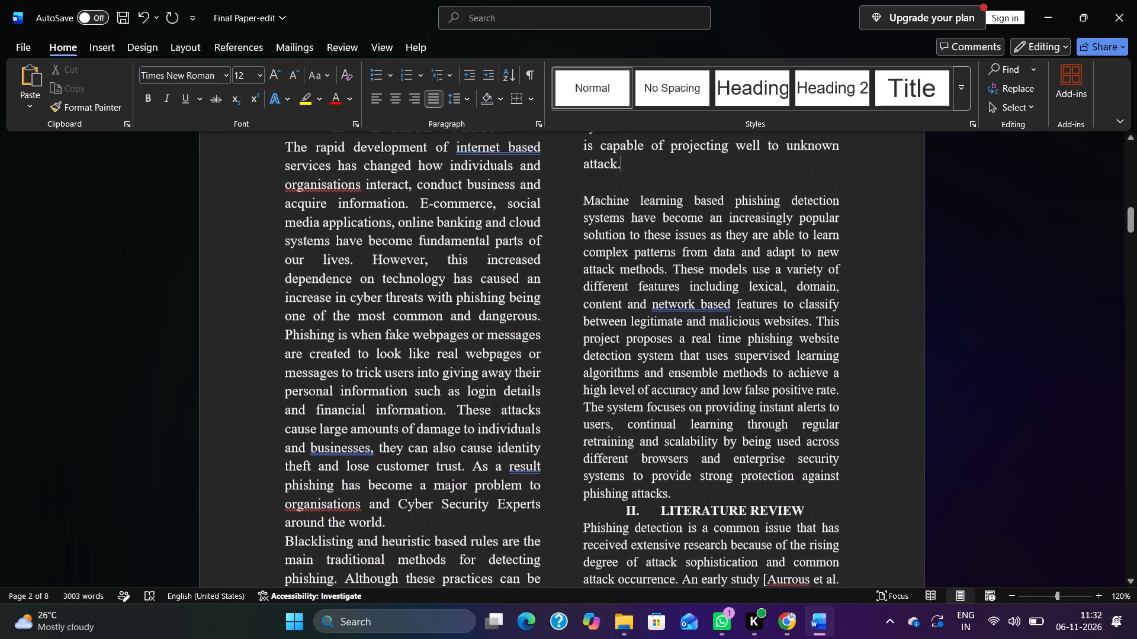
{"action": "left_click_drag", "start_coordinate": [677, 495], "coordinate": [581, 219]}
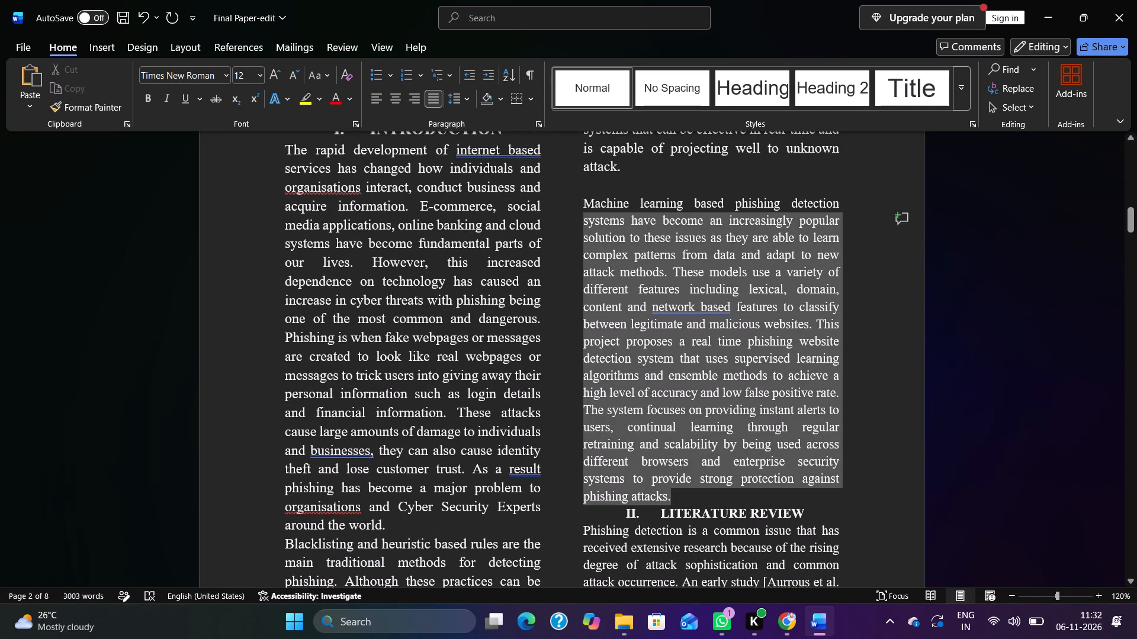
{"action": "left_click_drag", "start_coordinate": [581, 219], "coordinate": [580, 201]}
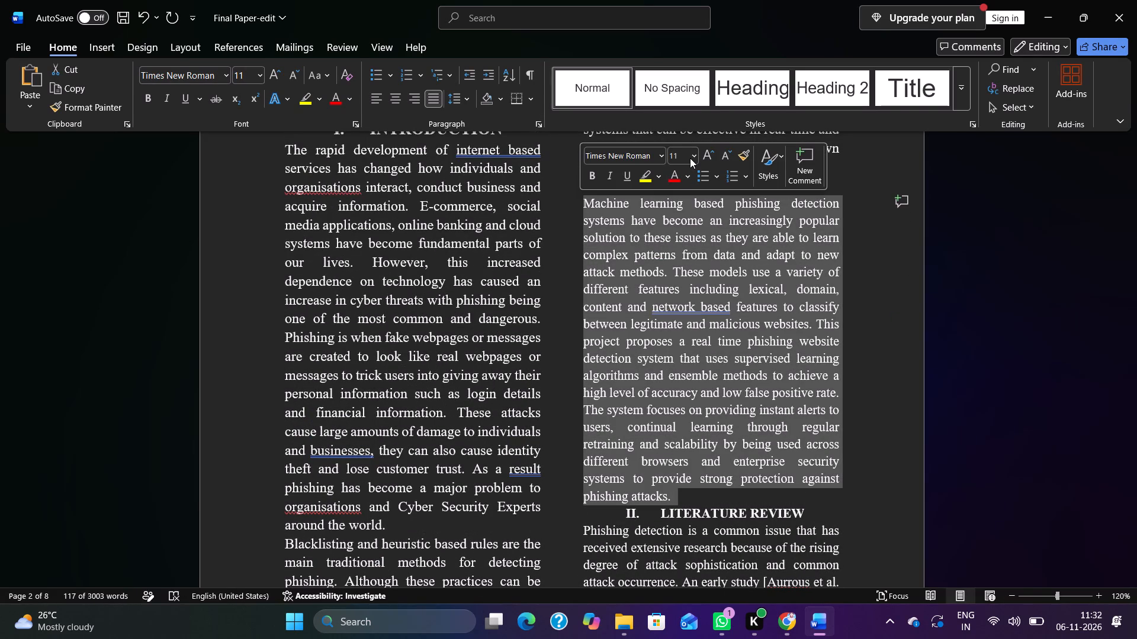
{"action": "left_click", "coordinate": [690, 158]}
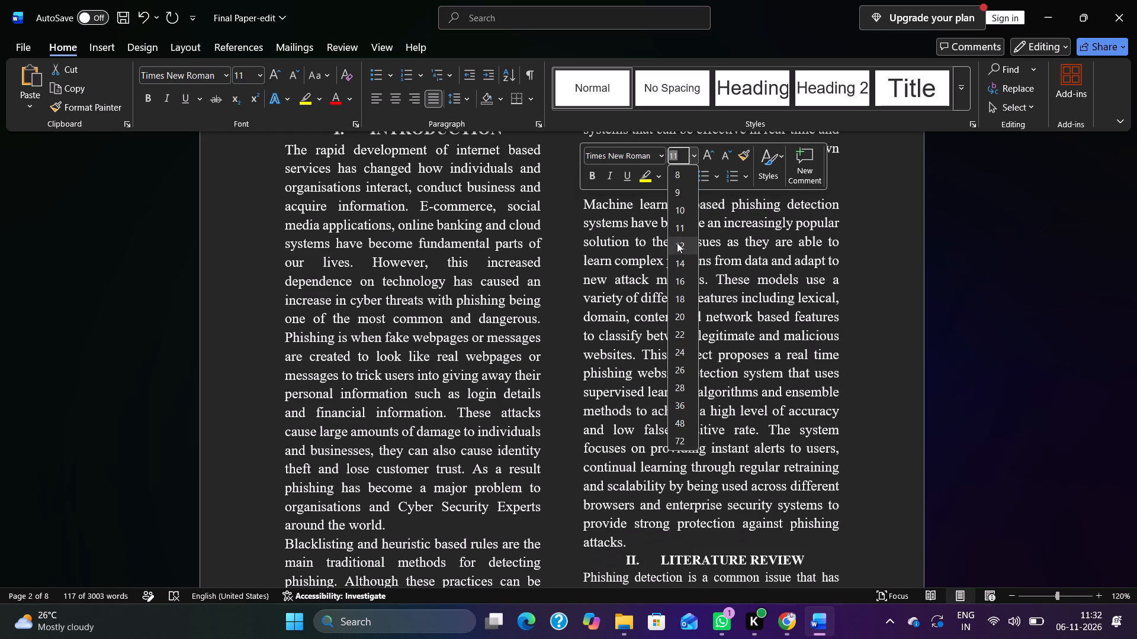
{"action": "left_click", "coordinate": [677, 244]}
{"action": "left_click", "coordinate": [906, 314]}
Set the "LITERATURE REVIEW" section heading to font size 14.
{"action": "scroll", "coordinate": [906, 314], "scroll_direction": "down", "scroll_amount": 1}
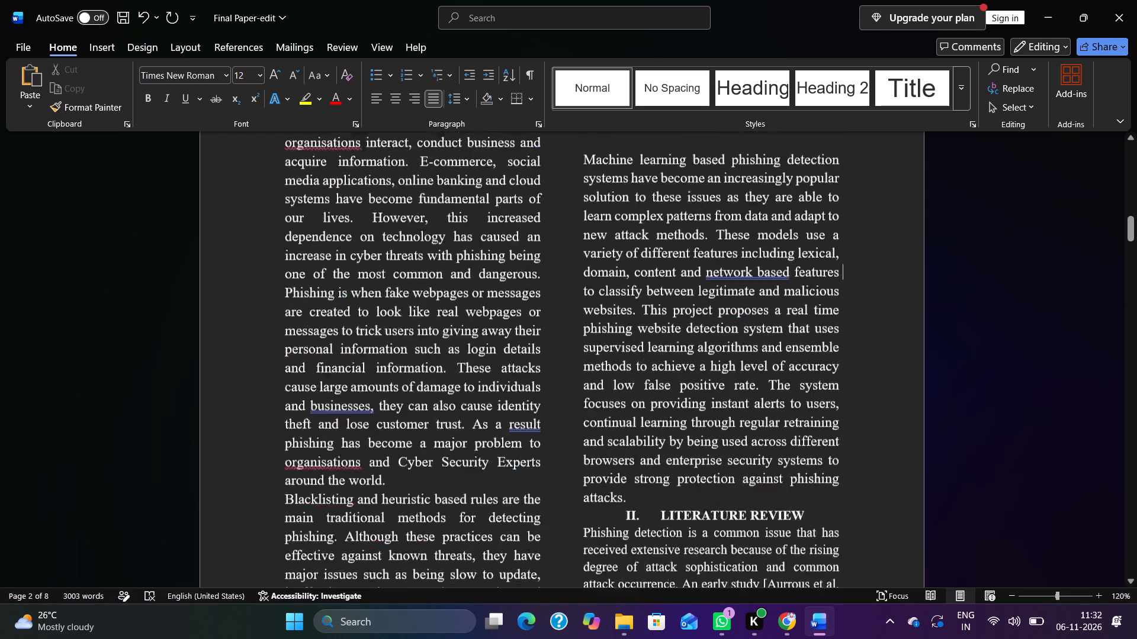
{"action": "scroll", "coordinate": [906, 314], "scroll_direction": "down", "scroll_amount": 1}
{"action": "left_click_drag", "start_coordinate": [621, 228], "coordinate": [800, 224]}
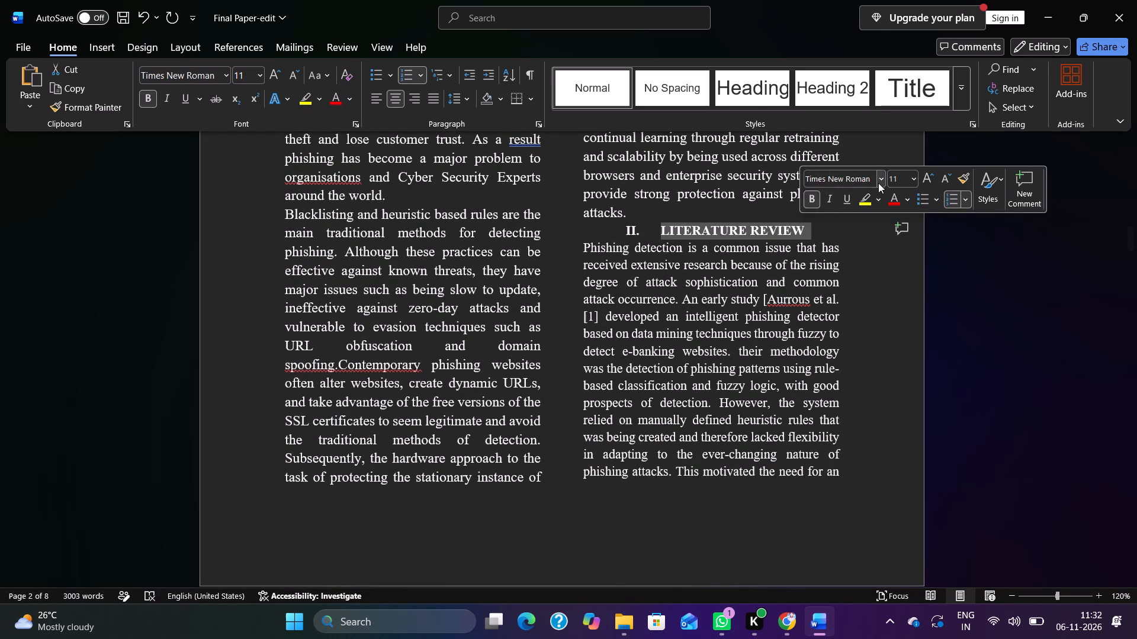
{"action": "left_click", "coordinate": [912, 181]}
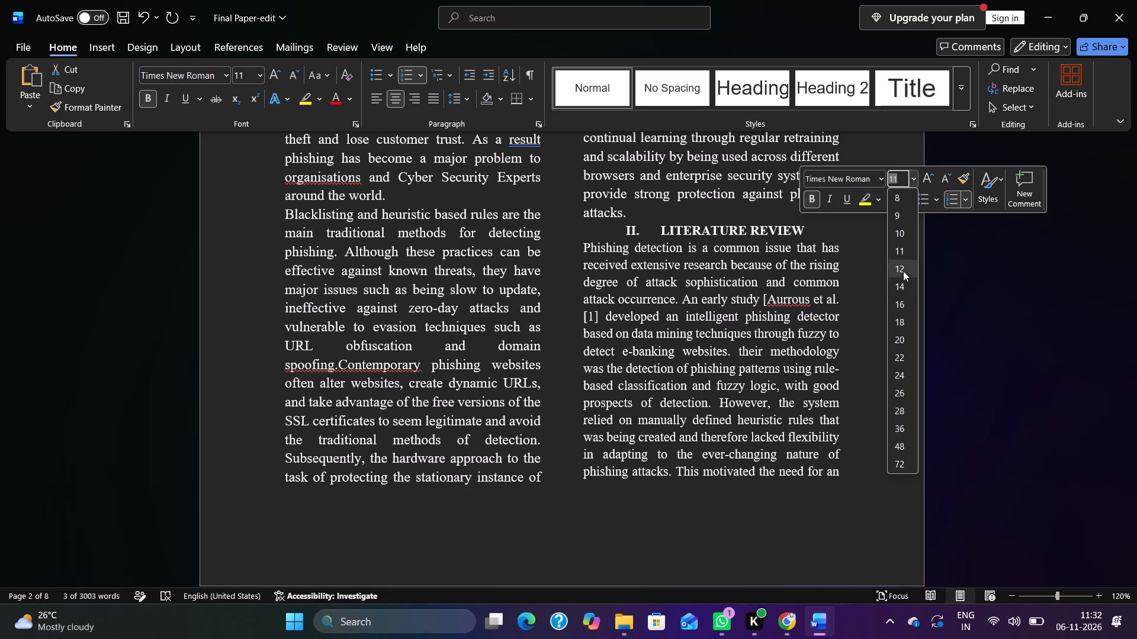
{"action": "left_click", "coordinate": [901, 282]}
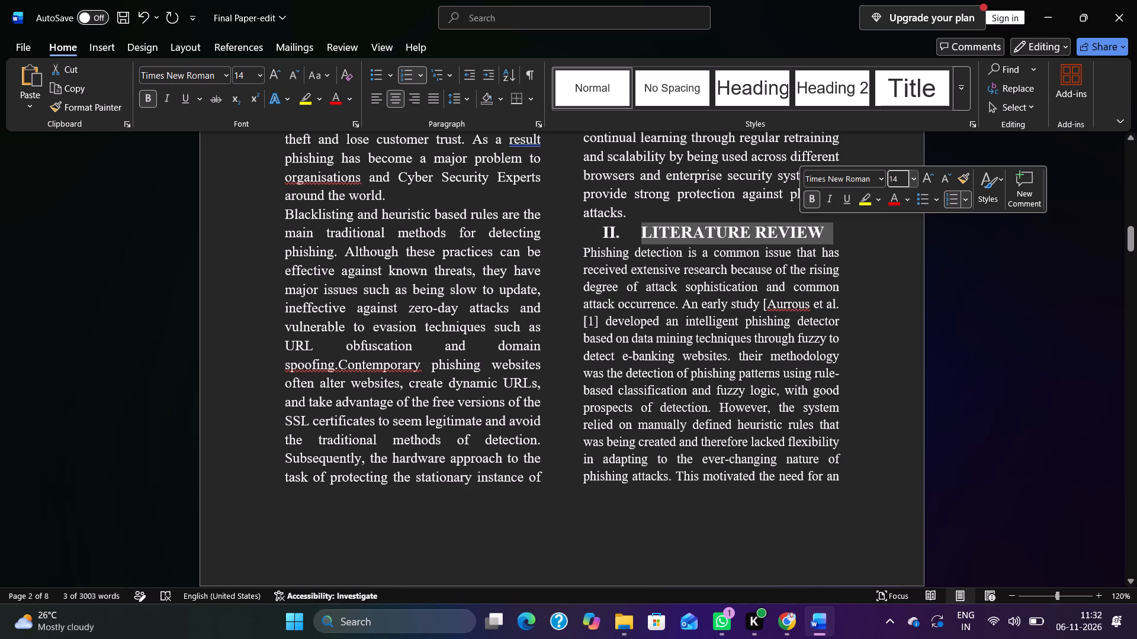
Set the literature review text on page 2, from "Phishing detection is a common issue" through "motivated the need for an", to font size 12.
{"action": "left_click_drag", "start_coordinate": [583, 251], "coordinate": [823, 419]}
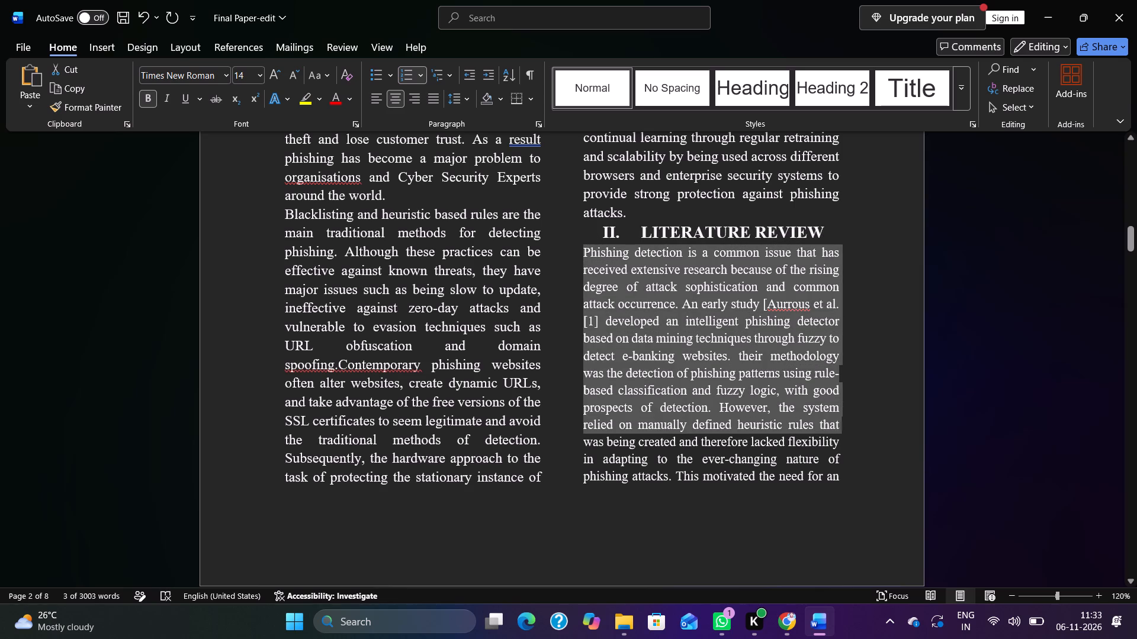
{"action": "left_click_drag", "start_coordinate": [823, 419], "coordinate": [827, 485]}
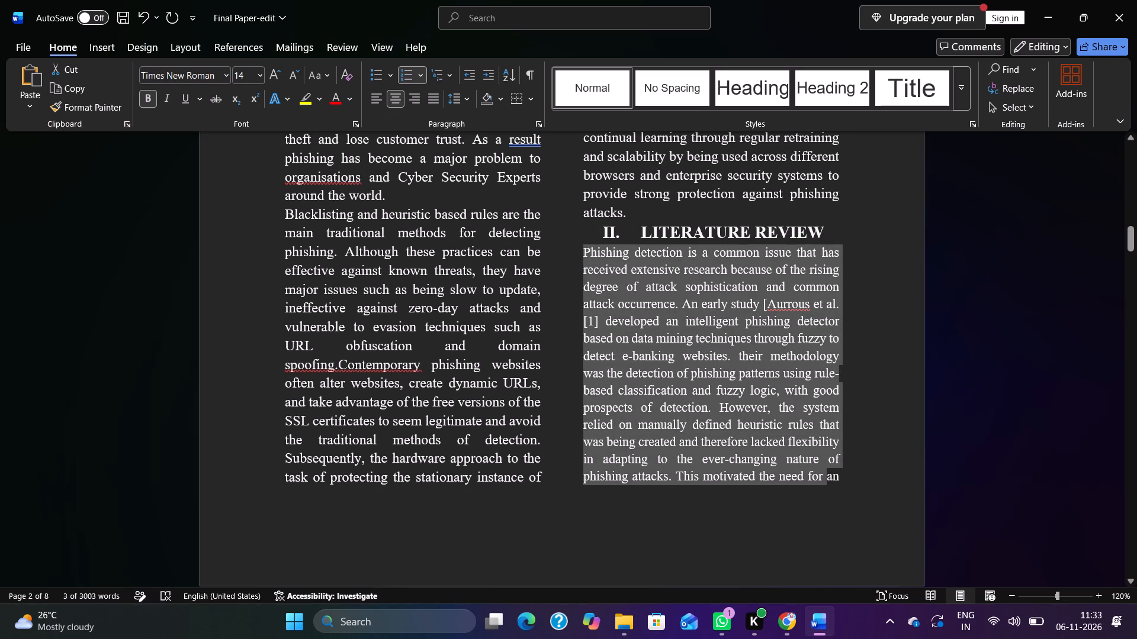
{"action": "left_click_drag", "start_coordinate": [827, 485], "coordinate": [831, 499]}
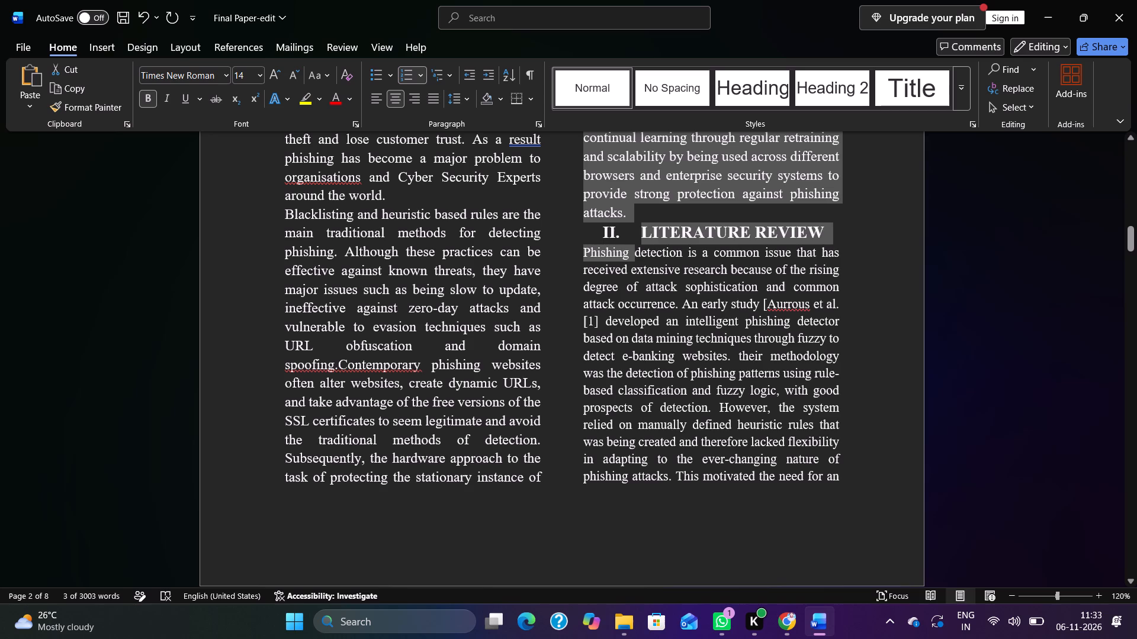
{"action": "left_click_drag", "start_coordinate": [831, 499], "coordinate": [850, 479]}
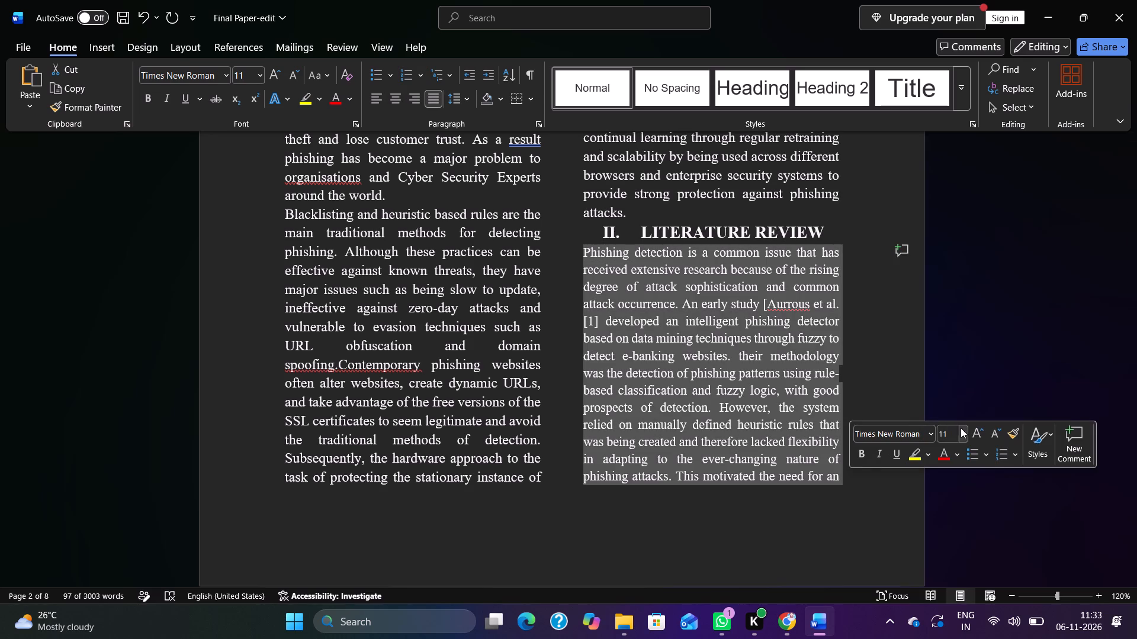
{"action": "left_click", "coordinate": [965, 433]}
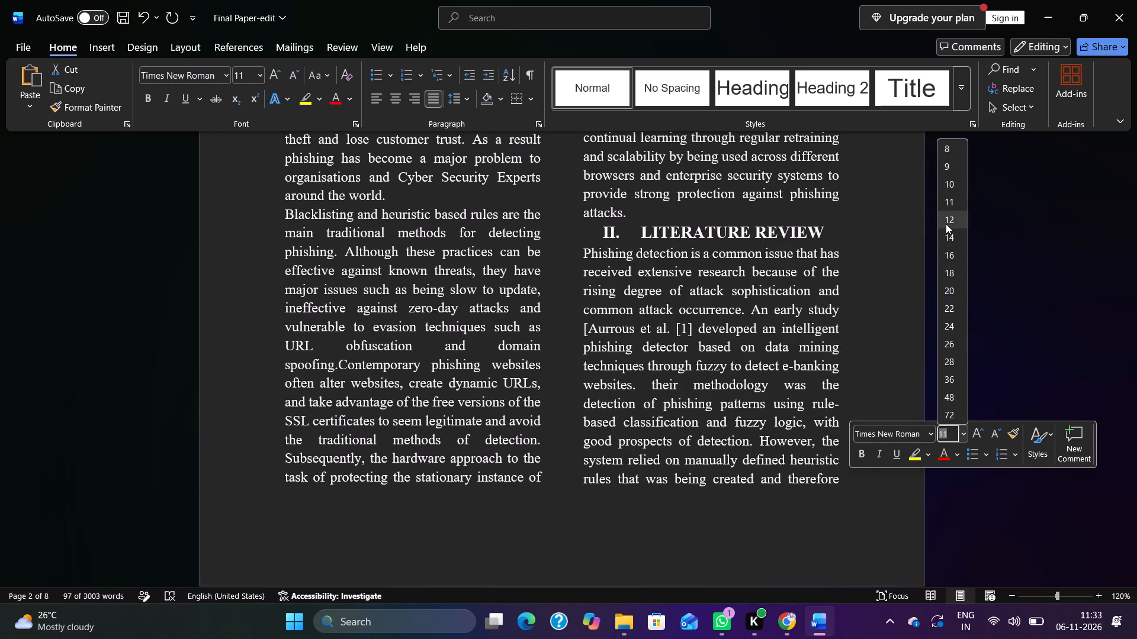
{"action": "left_click", "coordinate": [946, 224]}
{"action": "left_click", "coordinate": [677, 553]}
Set the first column of literature review text on page 3, from "lacked flexibility" through "domain-based features are extremely", to font size 12.
{"action": "scroll", "coordinate": [677, 553], "scroll_direction": "down", "scroll_amount": 1}
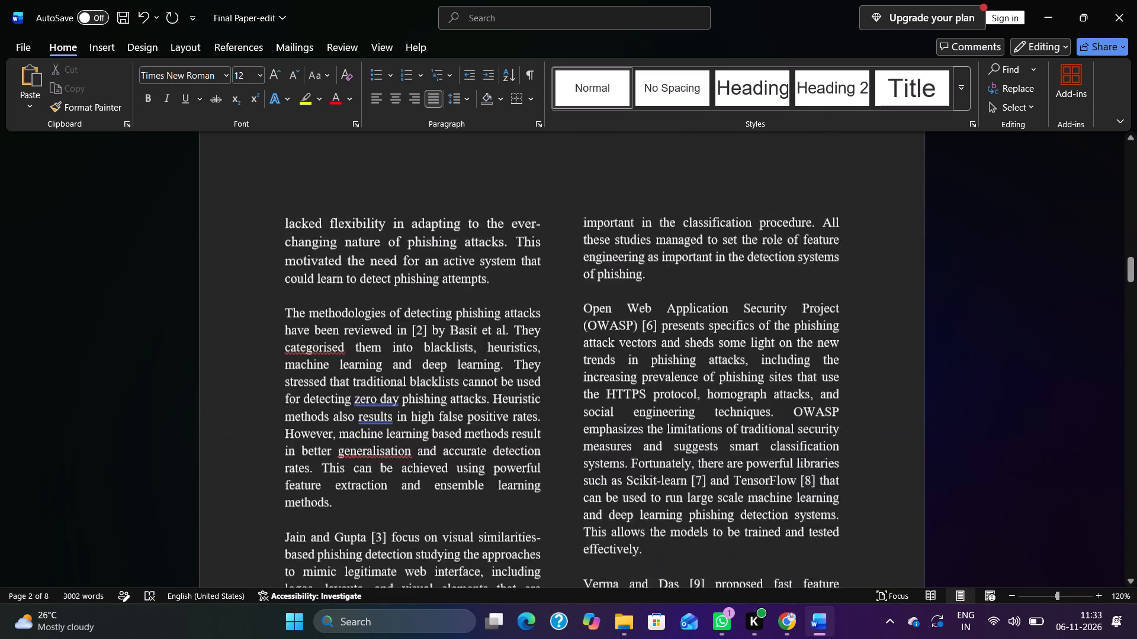
{"action": "scroll", "coordinate": [677, 553], "scroll_direction": "down", "scroll_amount": 1}
{"action": "scroll", "coordinate": [595, 485], "scroll_direction": "up", "scroll_amount": 1}
{"action": "scroll", "coordinate": [536, 501], "scroll_direction": "down", "scroll_amount": 1}
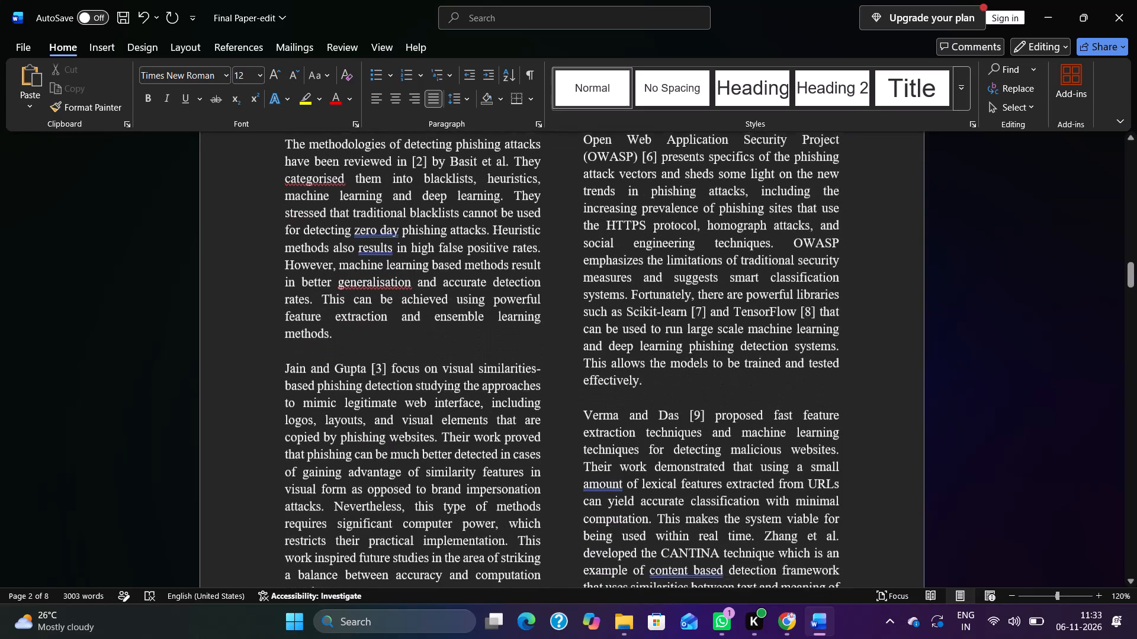
{"action": "scroll", "coordinate": [421, 304], "scroll_direction": "up", "scroll_amount": 1}
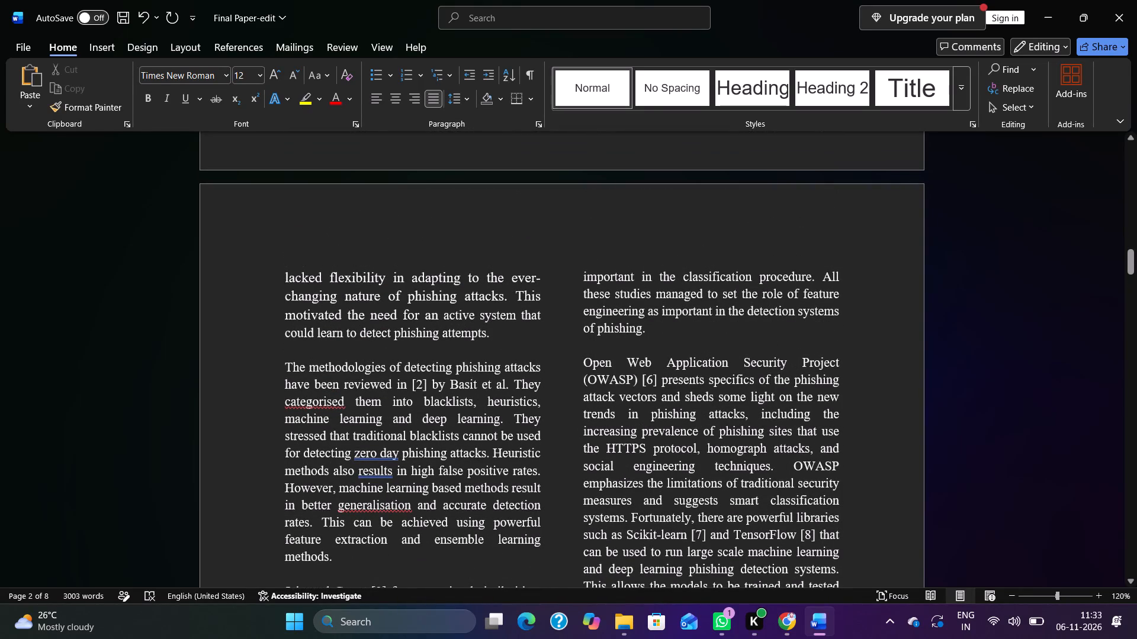
{"action": "left_click_drag", "start_coordinate": [284, 270], "coordinate": [519, 617]}
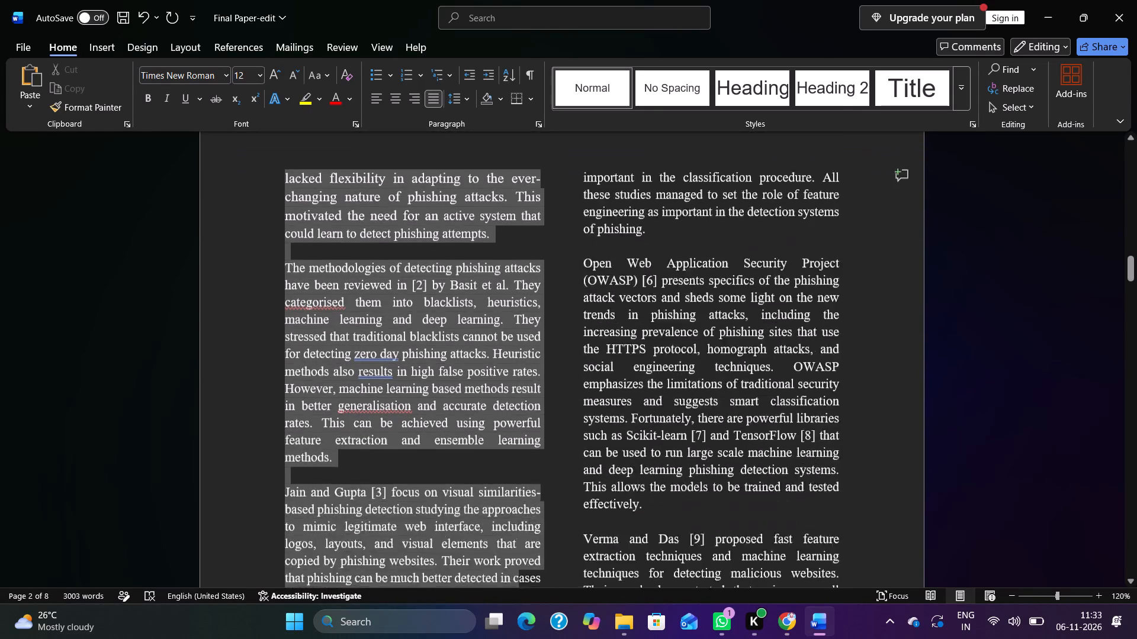
{"action": "left_click_drag", "start_coordinate": [519, 617], "coordinate": [577, 233]}
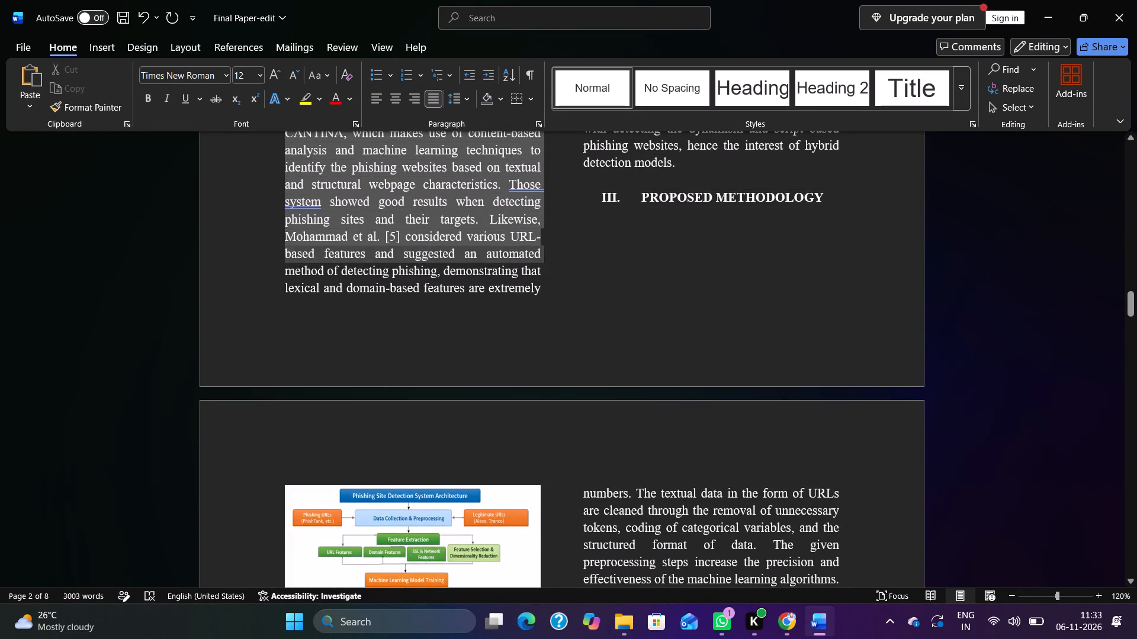
{"action": "left_click_drag", "start_coordinate": [577, 233], "coordinate": [525, 378]}
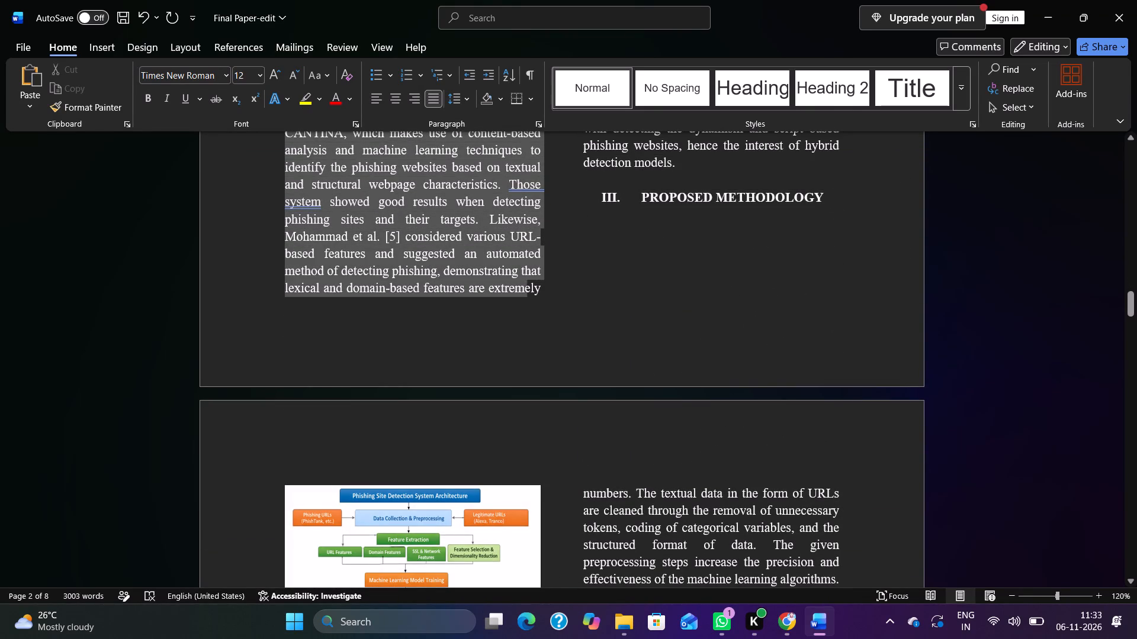
{"action": "left_click_drag", "start_coordinate": [525, 378], "coordinate": [553, 315]}
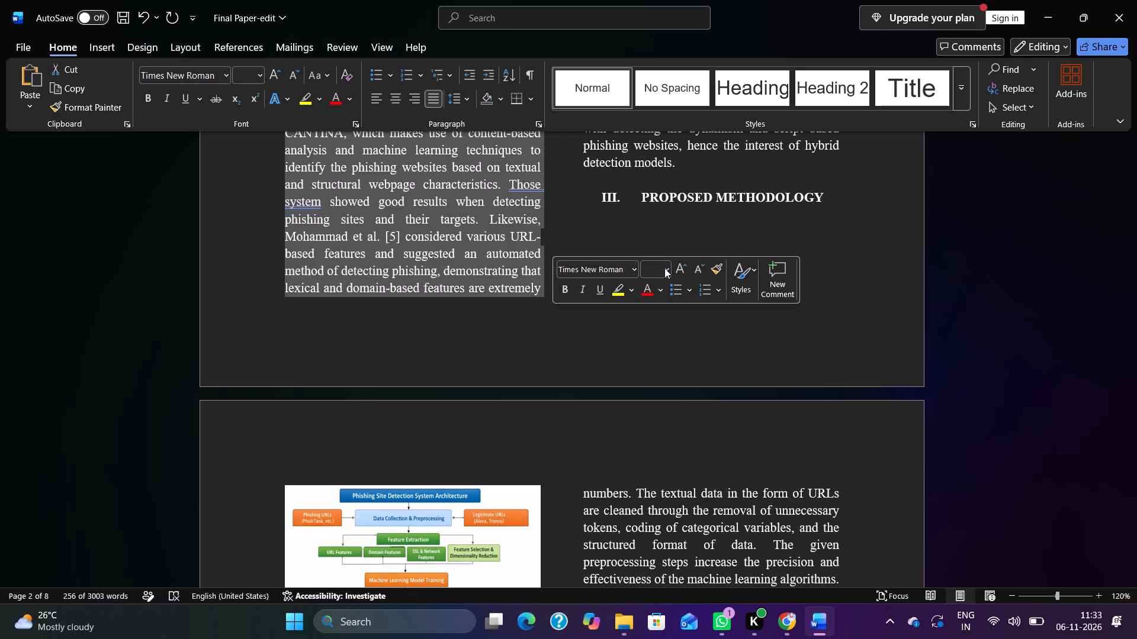
{"action": "left_click", "coordinate": [663, 268]}
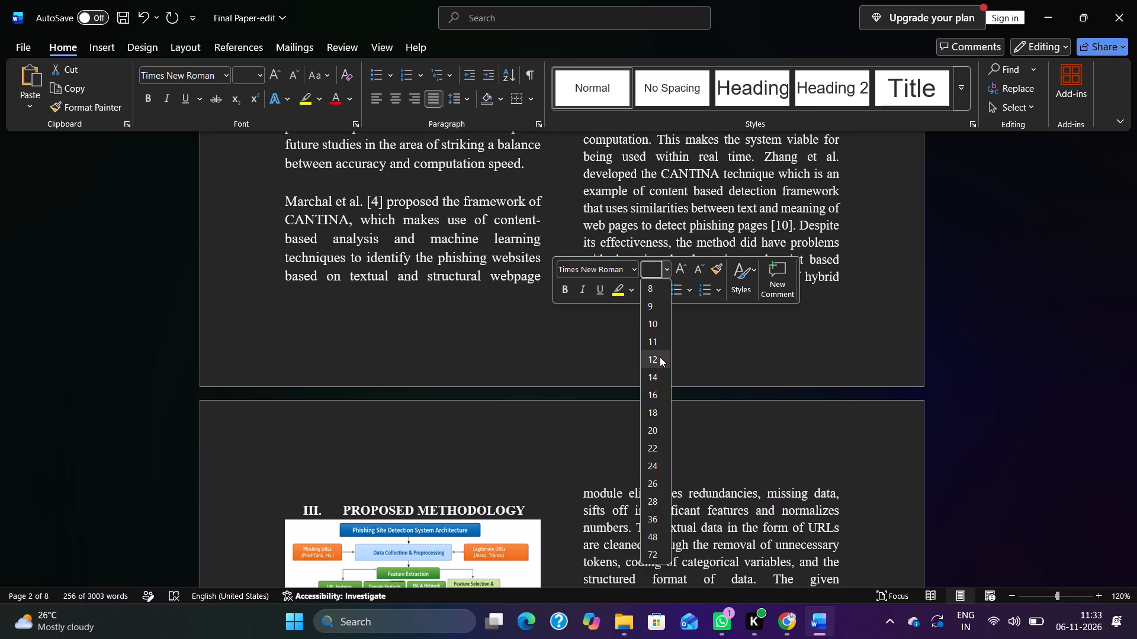
{"action": "left_click", "coordinate": [660, 357]}
{"action": "left_click", "coordinate": [584, 379]}
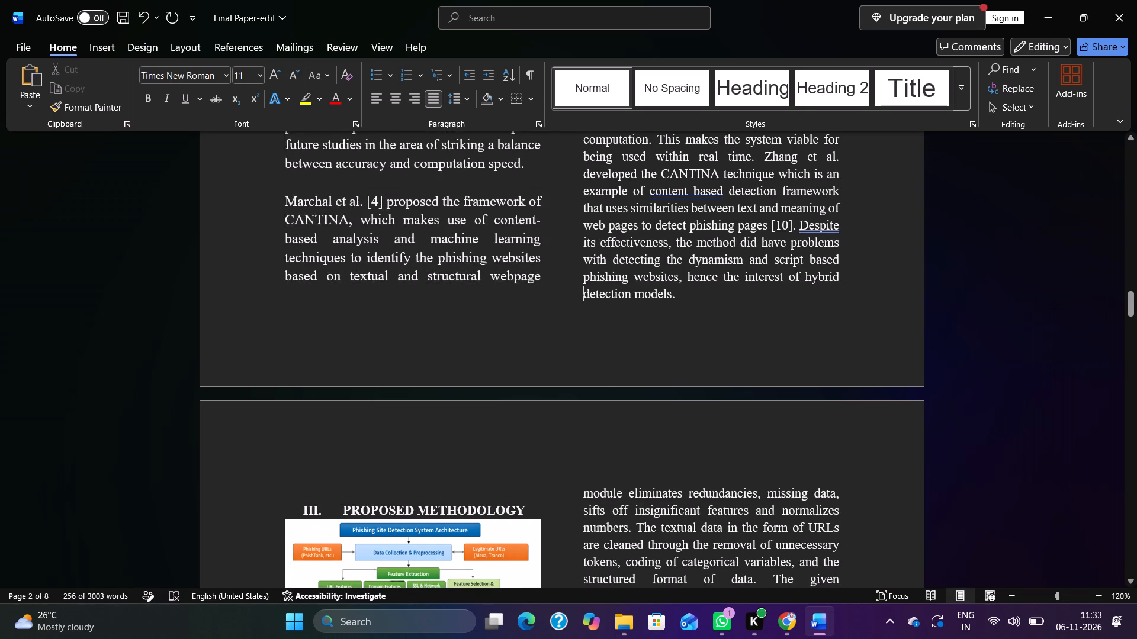
Set the remaining literature review text in page 3's second column, from "characteristics. Those system" through "hybrid detection models.", to font size 12.
{"action": "scroll", "coordinate": [584, 379], "scroll_direction": "up", "scroll_amount": 3}
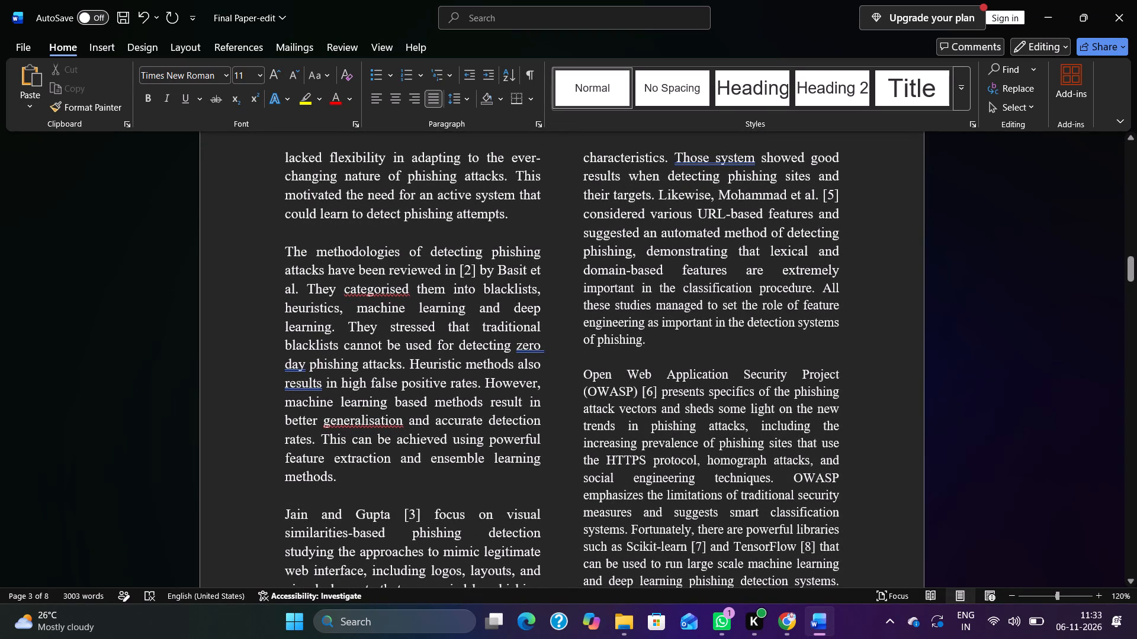
{"action": "left_click_drag", "start_coordinate": [583, 158], "coordinate": [675, 446]}
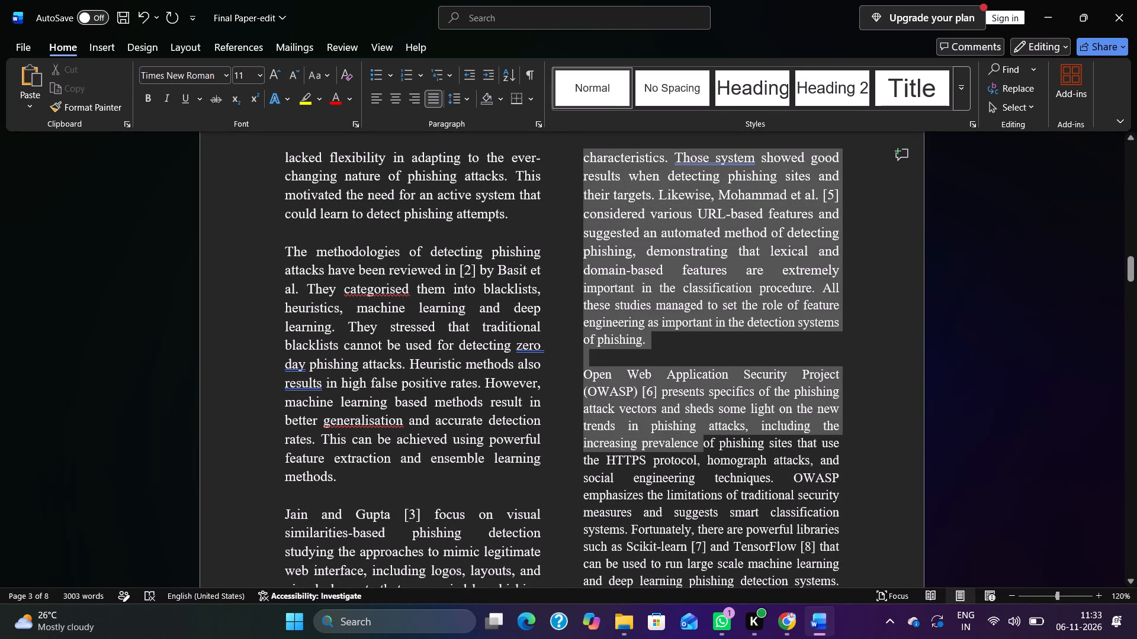
{"action": "left_click_drag", "start_coordinate": [675, 446], "coordinate": [677, 463]}
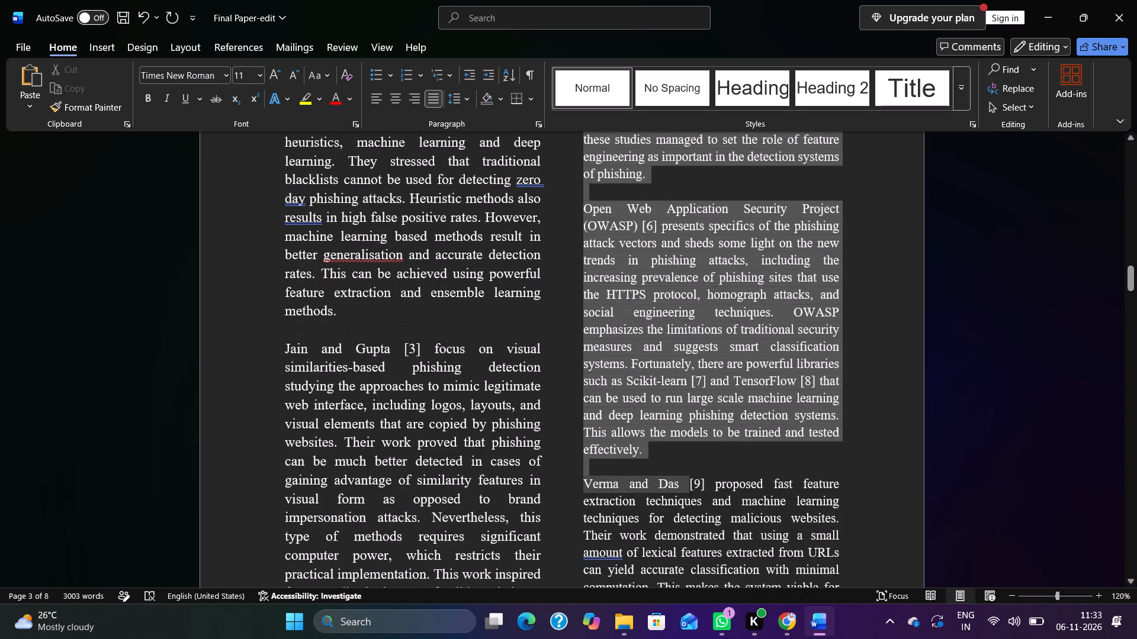
{"action": "left_click_drag", "start_coordinate": [677, 463], "coordinate": [680, 512]}
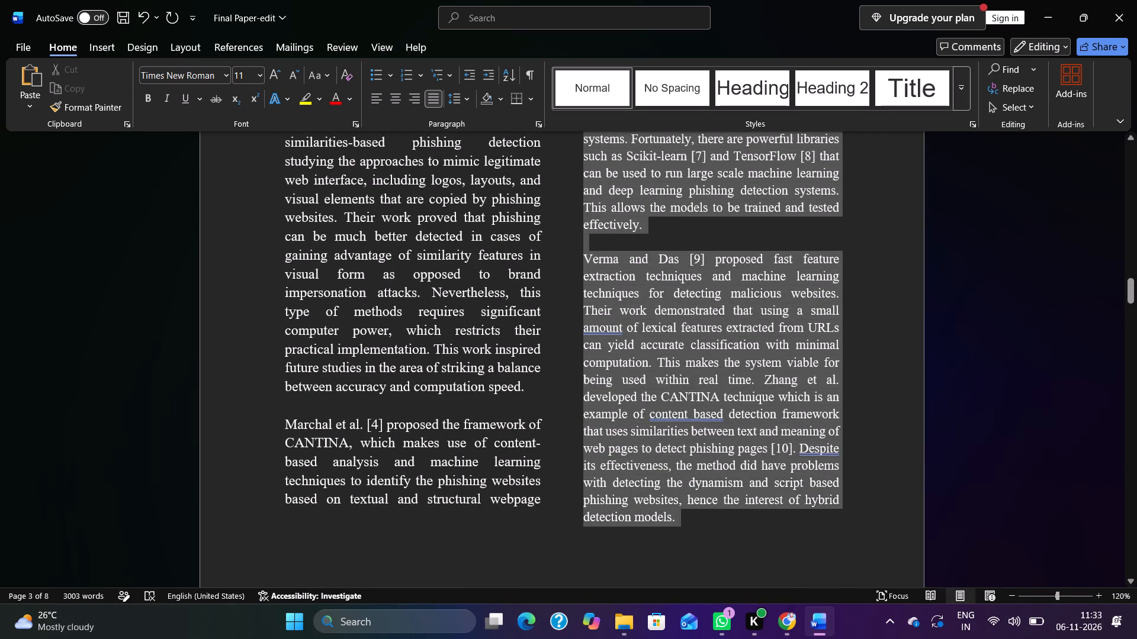
{"action": "left_click_drag", "start_coordinate": [680, 512], "coordinate": [679, 522]}
{"action": "left_click", "coordinate": [793, 476]}
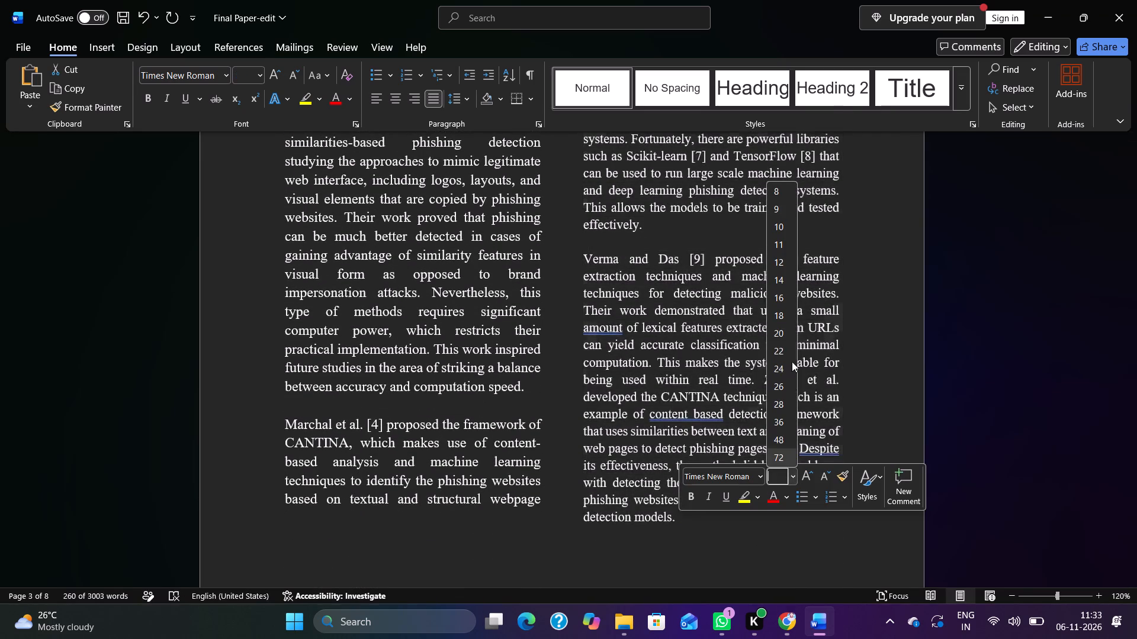
{"action": "left_click", "coordinate": [775, 270]}
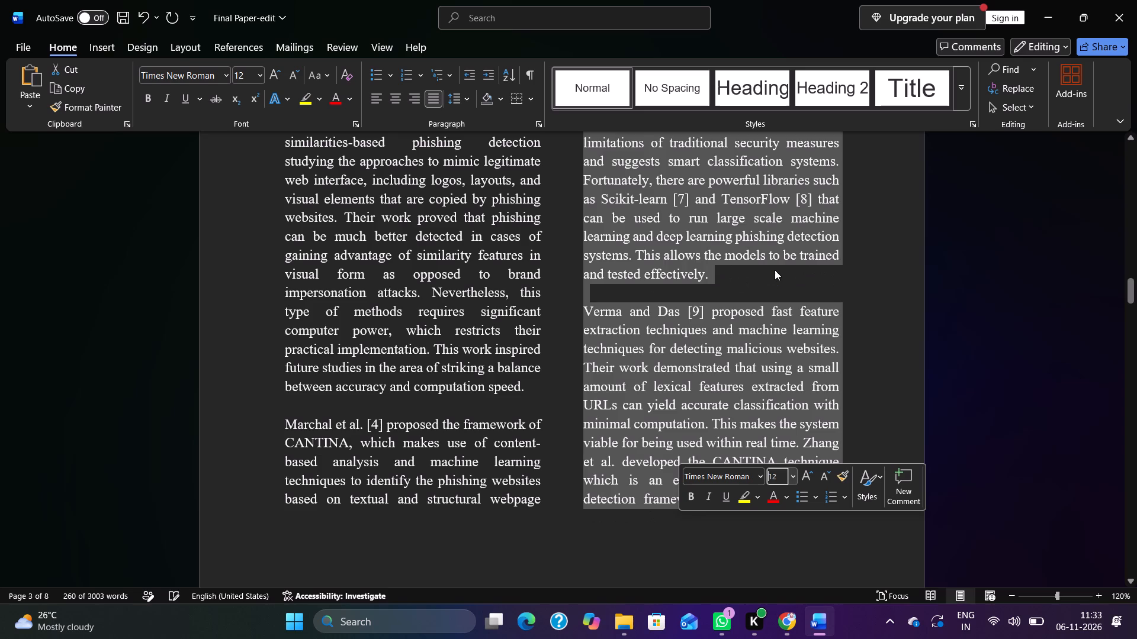
{"action": "left_click", "coordinate": [653, 545]}
Set the "PROPOSED METHODOLOGY" section heading to font size 14.
{"action": "scroll", "coordinate": [653, 545], "scroll_direction": "down", "scroll_amount": 1}
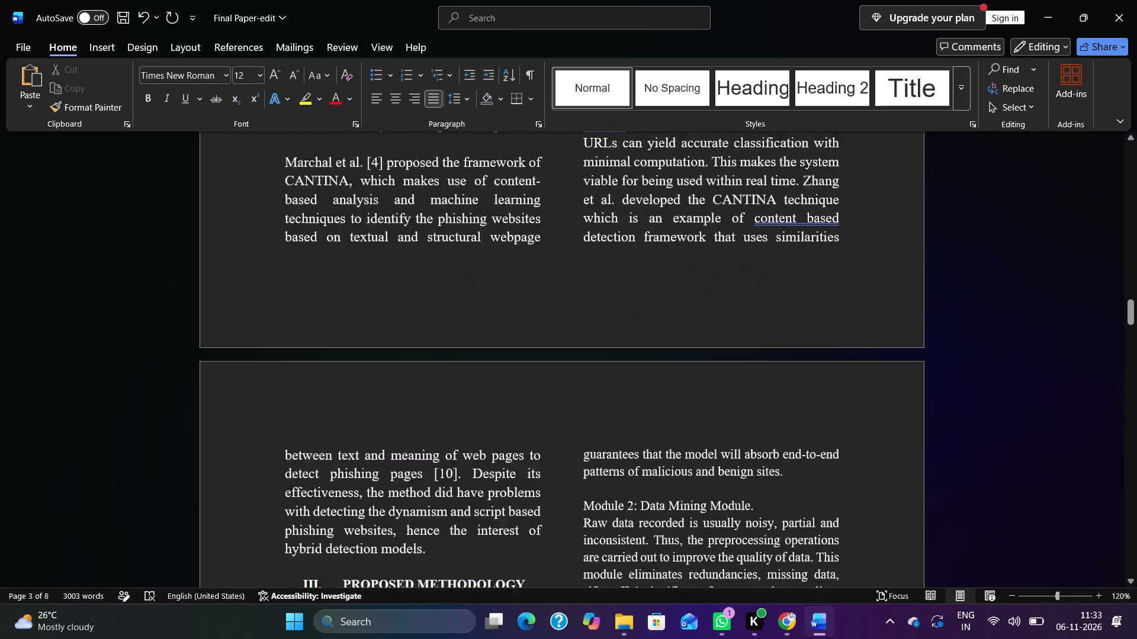
{"action": "scroll", "coordinate": [653, 545], "scroll_direction": "down", "scroll_amount": 2}
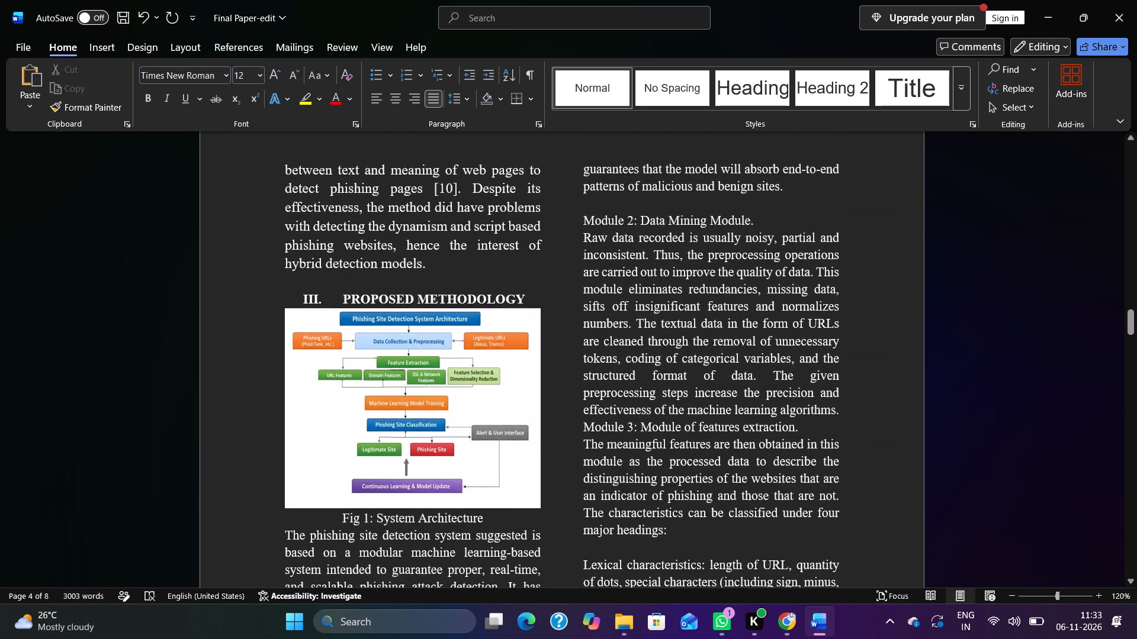
{"action": "left_click_drag", "start_coordinate": [439, 275], "coordinate": [282, 172]}
{"action": "left_click", "coordinate": [260, 237]}
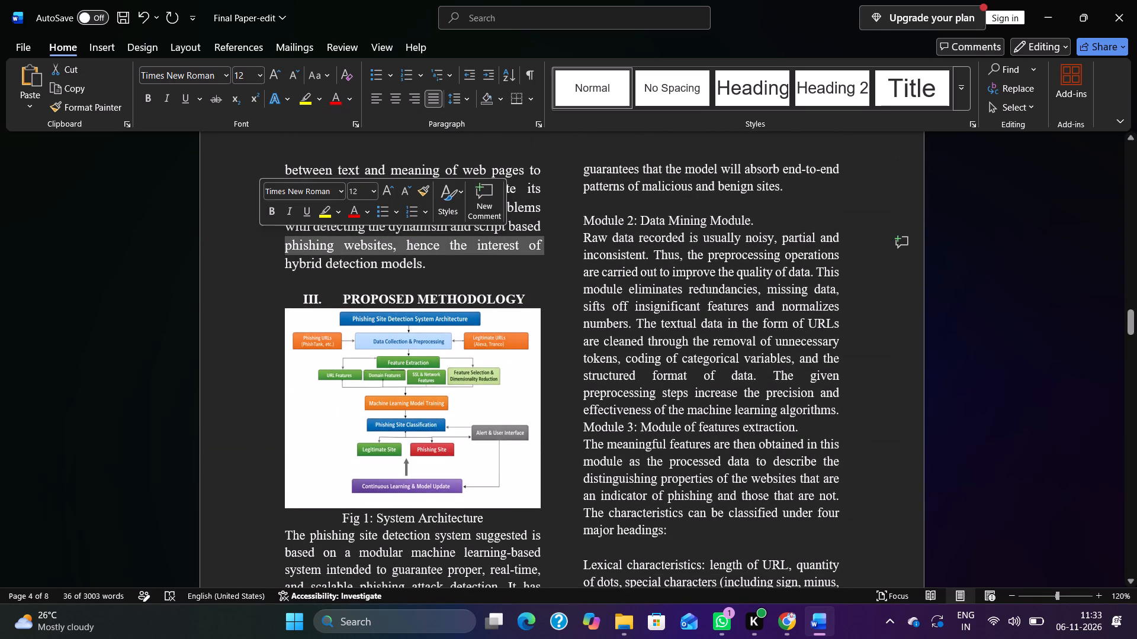
{"action": "left_click", "coordinate": [527, 295]}
{"action": "left_click_drag", "start_coordinate": [527, 295], "coordinate": [335, 295]}
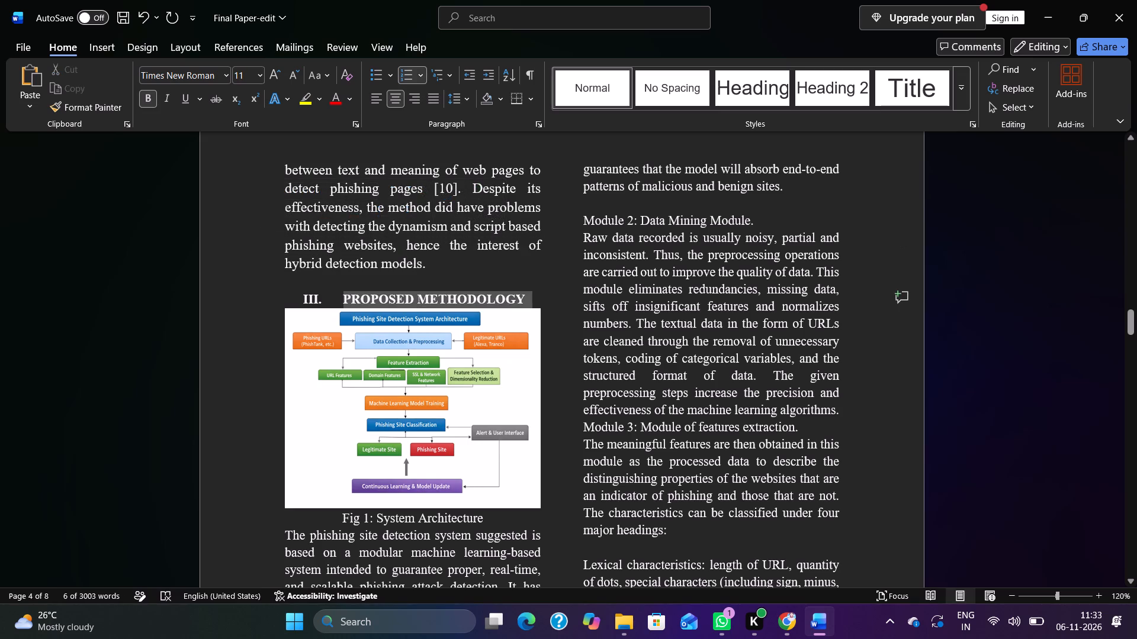
{"action": "left_click_drag", "start_coordinate": [335, 295], "coordinate": [298, 295]}
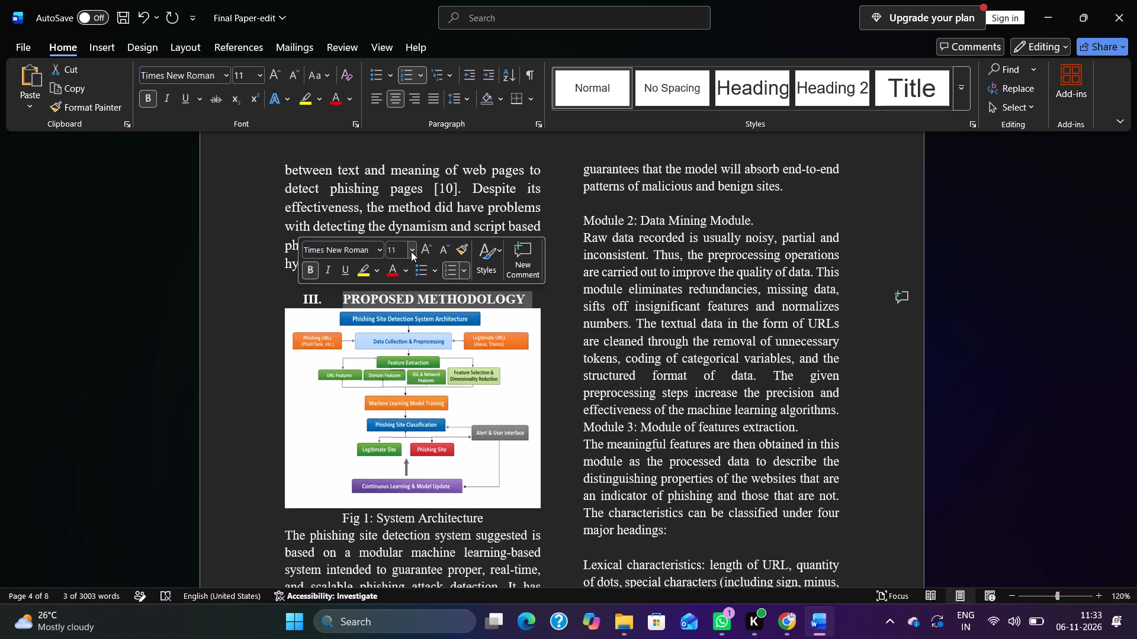
{"action": "left_click", "coordinate": [411, 251]}
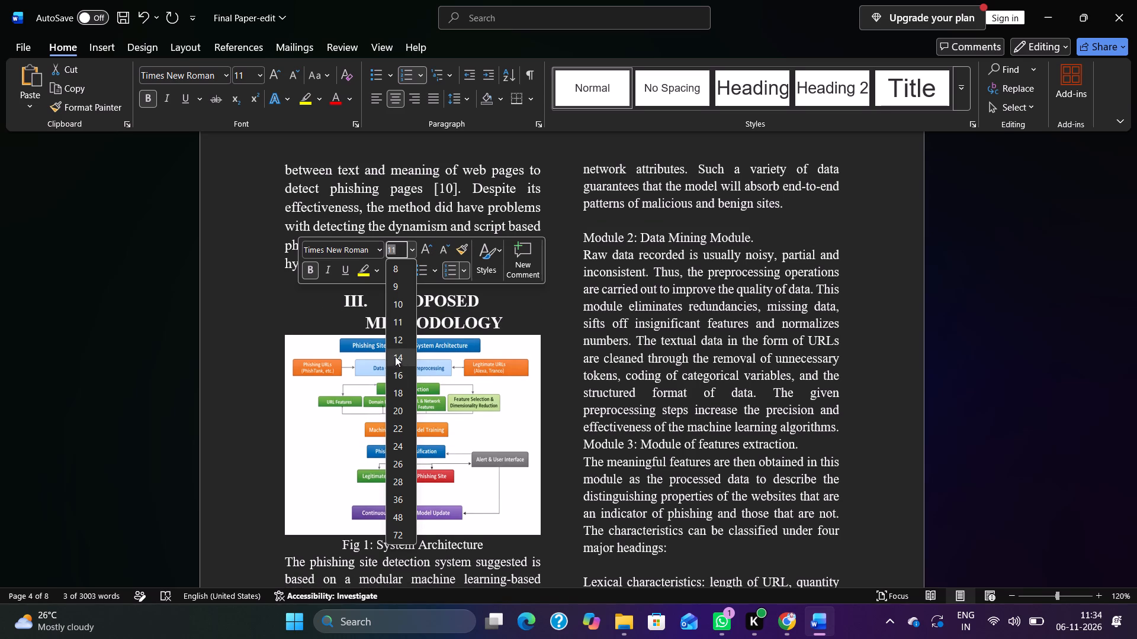
{"action": "left_click", "coordinate": [395, 357]}
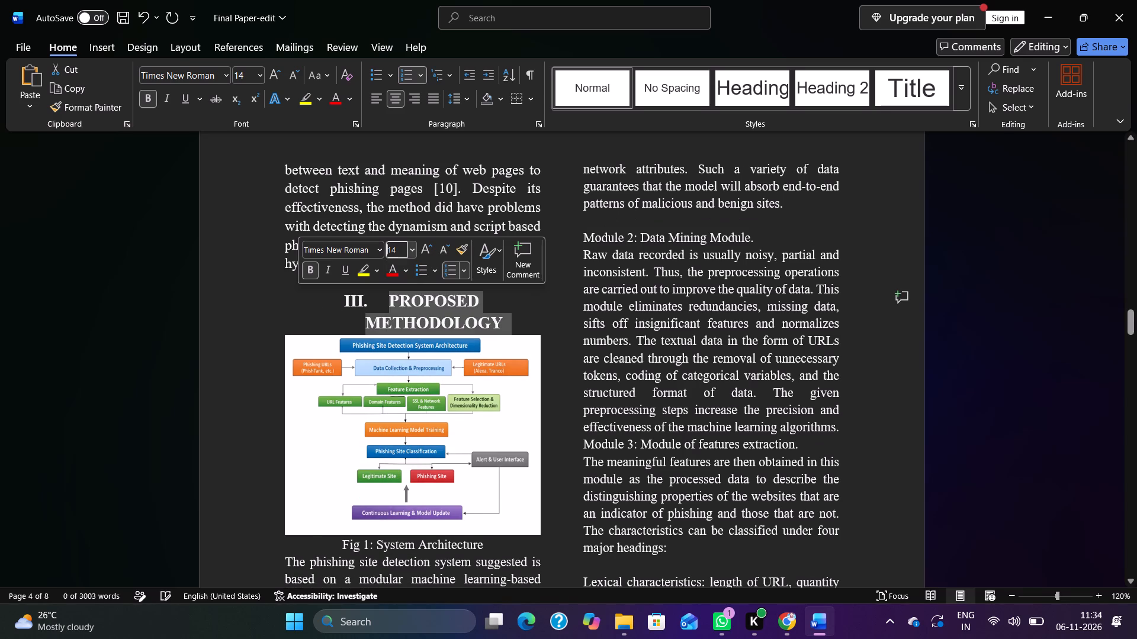
{"action": "left_click", "coordinate": [332, 325]}
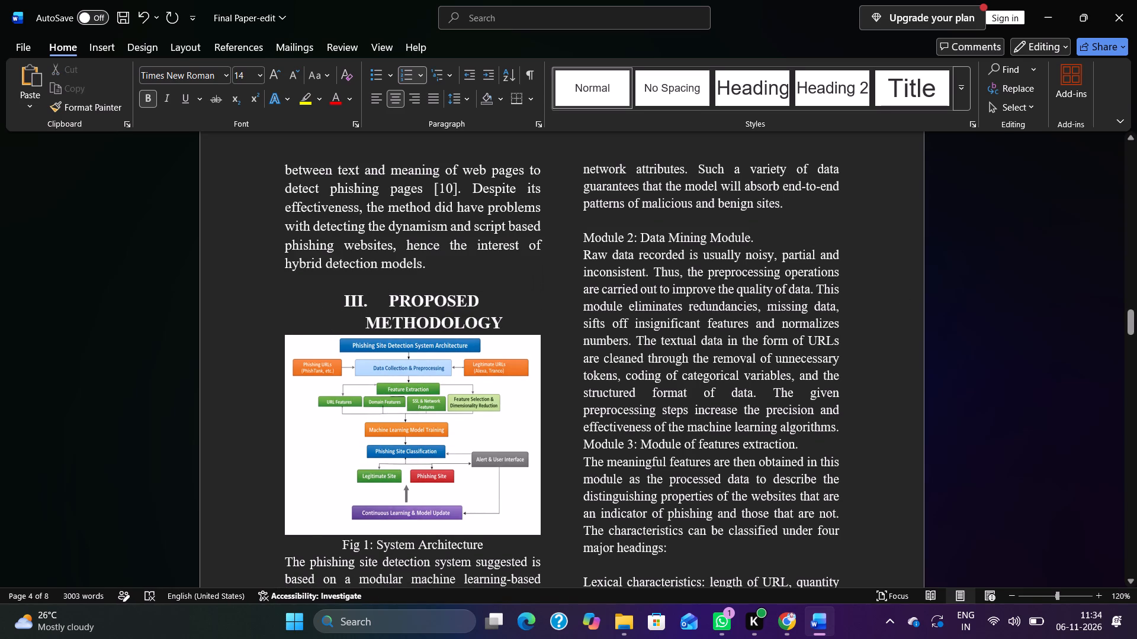
Replace the automatic numbering and indent of the "PROPOSED METHODOLOGY" heading with the plain text "III.".
{"action": "left_click", "coordinate": [372, 301]}
{"action": "key", "text": "BackSpace"}
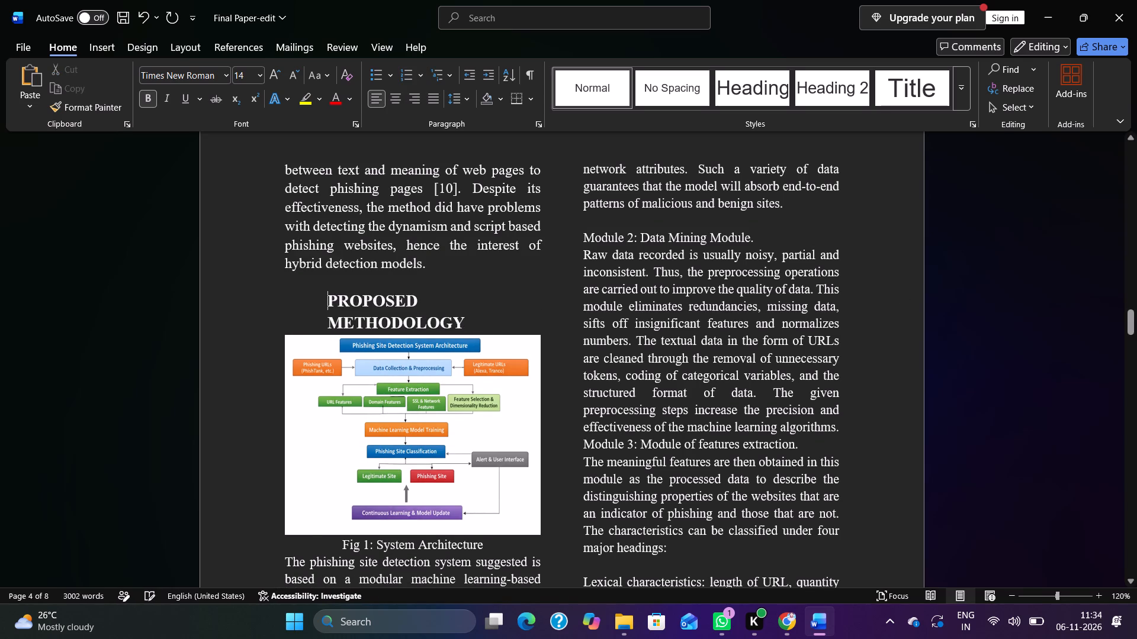
{"action": "key", "text": "BackSpace"}
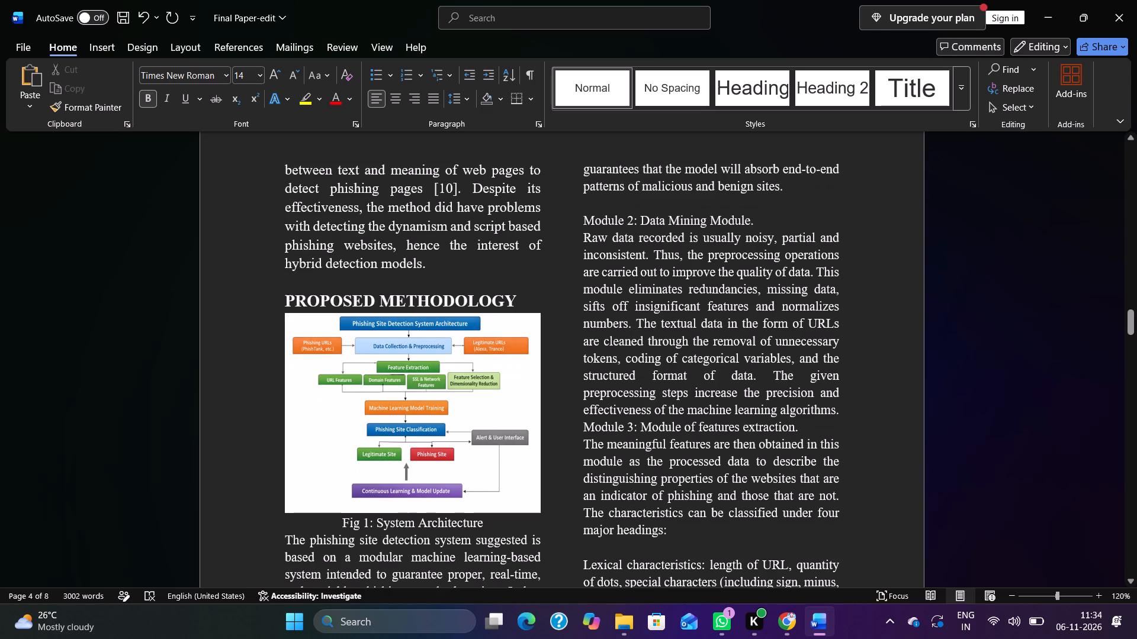
{"action": "type", "text": "III"}
{"action": "key", "text": "period"}
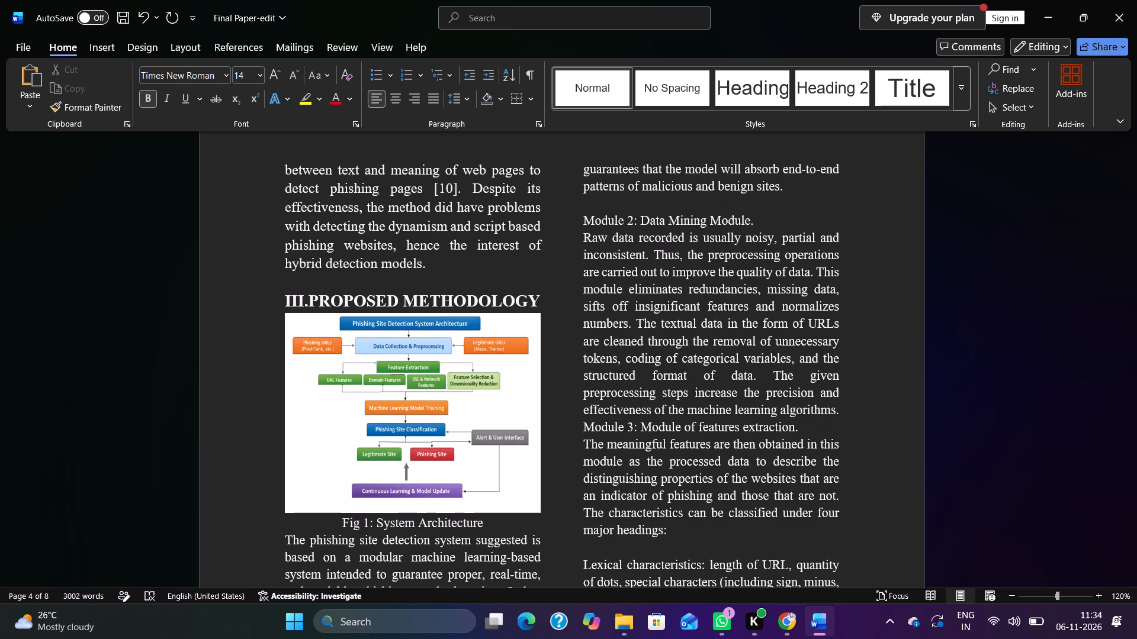
{"action": "left_click", "coordinate": [468, 340]}
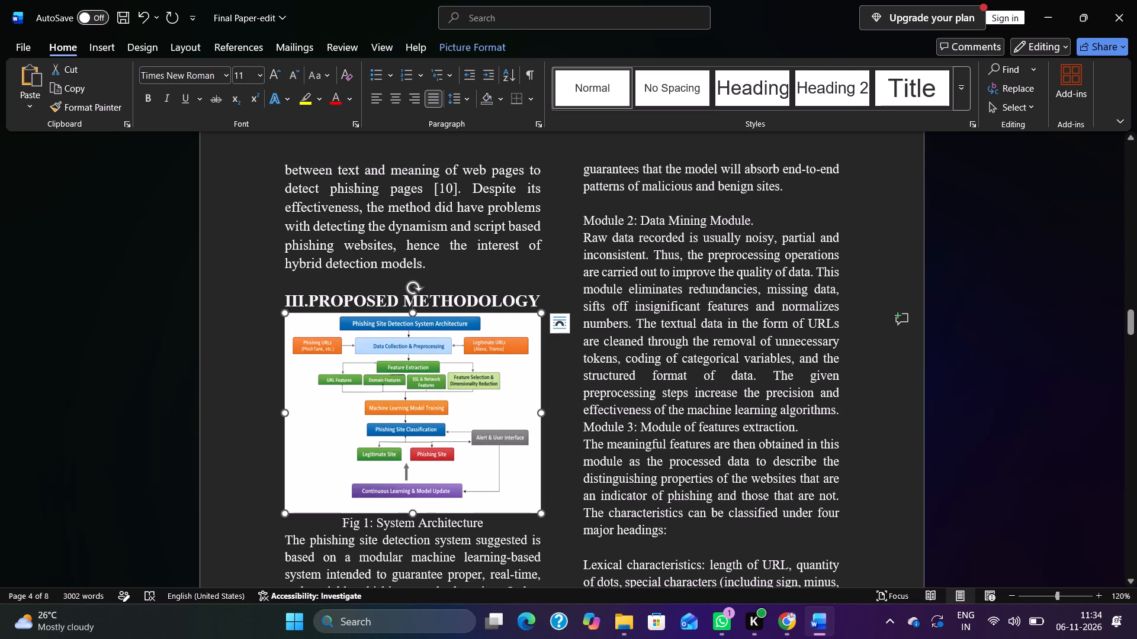
{"action": "left_click", "coordinate": [198, 314]}
Make the figure caption "Fig 1: System Architecture" bold.
{"action": "scroll", "coordinate": [249, 336], "scroll_direction": "down", "scroll_amount": 1}
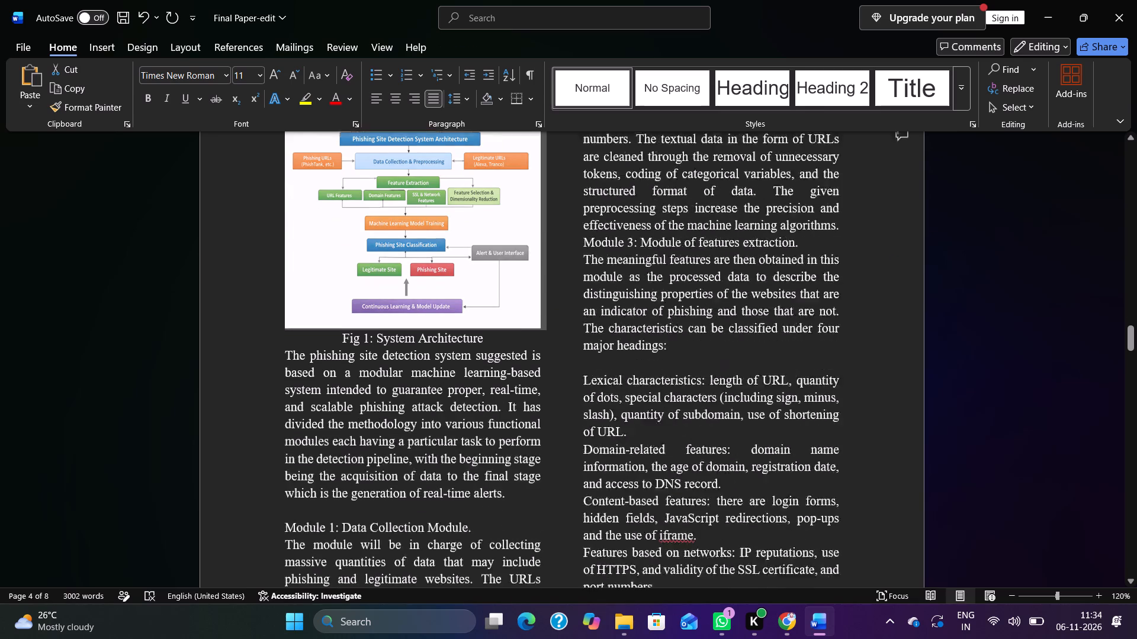
{"action": "scroll", "coordinate": [249, 336], "scroll_direction": "down", "scroll_amount": 1}
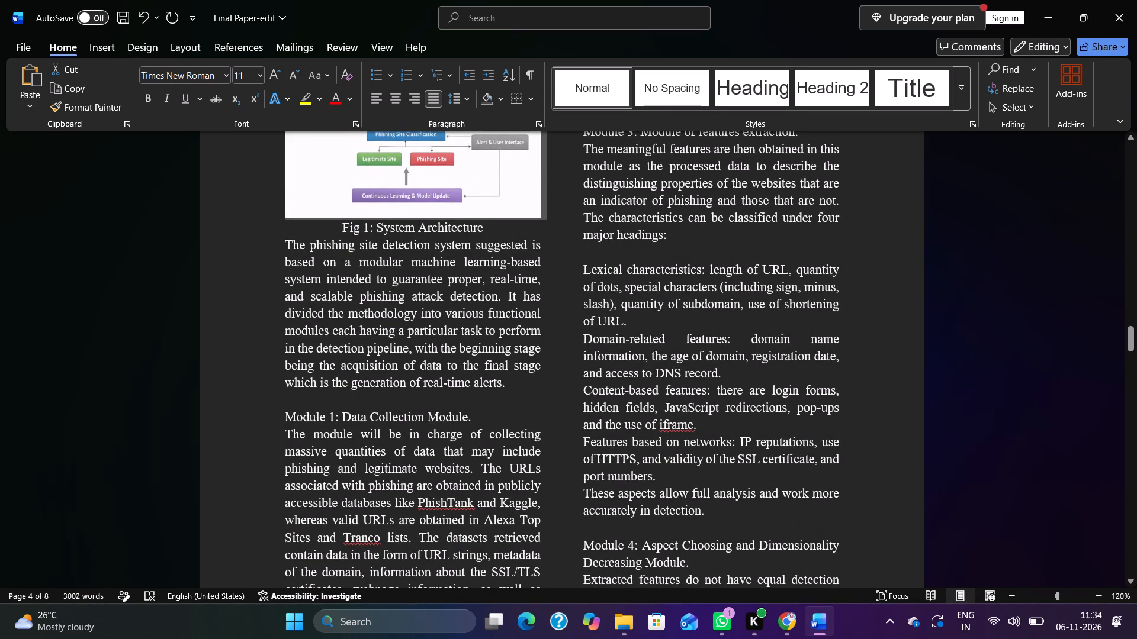
{"action": "left_click_drag", "start_coordinate": [342, 227], "coordinate": [383, 227]}
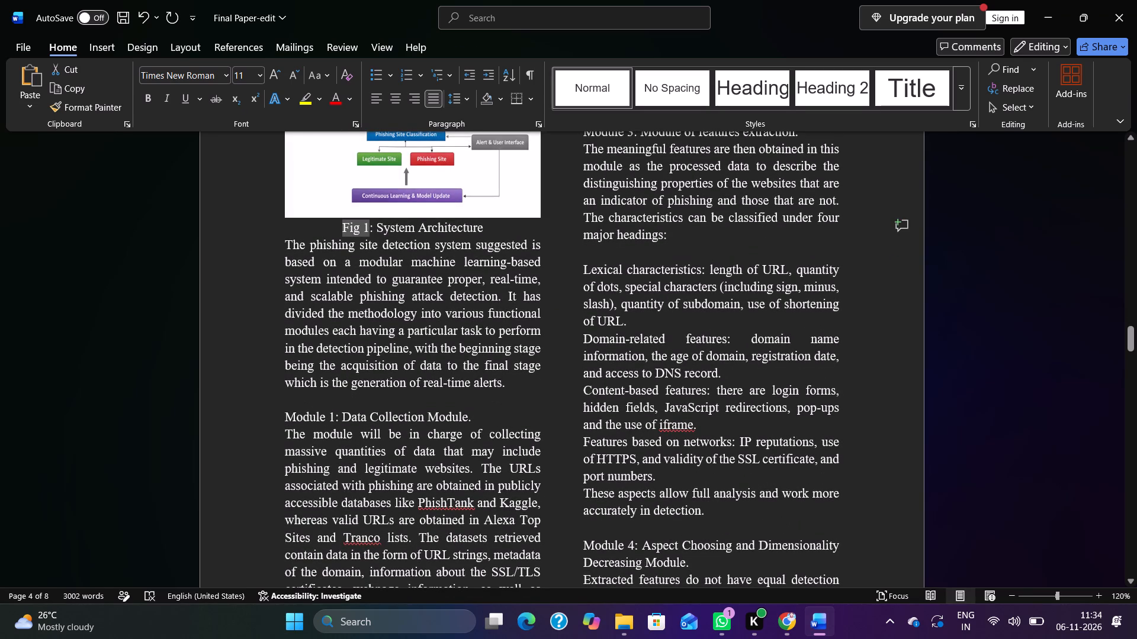
{"action": "left_click_drag", "start_coordinate": [383, 227], "coordinate": [465, 227]}
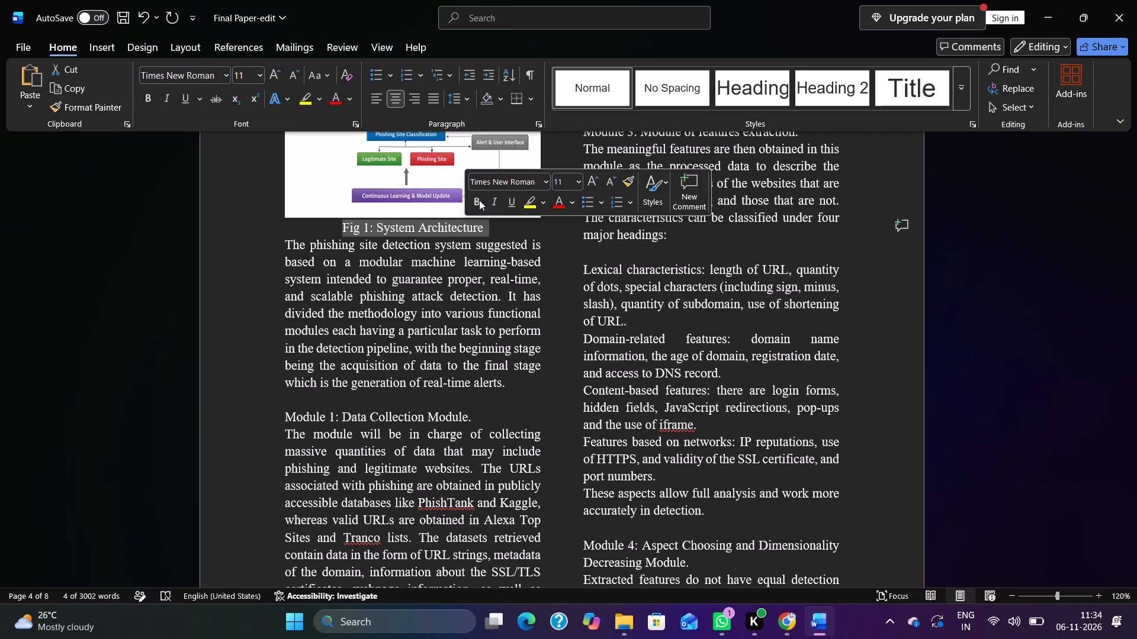
{"action": "left_click", "coordinate": [477, 201]}
{"action": "left_click", "coordinate": [255, 246]}
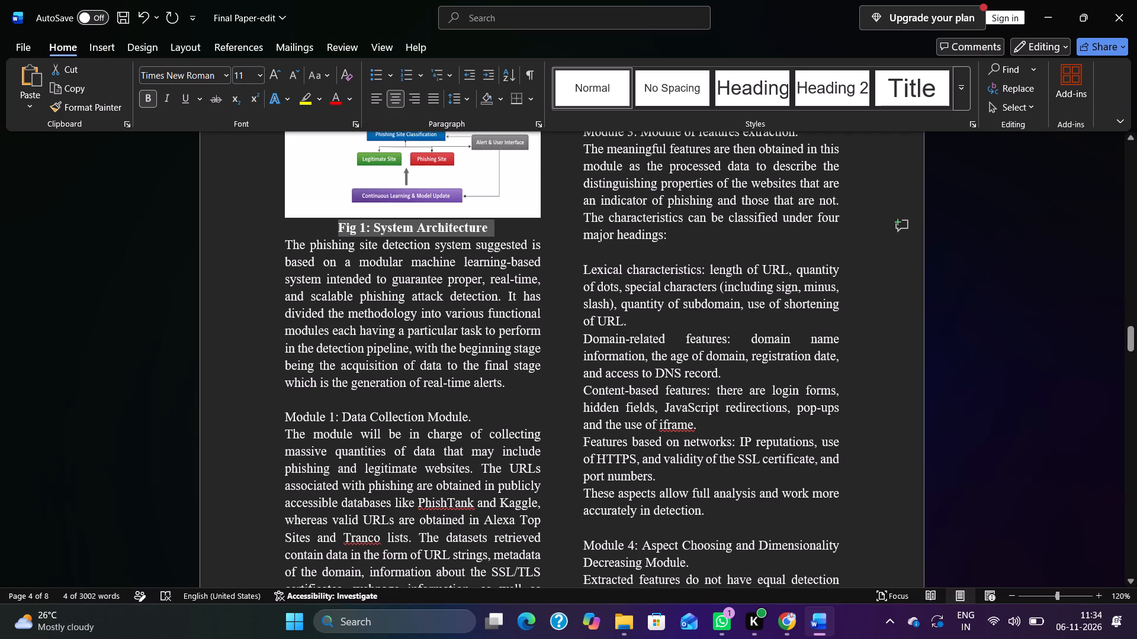
Set the methodology text below the Fig 1 caption, from "The phishing site detection system" through "Information gain, chi-square, and", to font size 12.
{"action": "left_click", "coordinate": [274, 241]}
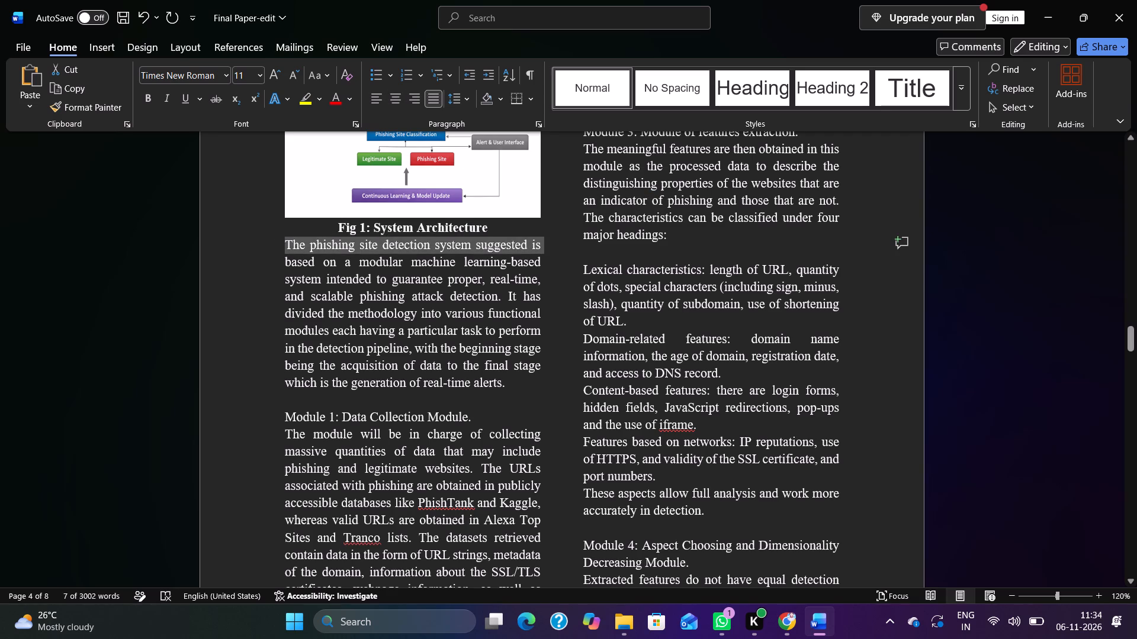
{"action": "left_click", "coordinate": [284, 241]}
{"action": "left_click_drag", "start_coordinate": [284, 241], "coordinate": [486, 405]}
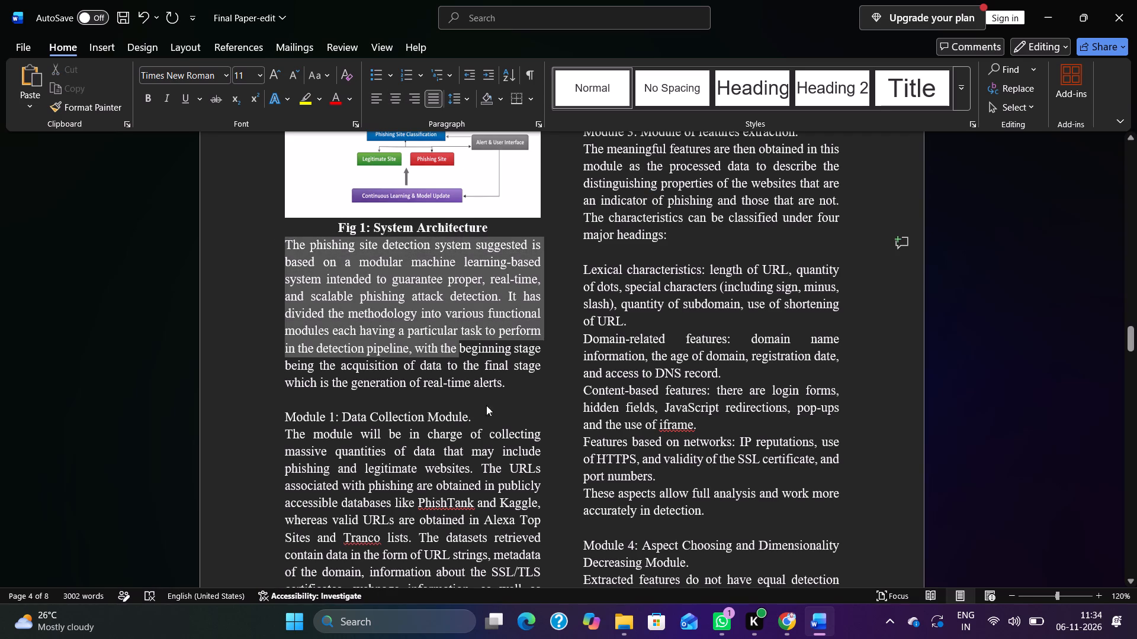
{"action": "left_click_drag", "start_coordinate": [486, 405], "coordinate": [667, 563]}
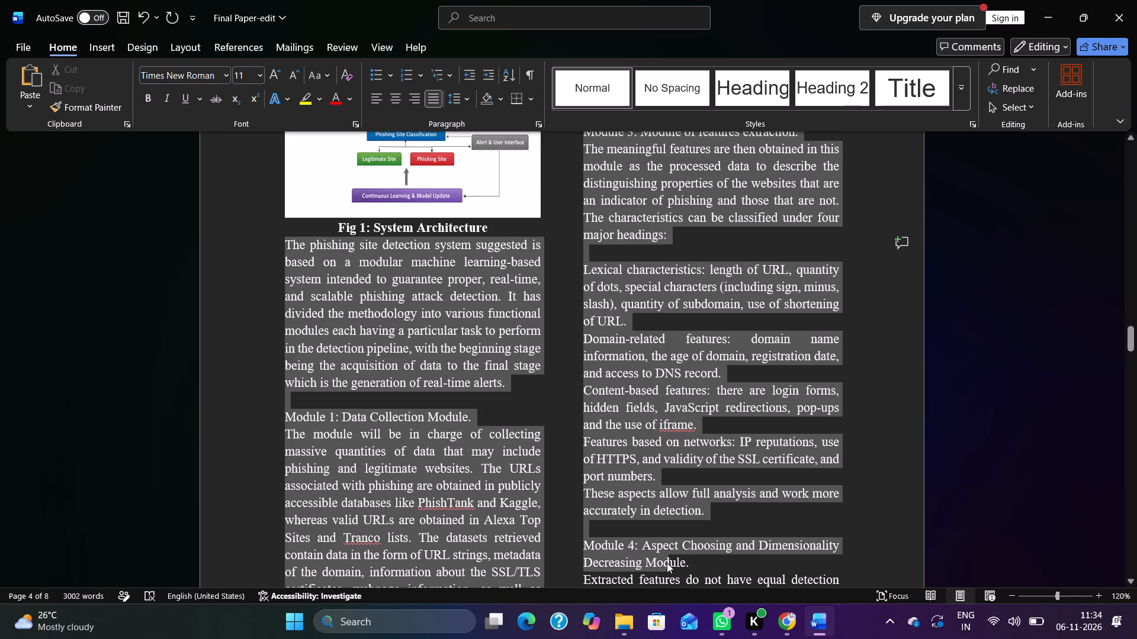
{"action": "left_click_drag", "start_coordinate": [667, 563], "coordinate": [856, 508]}
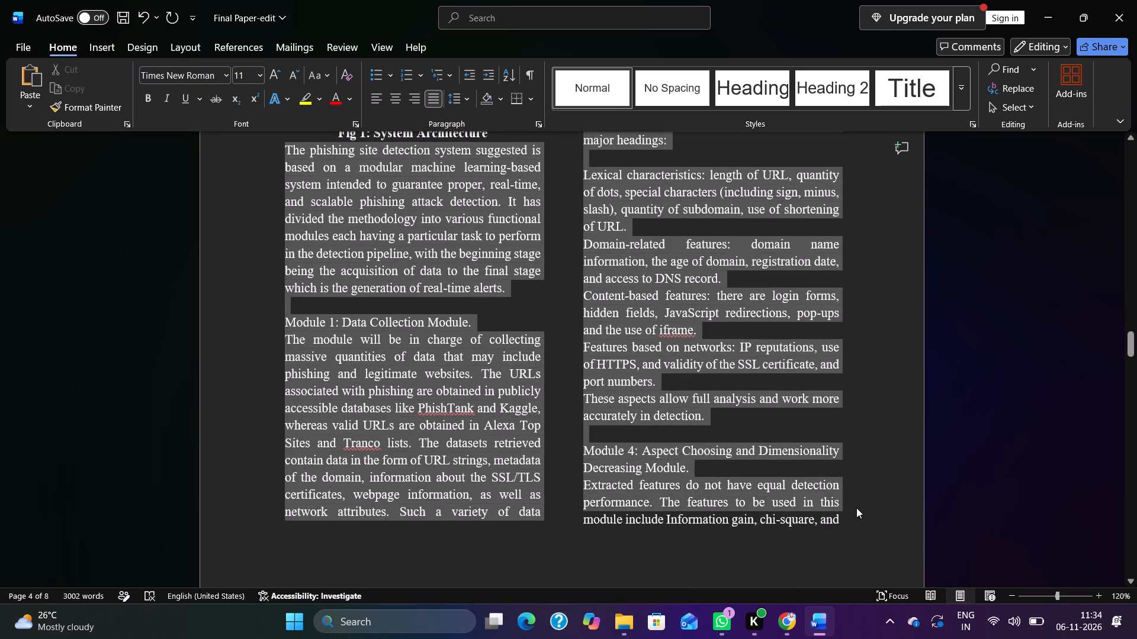
{"action": "left_click_drag", "start_coordinate": [856, 508], "coordinate": [849, 515]}
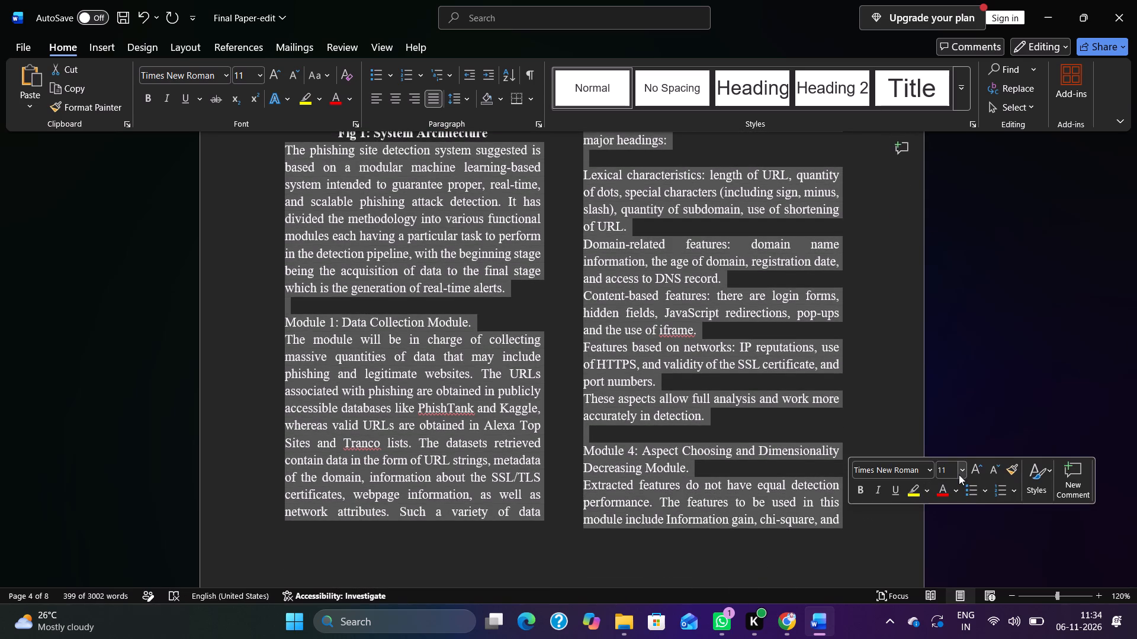
{"action": "left_click", "coordinate": [961, 470]}
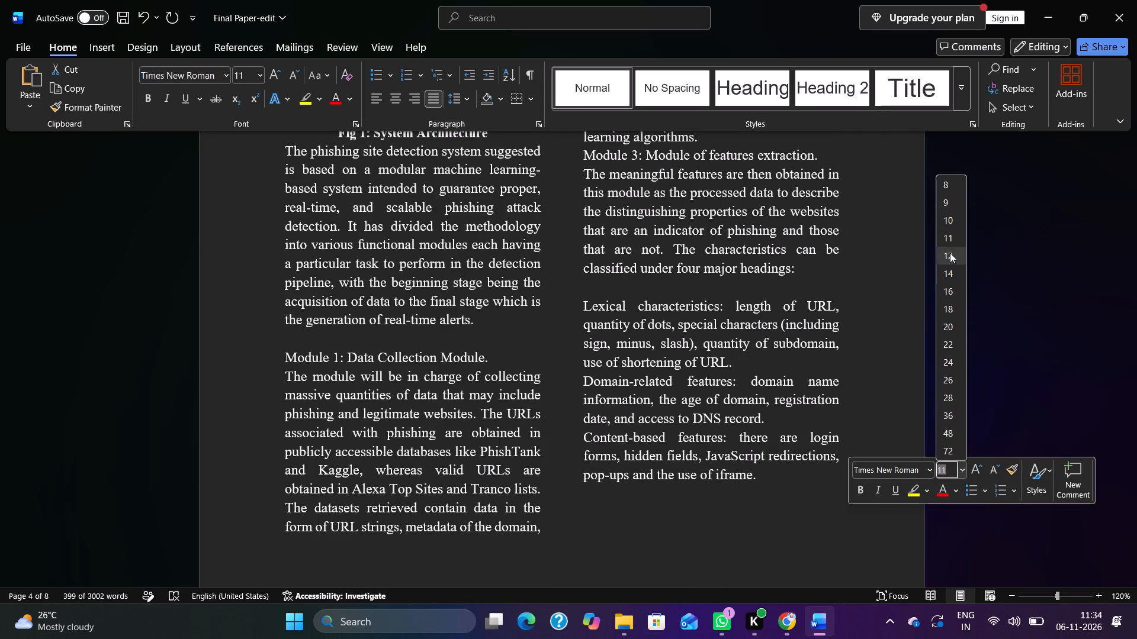
{"action": "left_click", "coordinate": [950, 253]}
{"action": "left_click", "coordinate": [721, 515]}
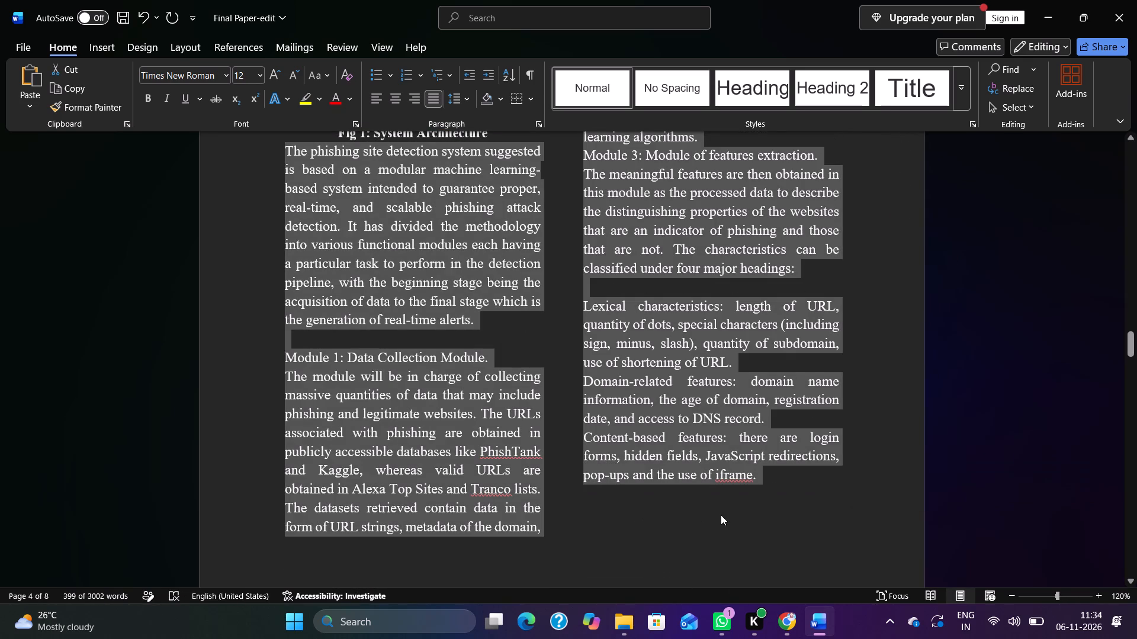
Set the text from "Features based on networks" through "learning algorithms such as Logistic regression," in the experimental setup to font size 12.
{"action": "scroll", "coordinate": [721, 515], "scroll_direction": "down", "scroll_amount": 3}
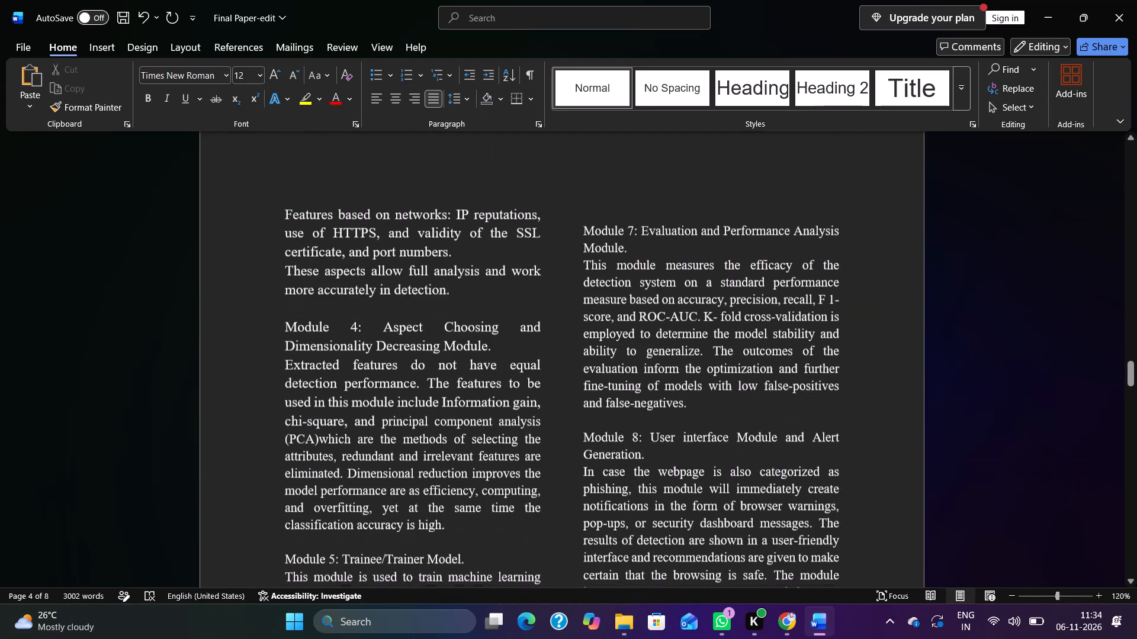
{"action": "scroll", "coordinate": [721, 515], "scroll_direction": "down", "scroll_amount": 1}
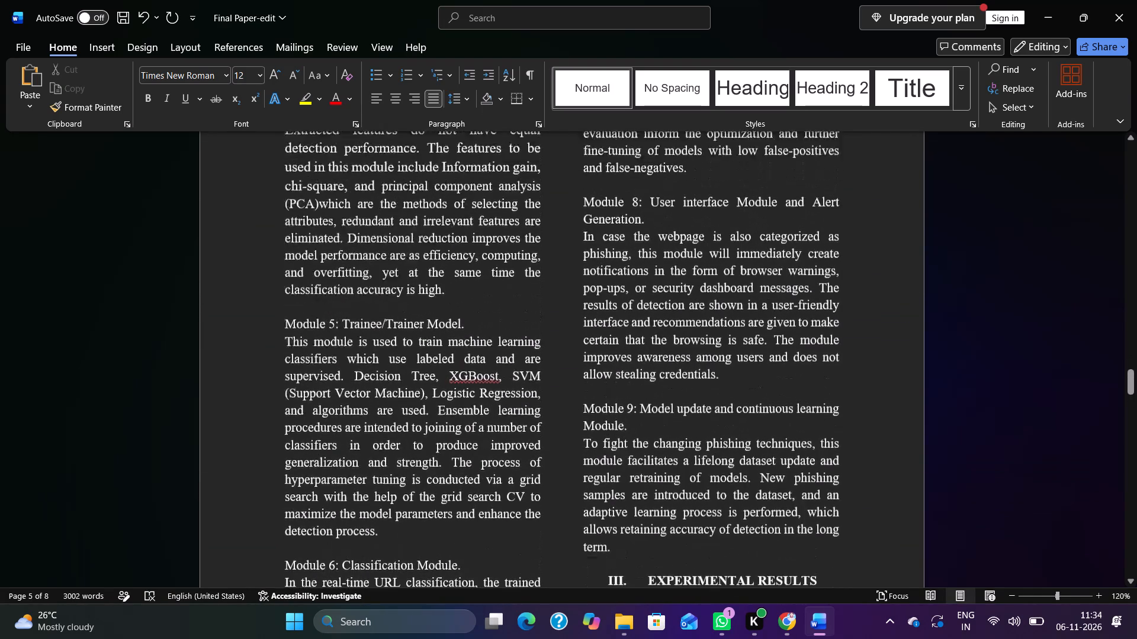
{"action": "scroll", "coordinate": [388, 267], "scroll_direction": "up", "scroll_amount": 1}
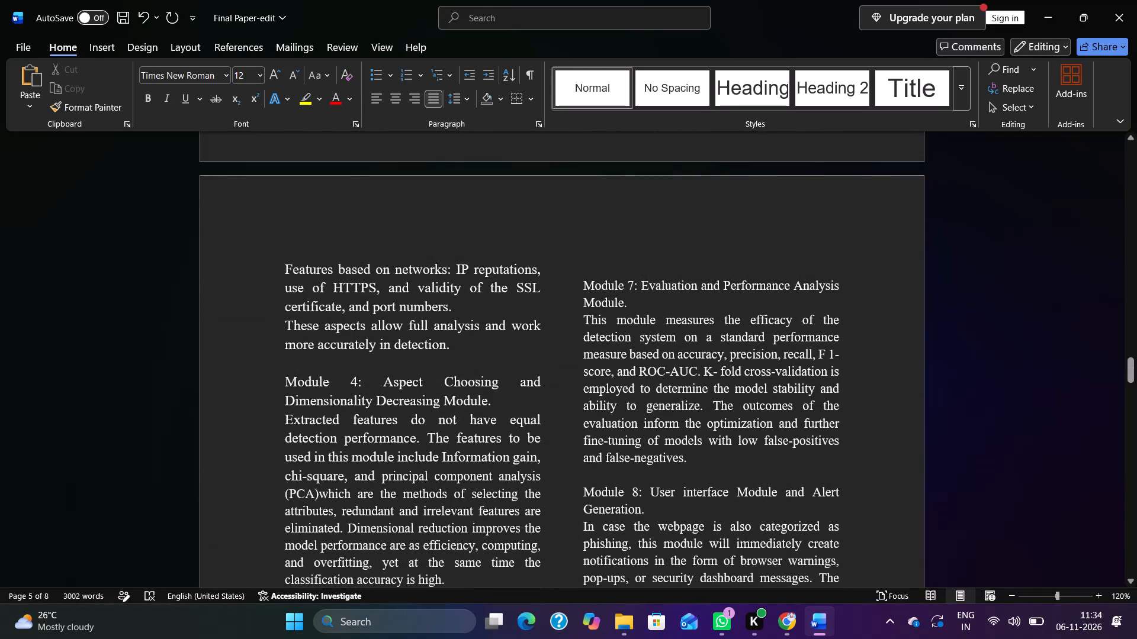
{"action": "left_click_drag", "start_coordinate": [285, 264], "coordinate": [548, 562]}
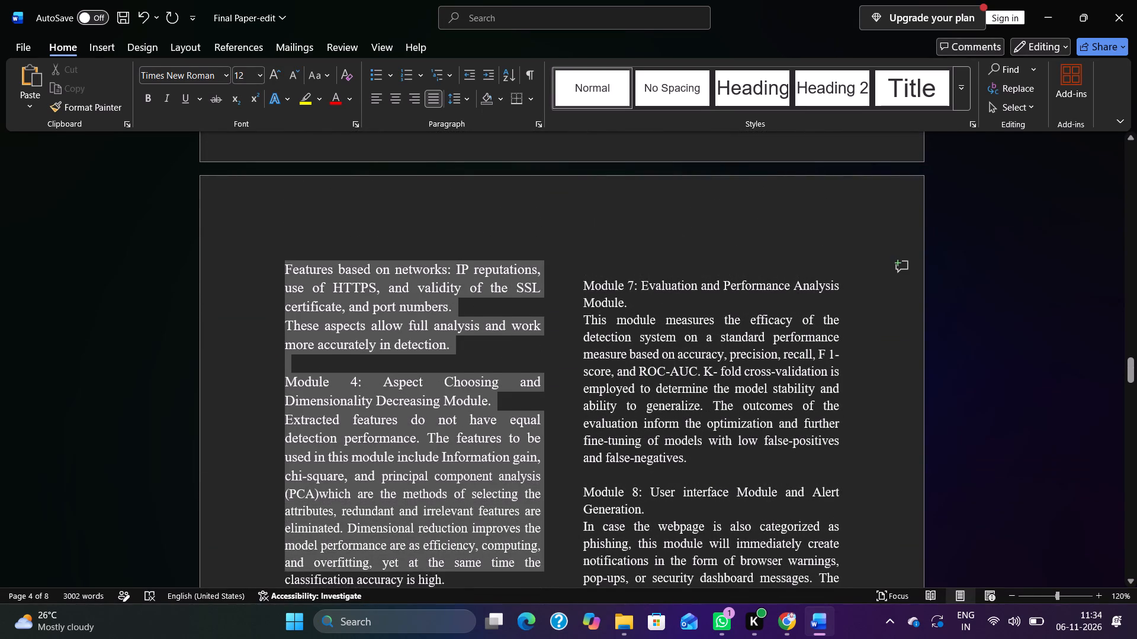
{"action": "left_click_drag", "start_coordinate": [548, 562], "coordinate": [541, 363]}
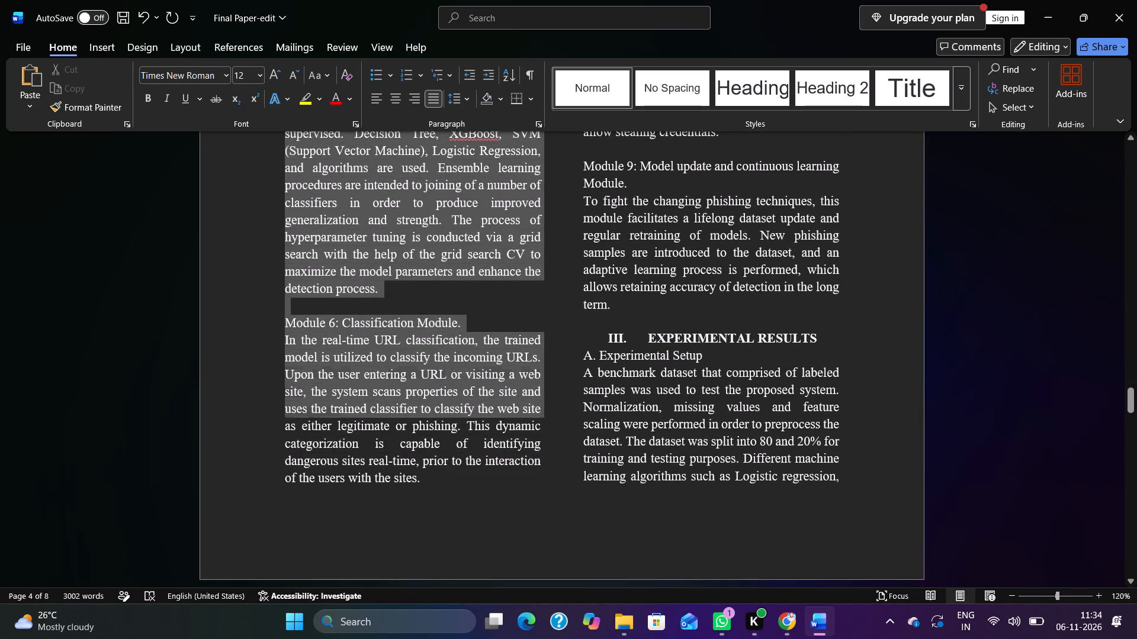
{"action": "left_click_drag", "start_coordinate": [541, 363], "coordinate": [744, 480]}
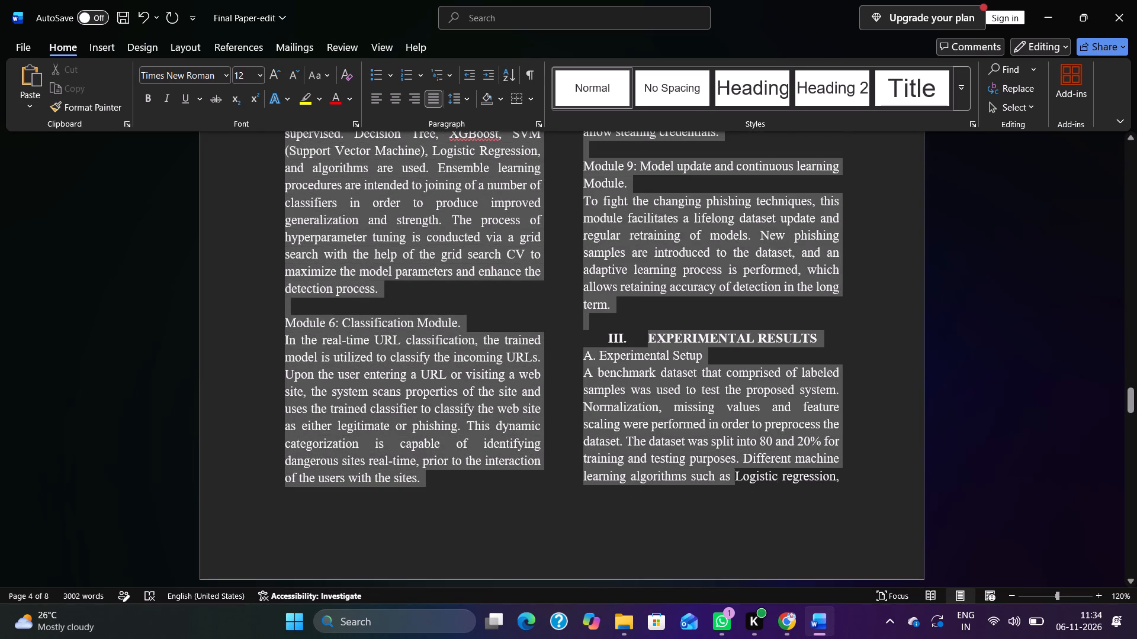
{"action": "left_click_drag", "start_coordinate": [744, 480], "coordinate": [839, 486]}
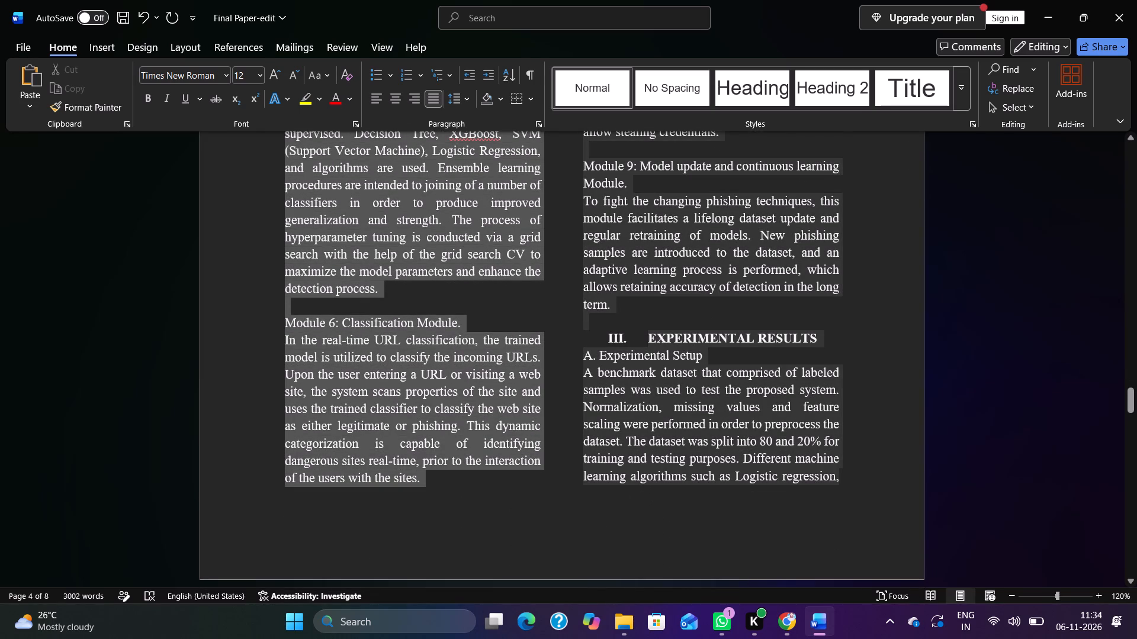
{"action": "left_click_drag", "start_coordinate": [839, 486], "coordinate": [853, 485]}
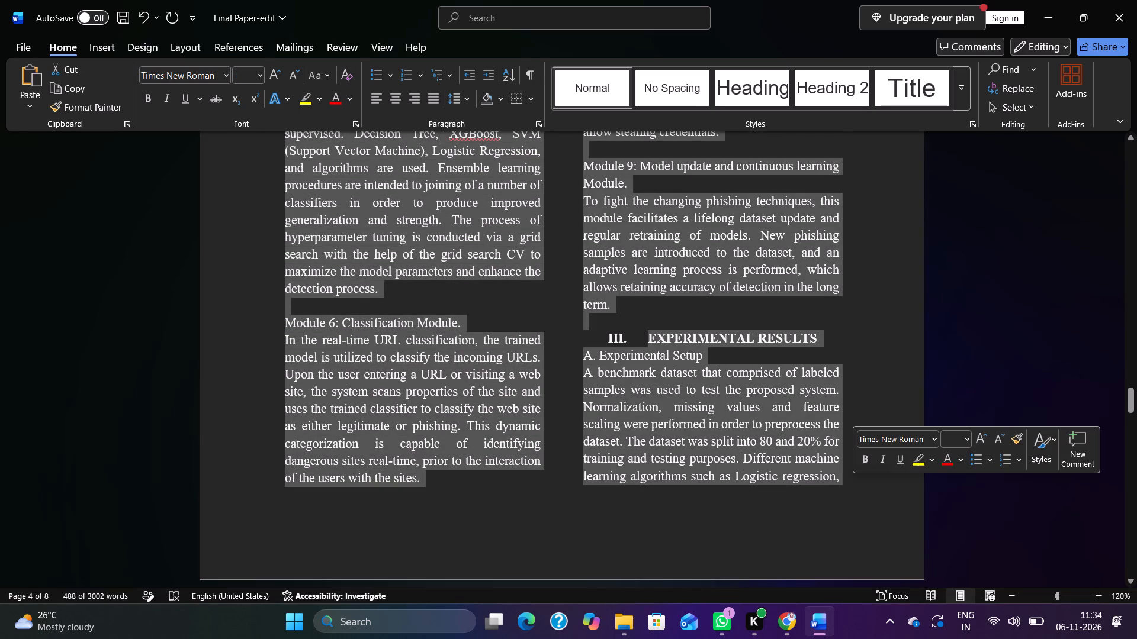
{"action": "left_click", "coordinate": [965, 440]}
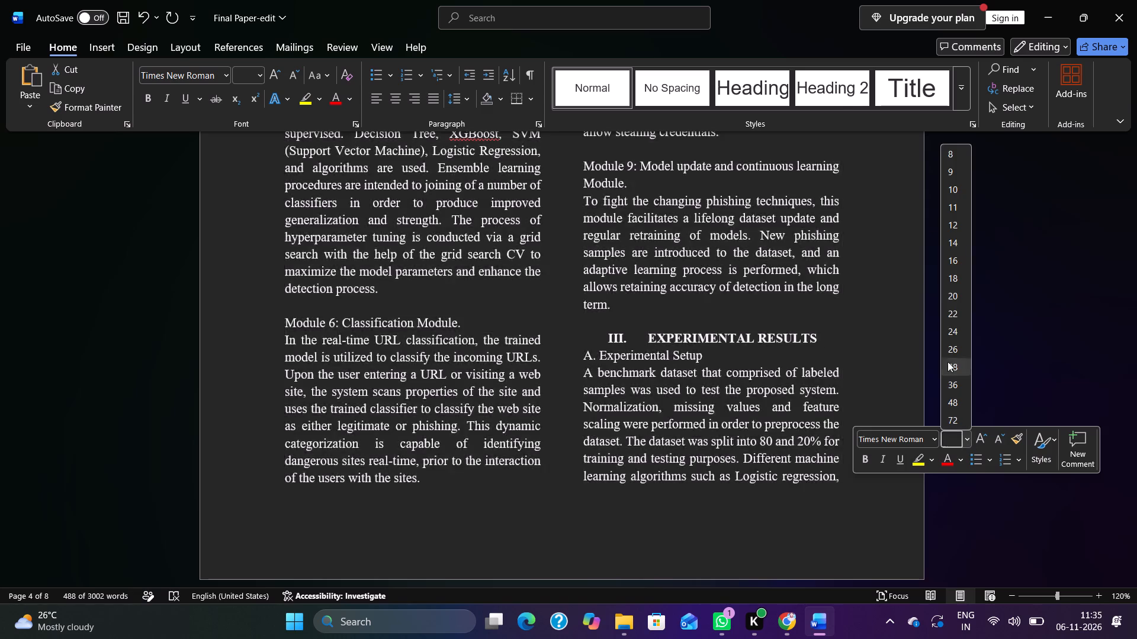
{"action": "left_click", "coordinate": [947, 228]}
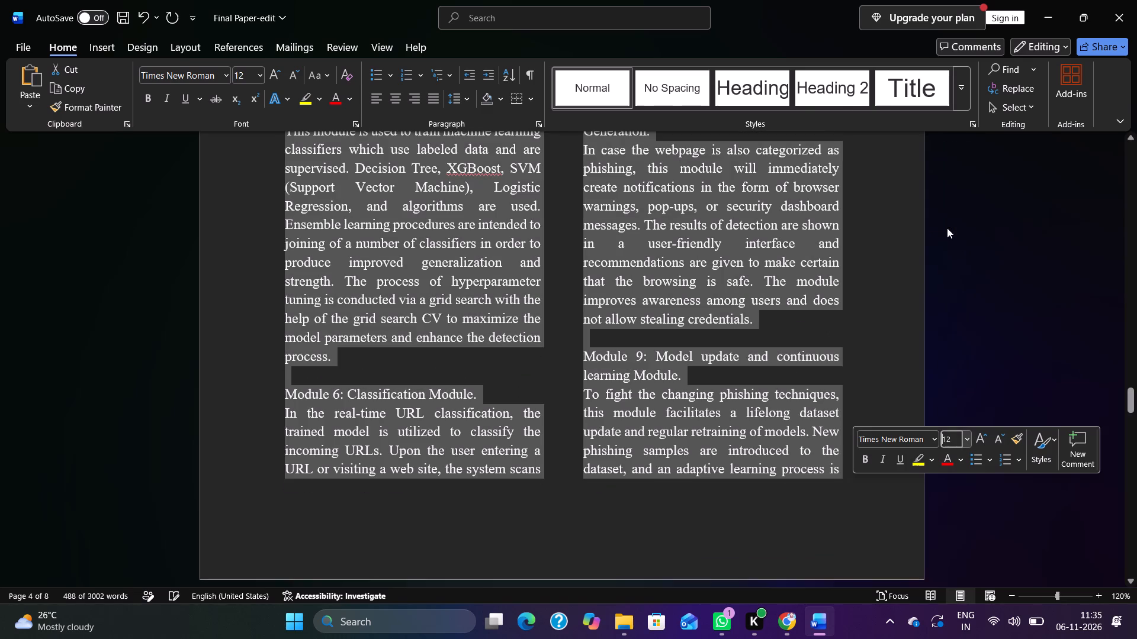
{"action": "left_click", "coordinate": [743, 496]}
Set the "EXPERIMENTAL RESULTS" section heading to font size 14.
{"action": "scroll", "coordinate": [743, 496], "scroll_direction": "down", "scroll_amount": 3}
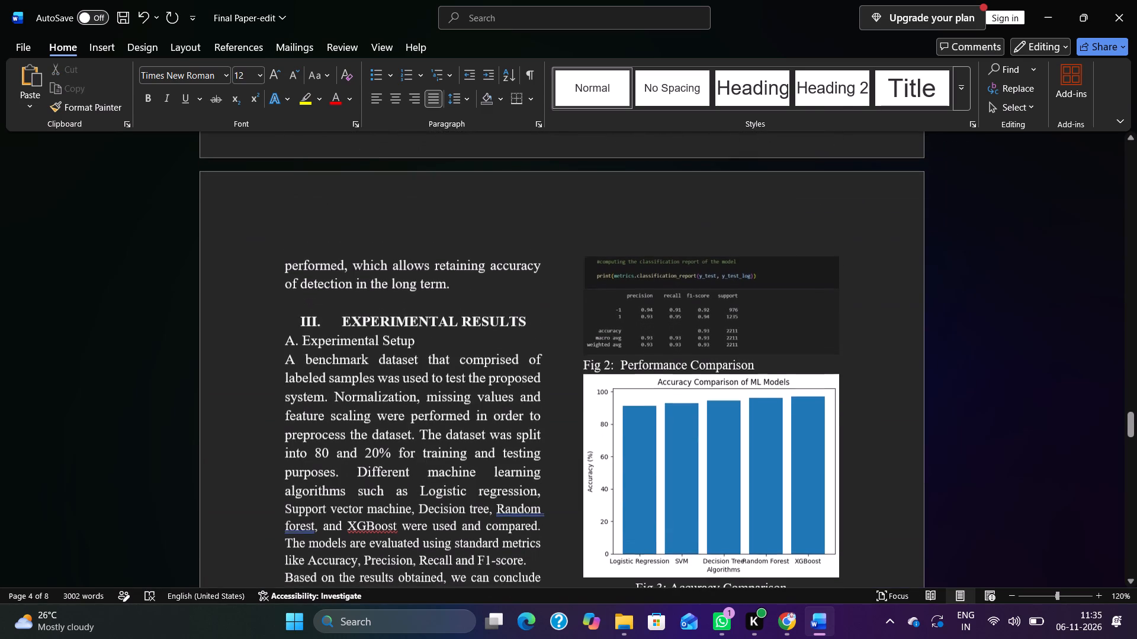
{"action": "scroll", "coordinate": [558, 483], "scroll_direction": "down", "scroll_amount": 1}
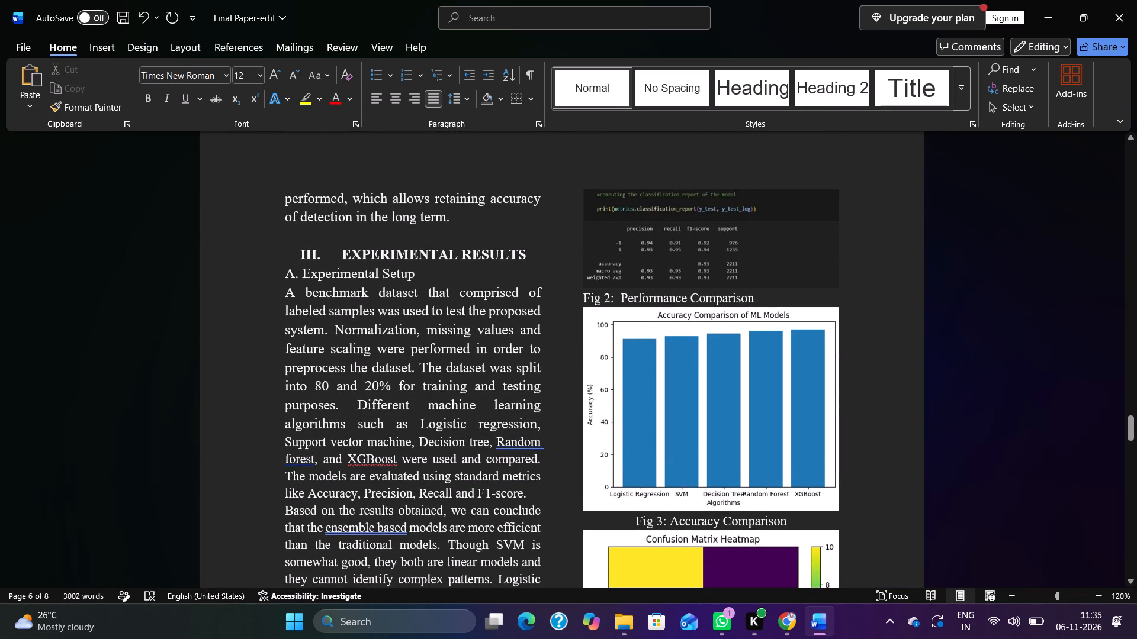
{"action": "left_click_drag", "start_coordinate": [452, 220], "coordinate": [290, 180]}
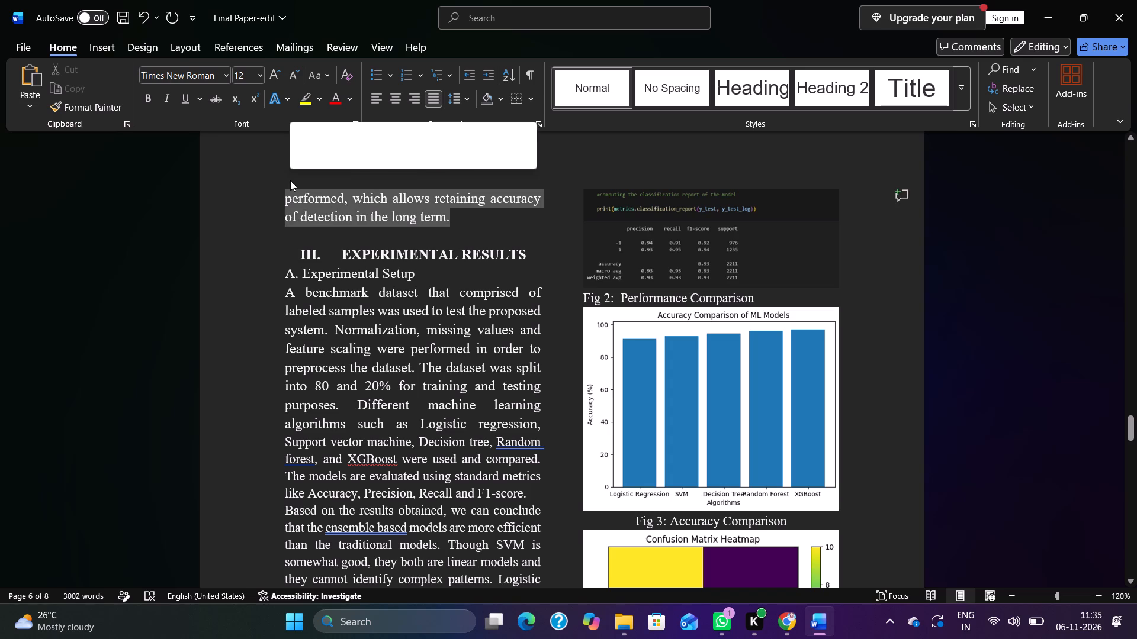
{"action": "left_click", "coordinate": [379, 254]}
{"action": "left_click_drag", "start_coordinate": [532, 256], "coordinate": [532, 256]}
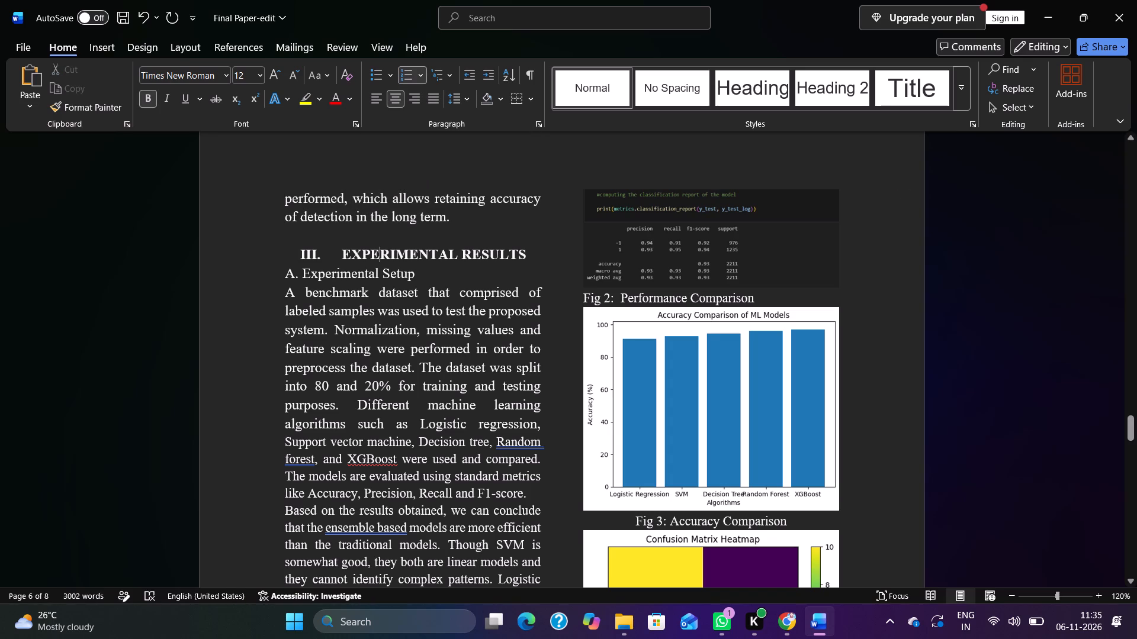
{"action": "left_click_drag", "start_coordinate": [532, 256], "coordinate": [297, 254]}
{"action": "left_click", "coordinate": [297, 254]}
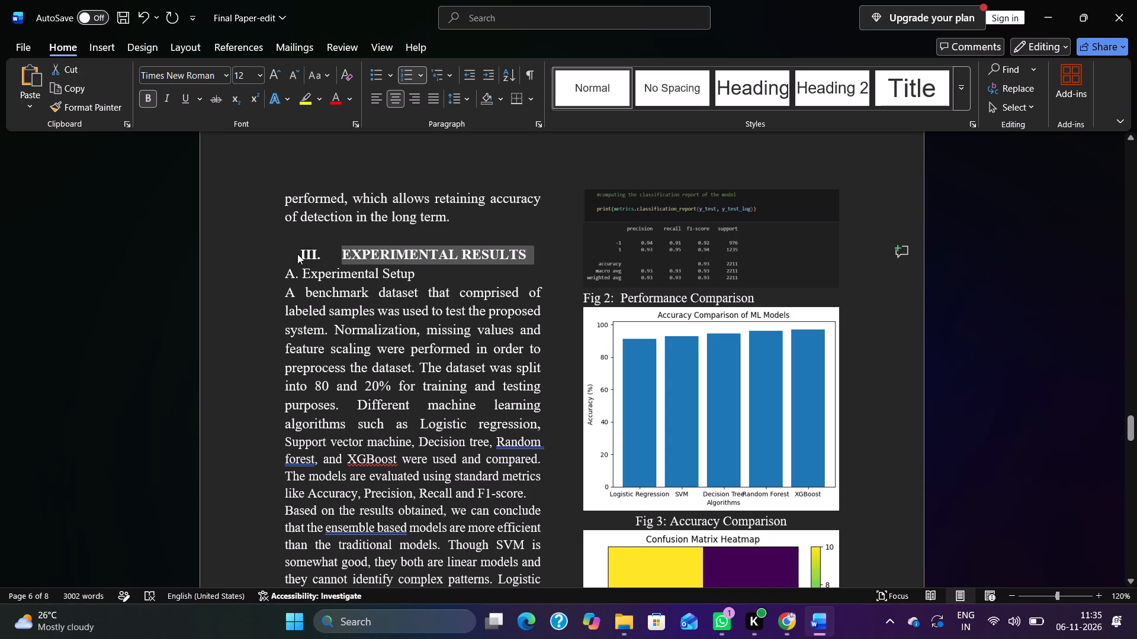
{"action": "left_click_drag", "start_coordinate": [297, 254], "coordinate": [561, 247]}
{"action": "left_click_drag", "start_coordinate": [561, 247], "coordinate": [568, 248]}
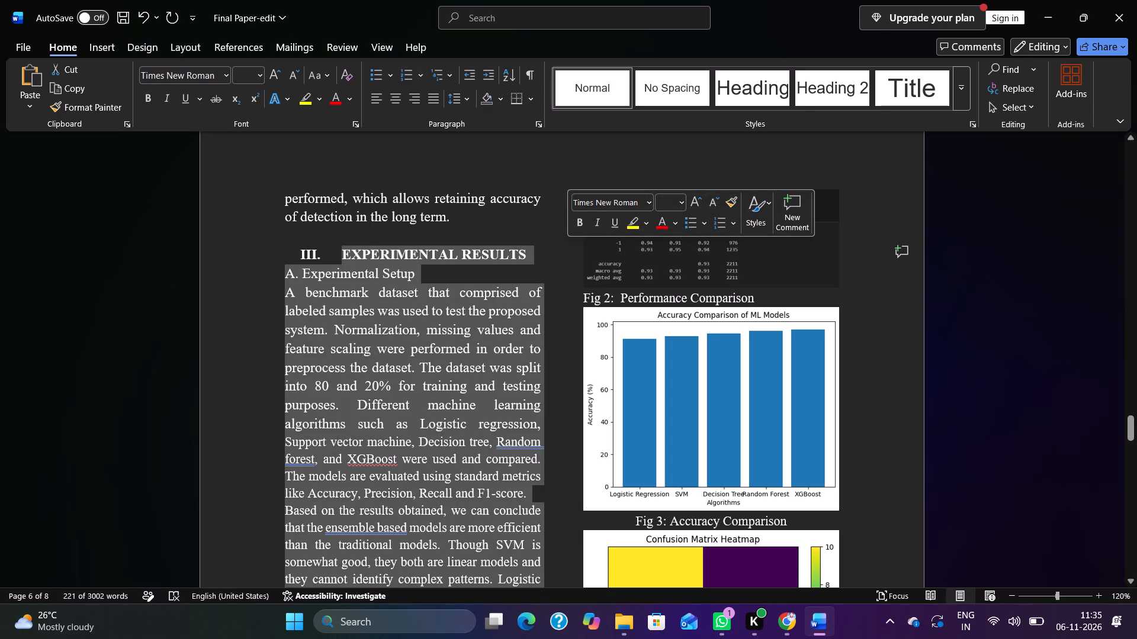
{"action": "left_click", "coordinate": [548, 243]}
{"action": "left_click_drag", "start_coordinate": [544, 249], "coordinate": [310, 254]}
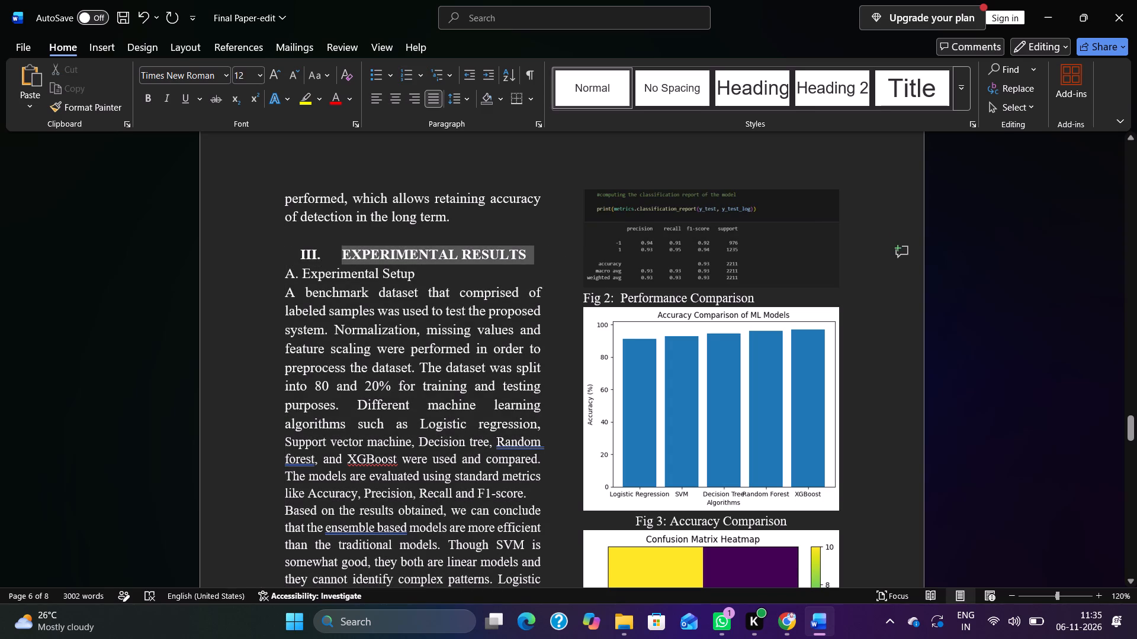
{"action": "left_click_drag", "start_coordinate": [310, 254], "coordinate": [310, 254]}
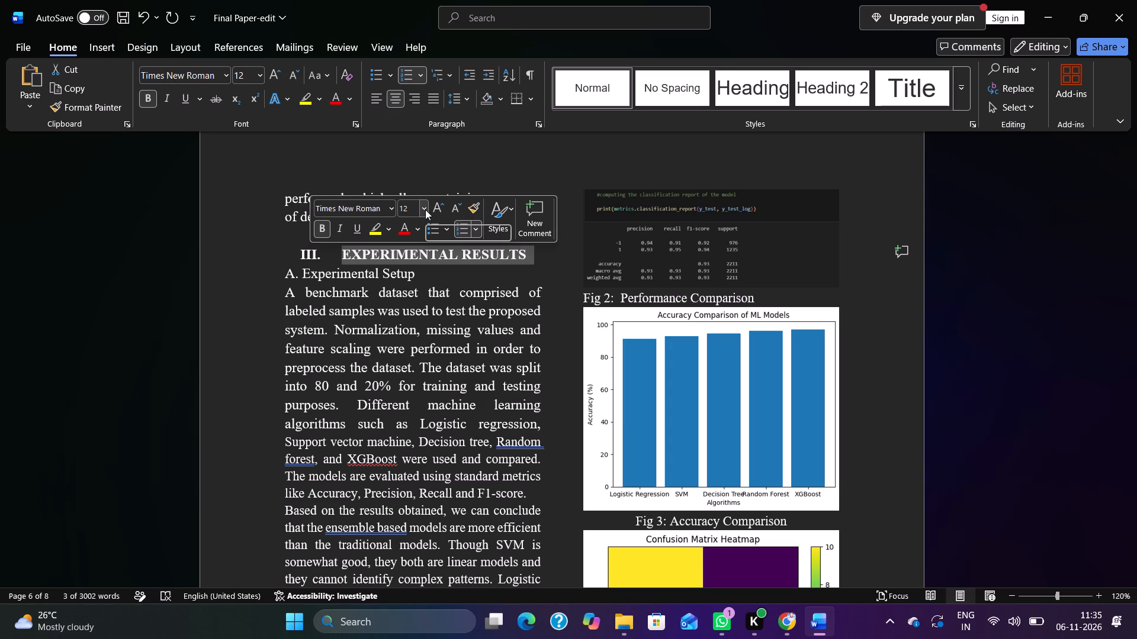
{"action": "left_click", "coordinate": [423, 208]}
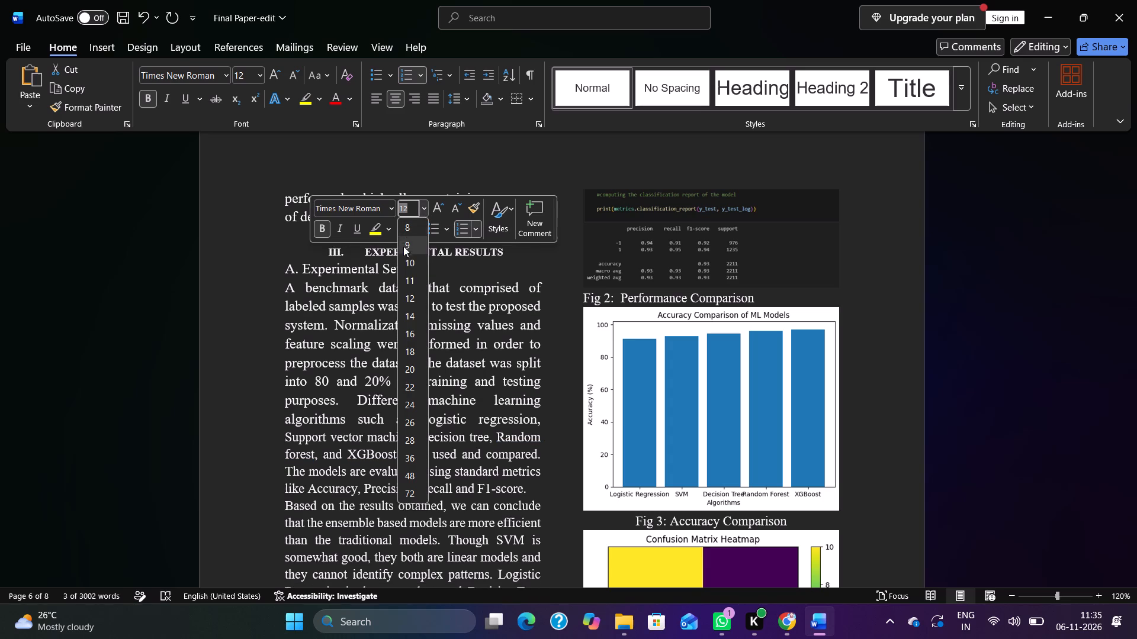
{"action": "left_click", "coordinate": [407, 309]}
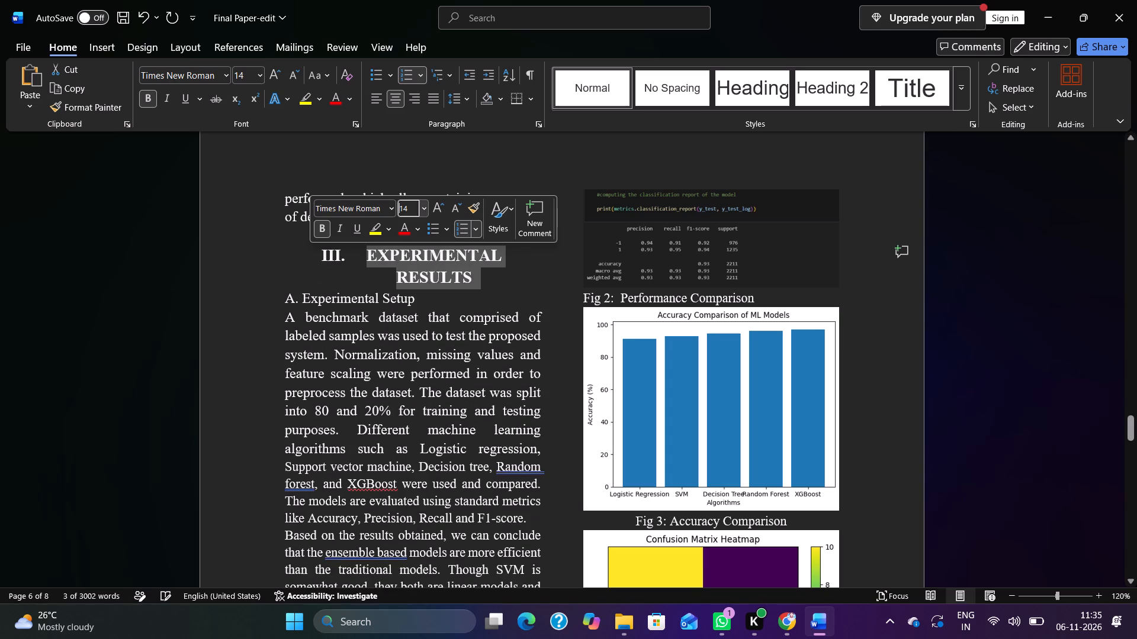
Replace the automatic numbering and indent of the "EXPERIMENTAL RESULTS" heading with the plain text "IV.".
{"action": "left_click", "coordinate": [330, 283]}
{"action": "left_click", "coordinate": [356, 256]}
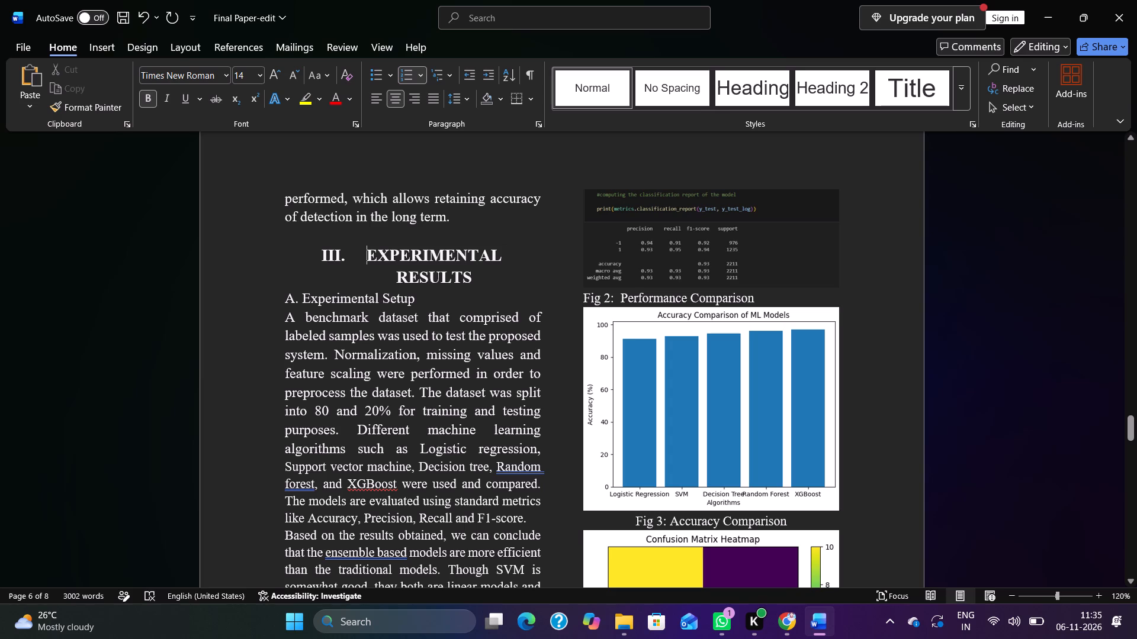
{"action": "key", "text": "BackSpace"}
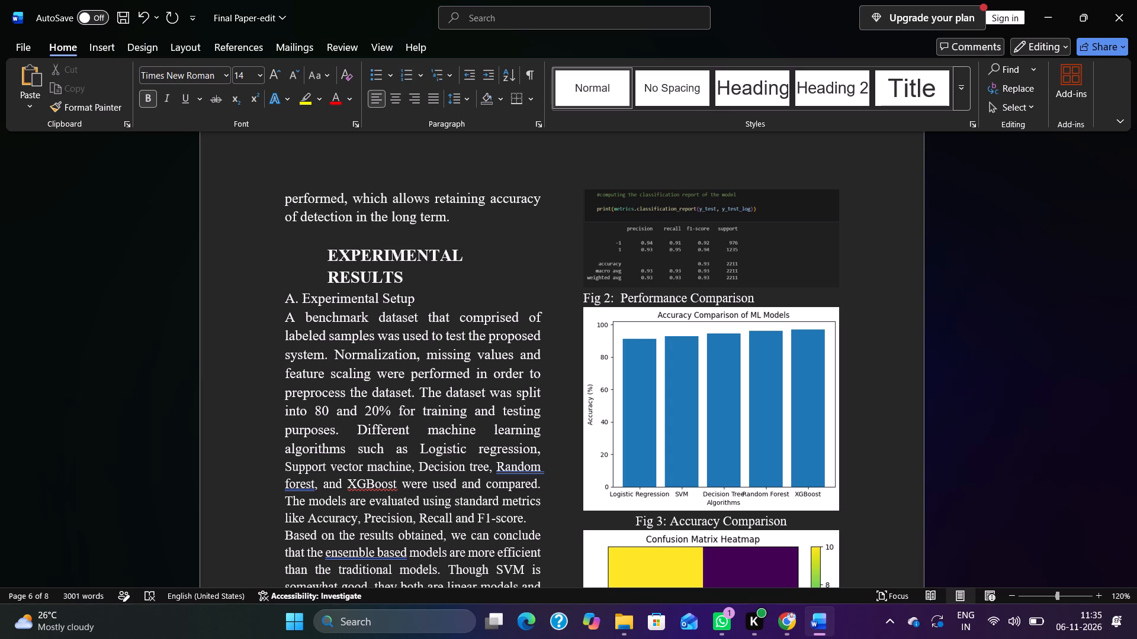
{"action": "key", "text": "BackSpace"}
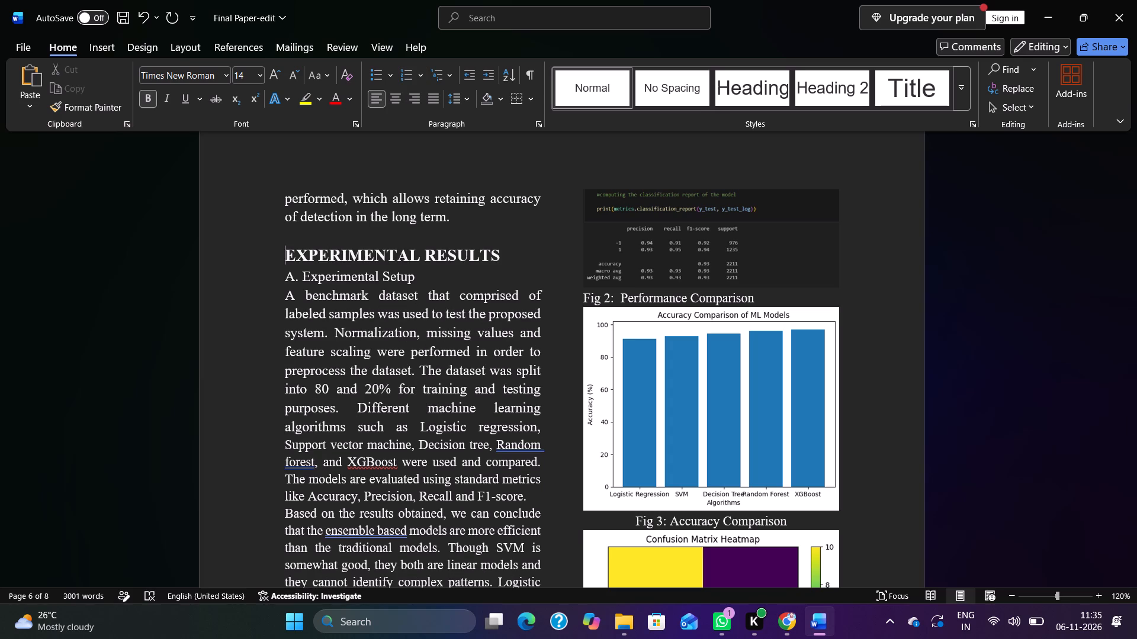
{"action": "key", "text": "shift+i"}
{"action": "key", "text": "shift+v"}
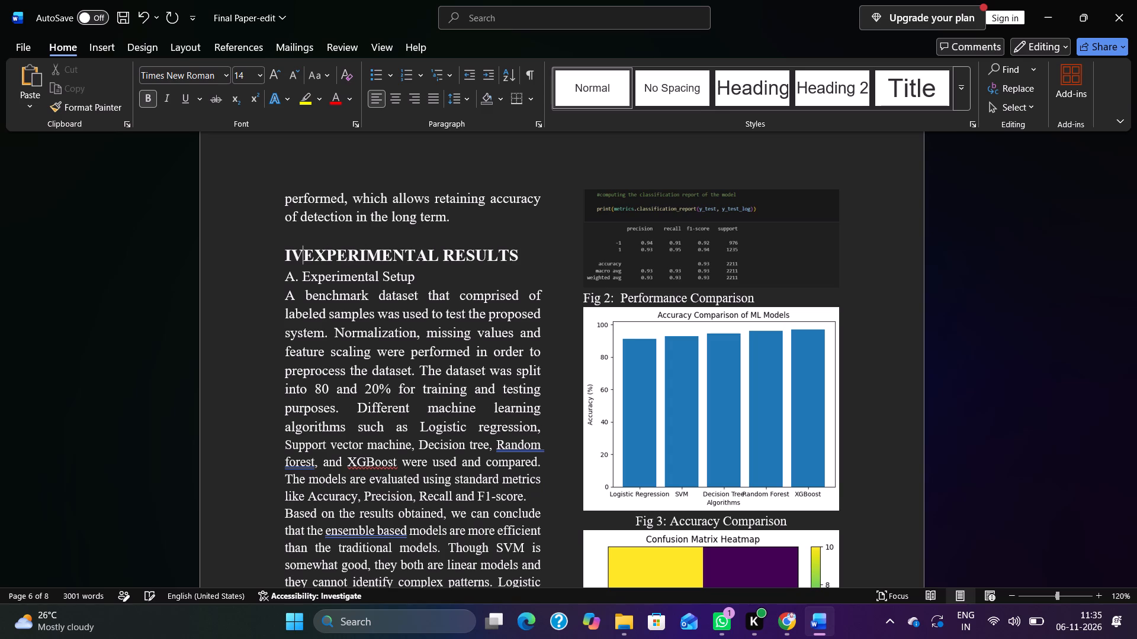
{"action": "key", "text": "period"}
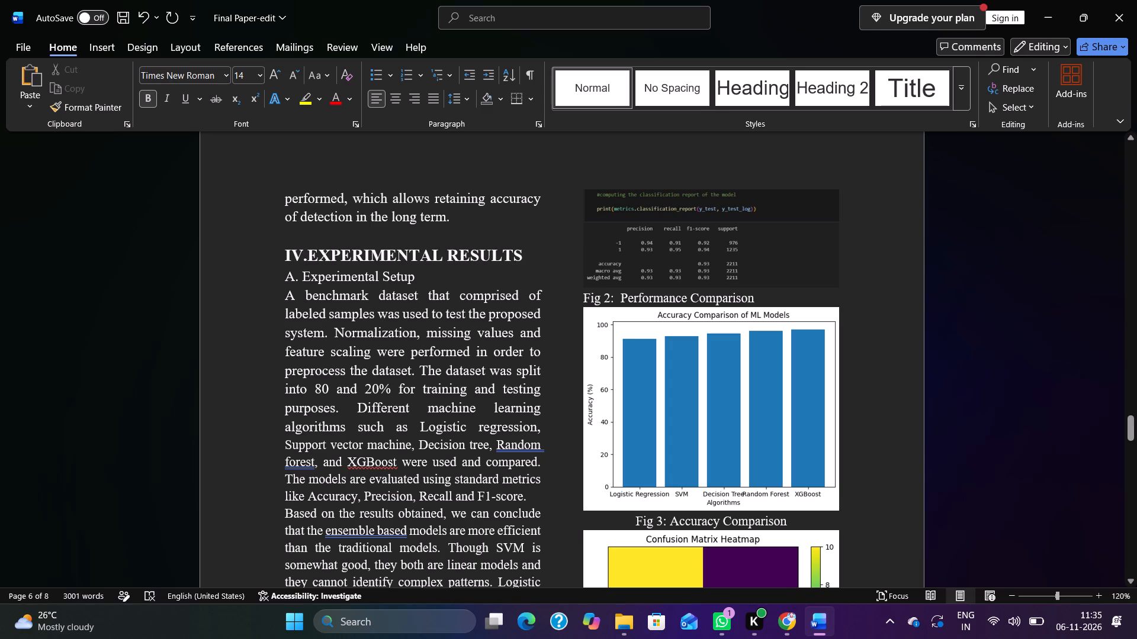
Set the "A. Experimental Setup" subheading to font size 13.
{"action": "scroll", "coordinate": [310, 322], "scroll_direction": "down", "scroll_amount": 1}
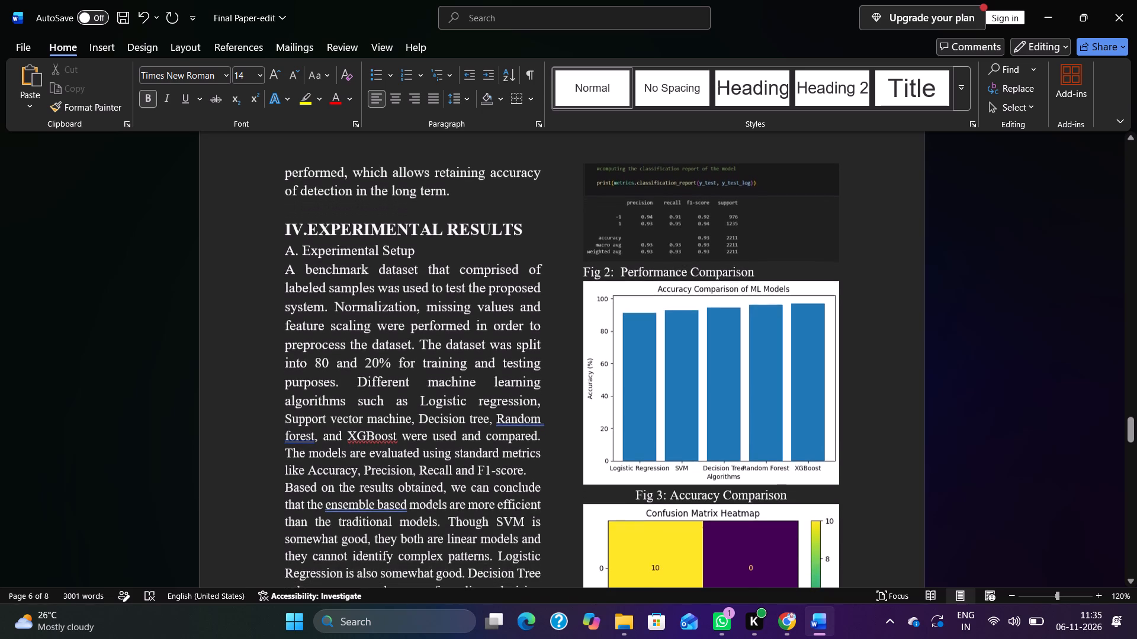
{"action": "scroll", "coordinate": [310, 322], "scroll_direction": "down", "scroll_amount": 1}
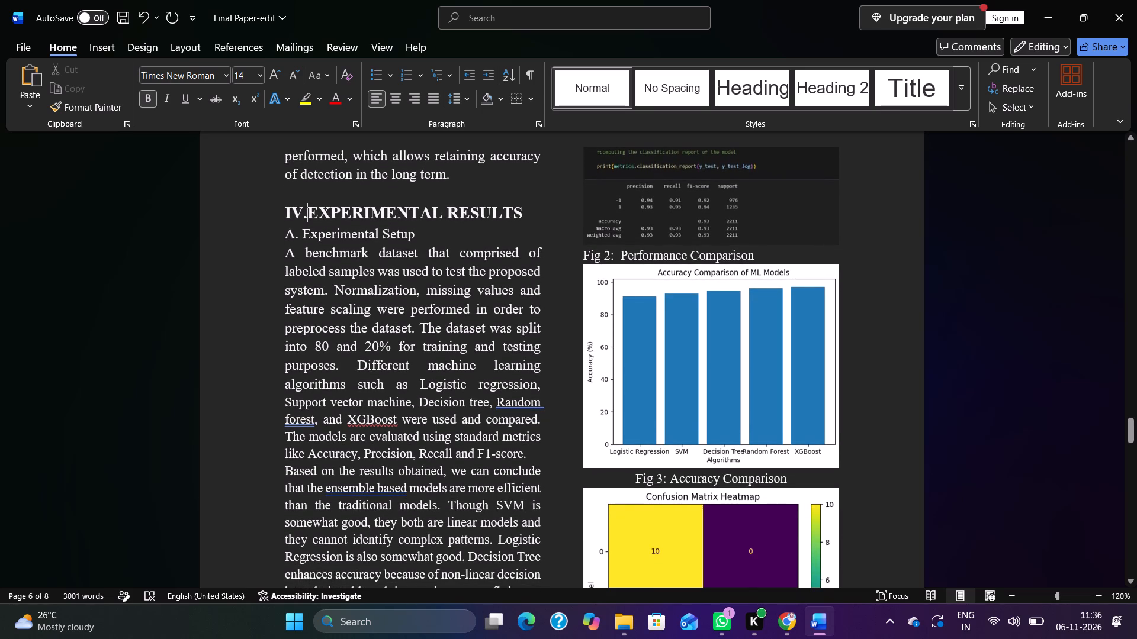
{"action": "left_click_drag", "start_coordinate": [284, 230], "coordinate": [383, 235]}
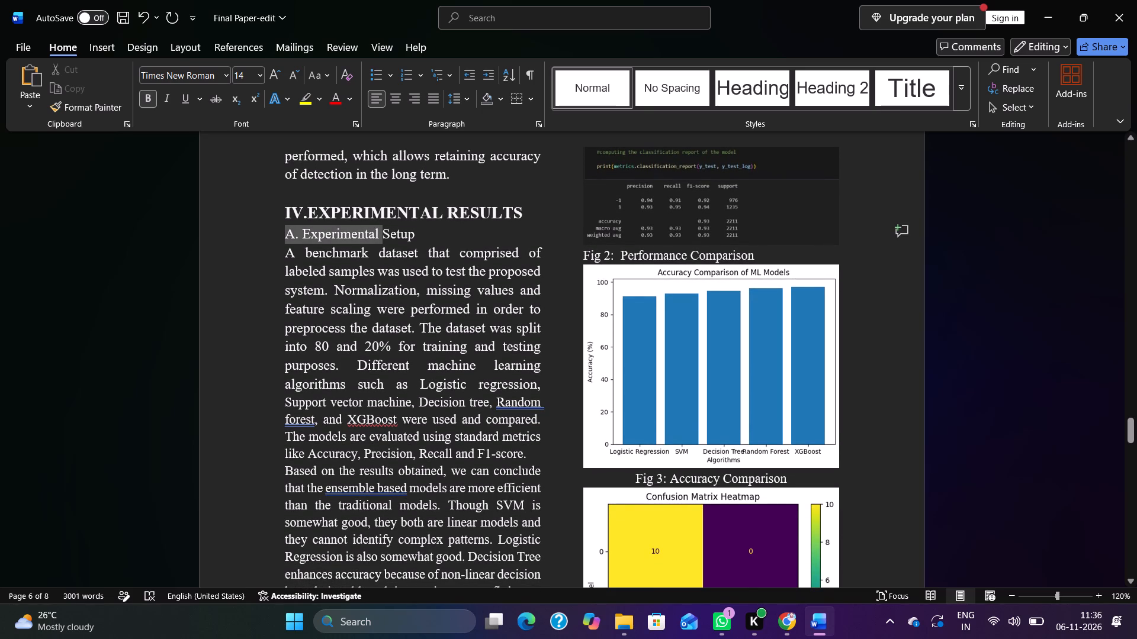
{"action": "left_click_drag", "start_coordinate": [383, 235], "coordinate": [420, 228]}
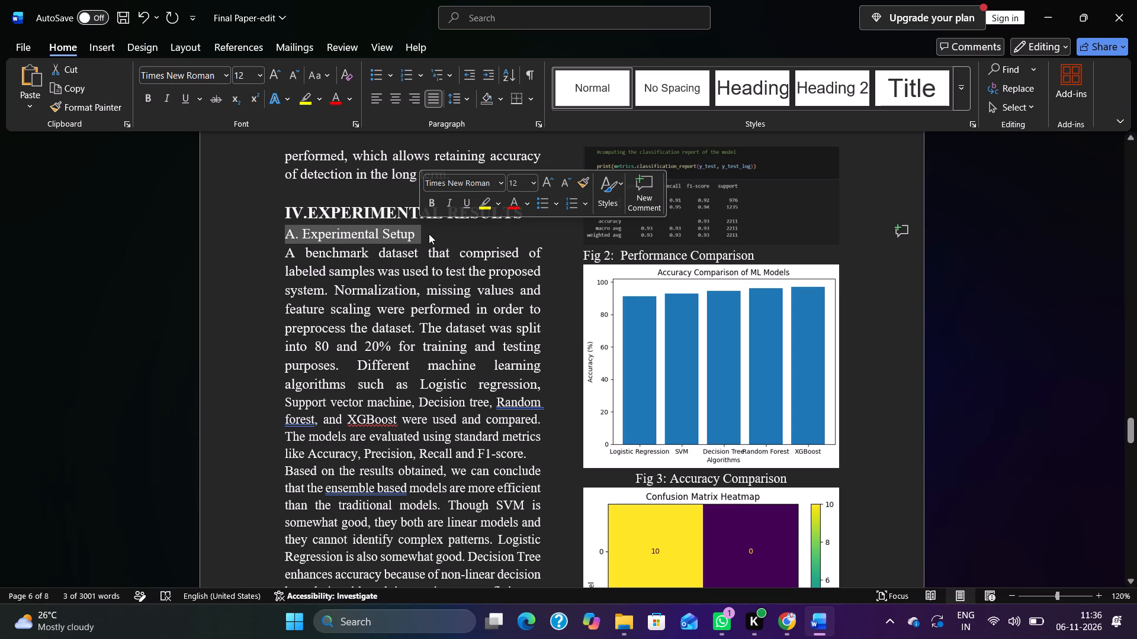
{"action": "left_click", "coordinate": [531, 186]}
{"action": "left_click", "coordinate": [520, 183]}
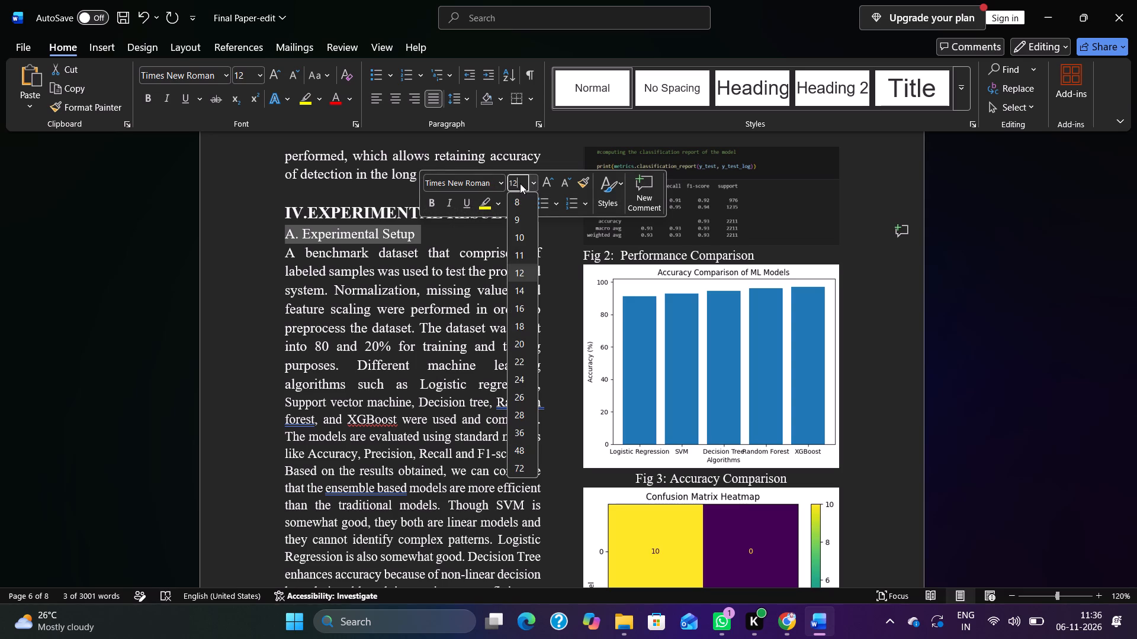
{"action": "key", "text": "BackSpace"}
{"action": "key", "text": "3"}
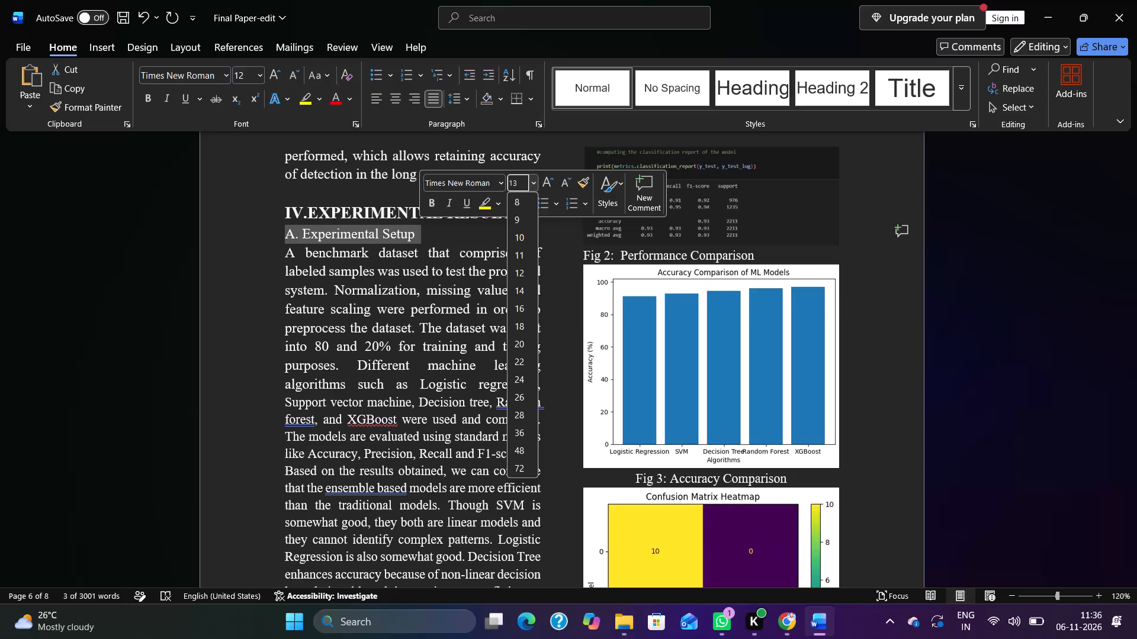
{"action": "key", "text": "Return"}
{"action": "left_click", "coordinate": [447, 228]}
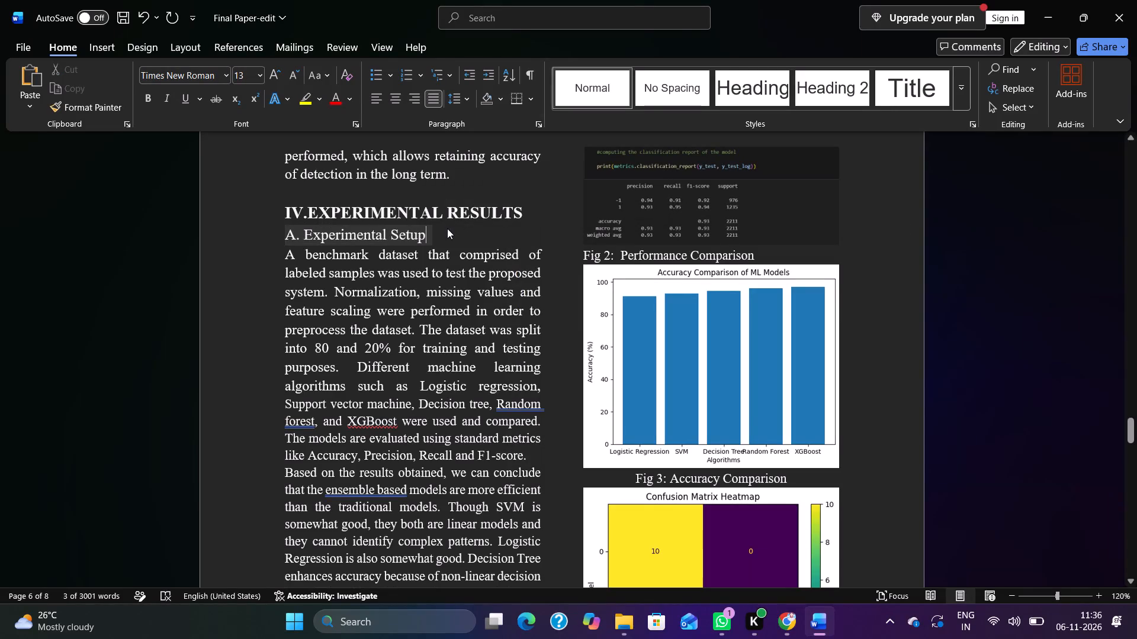
Set the text from "A benchmark dataset" in the experimental setup through "enterprise level cybersecurity solutions." in the future work section to font size 12.
{"action": "left_click_drag", "start_coordinate": [283, 256], "coordinate": [370, 378]}
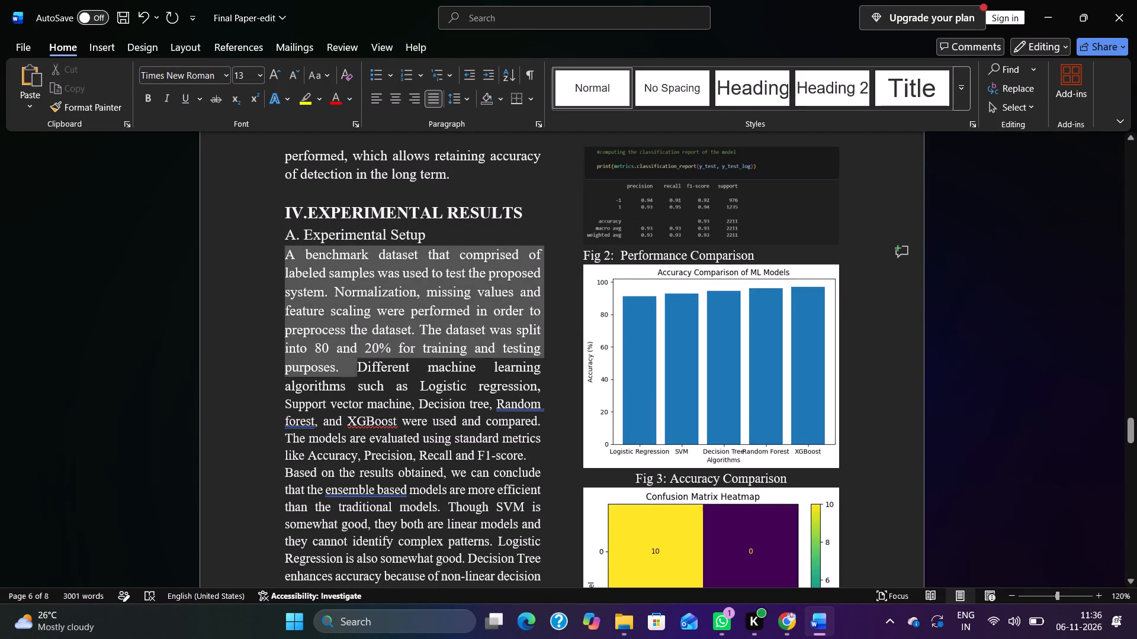
{"action": "left_click_drag", "start_coordinate": [370, 378], "coordinate": [445, 624]}
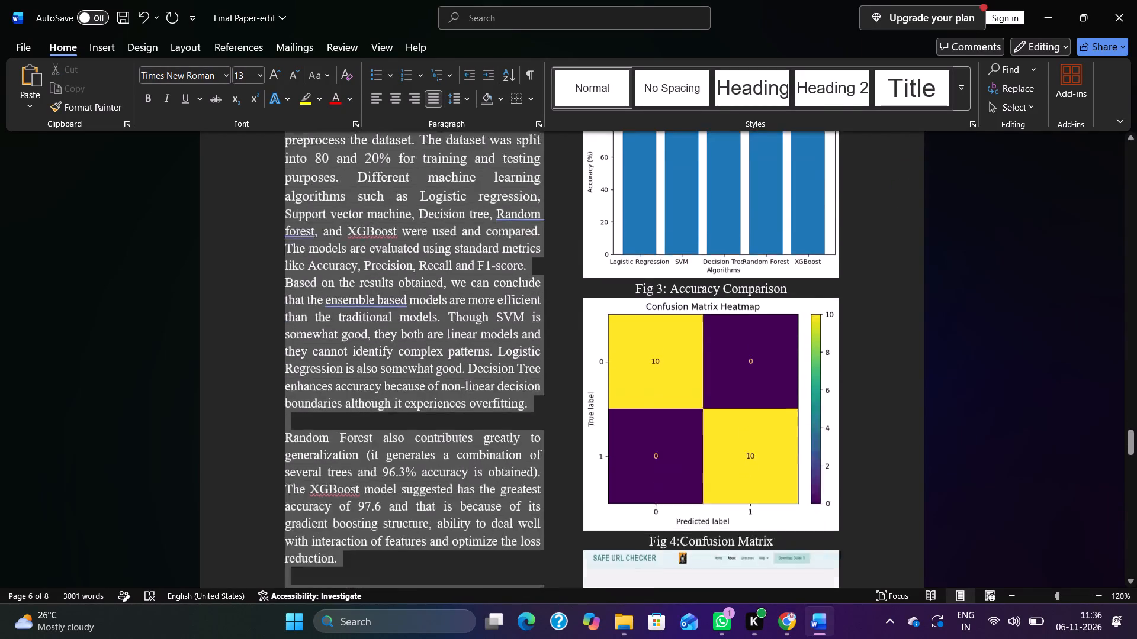
{"action": "left_click_drag", "start_coordinate": [445, 624], "coordinate": [536, 511]}
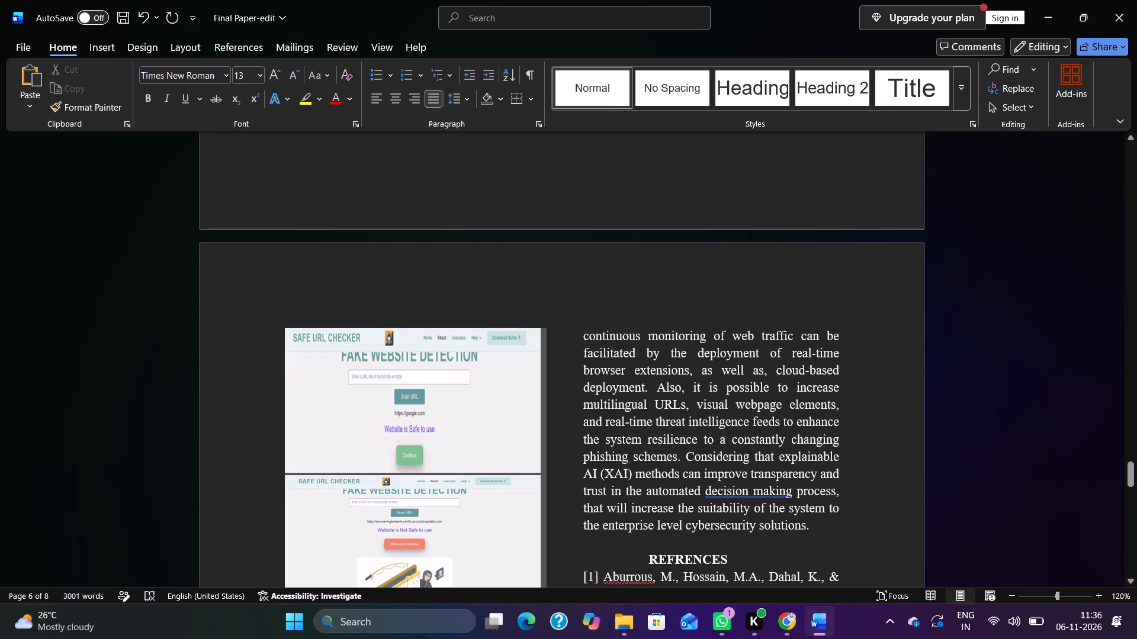
{"action": "left_click_drag", "start_coordinate": [536, 511], "coordinate": [722, 513]}
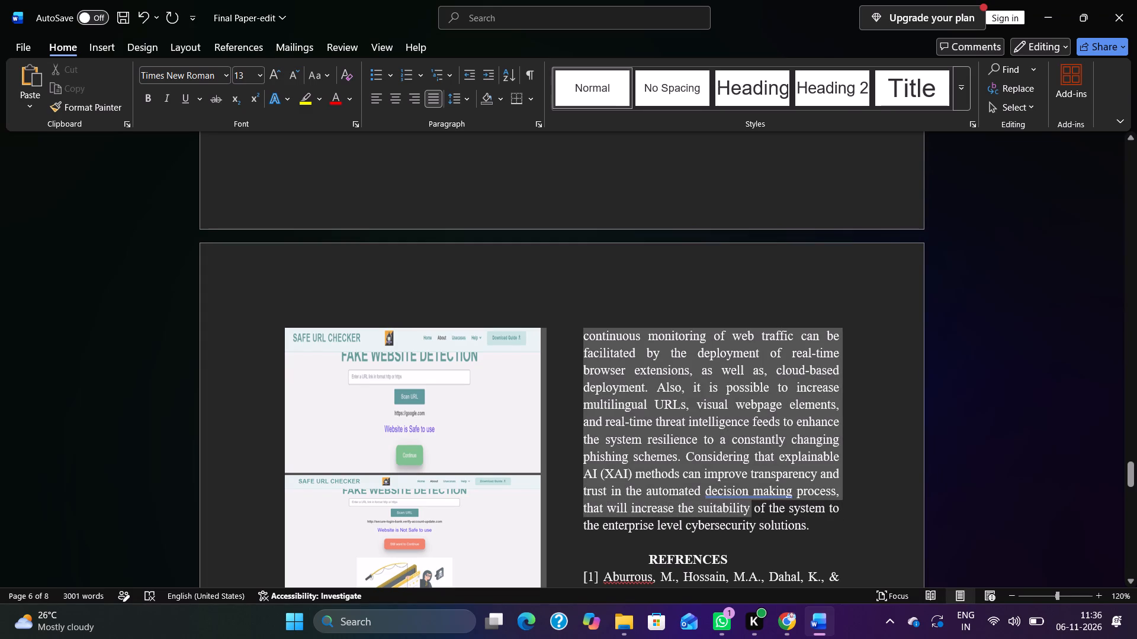
{"action": "left_click_drag", "start_coordinate": [722, 513], "coordinate": [814, 526]}
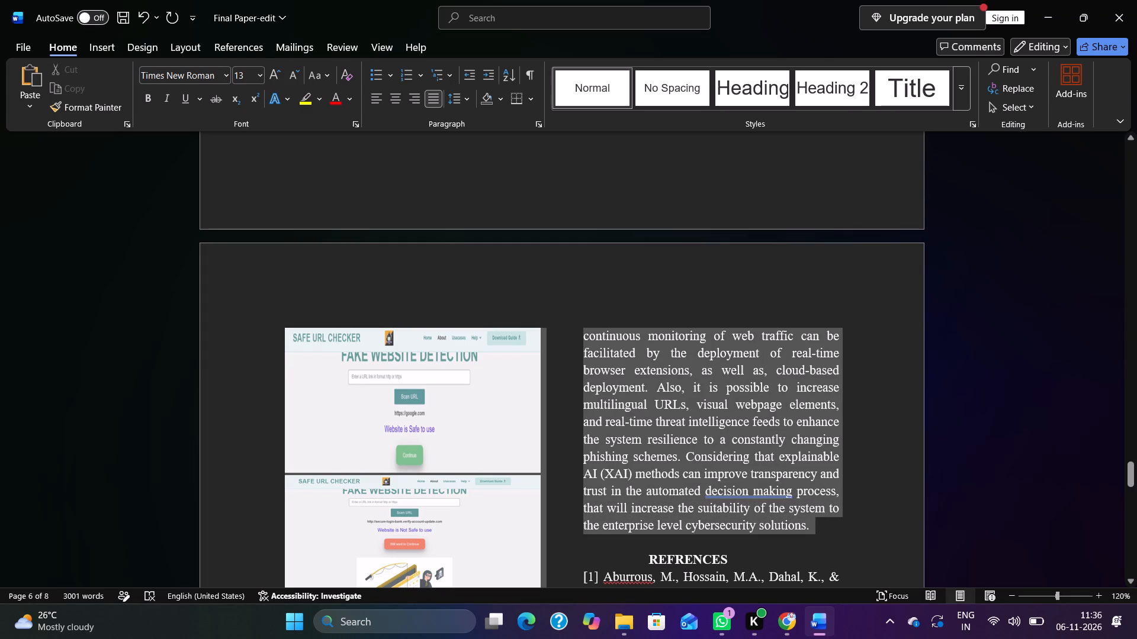
{"action": "left_click_drag", "start_coordinate": [814, 526], "coordinate": [814, 526]}
{"action": "left_click", "coordinate": [926, 480]}
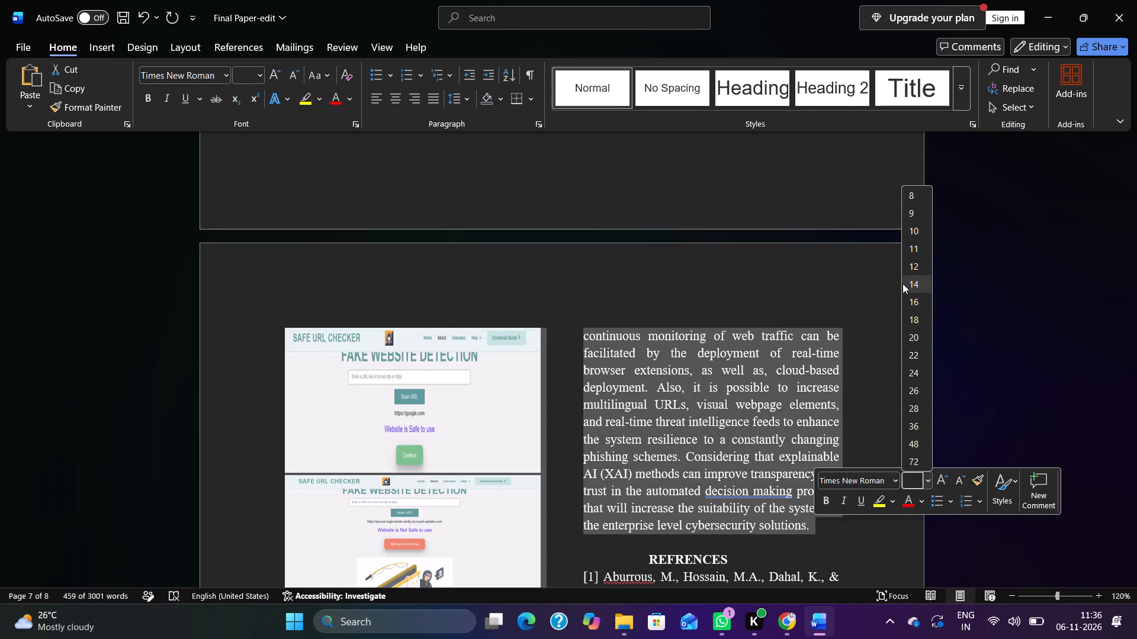
{"action": "left_click", "coordinate": [902, 283]}
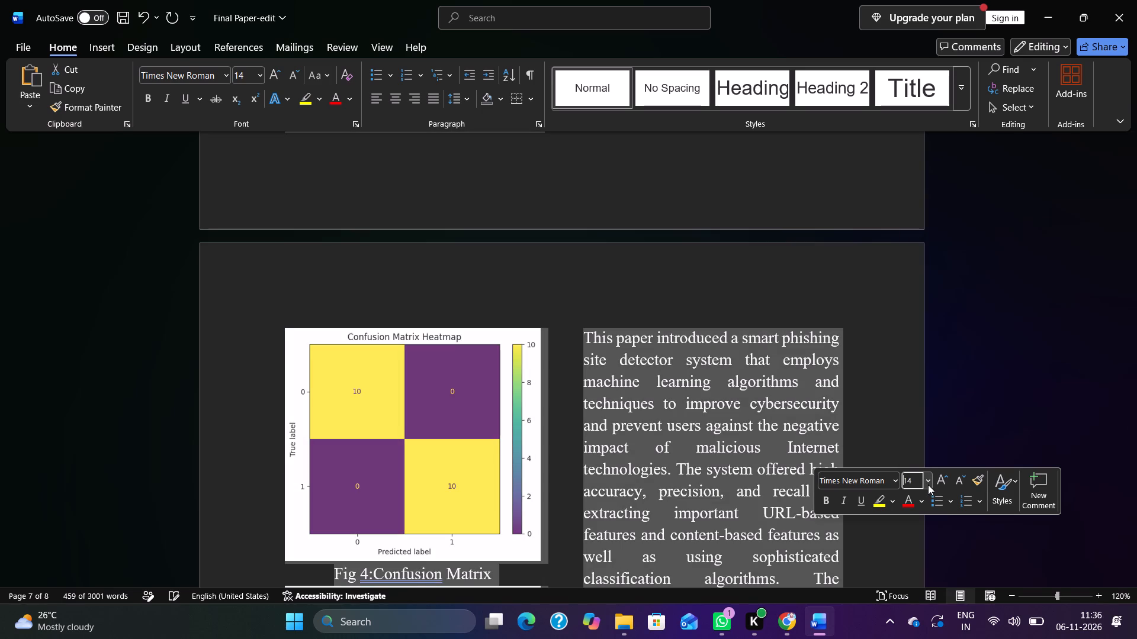
{"action": "left_click", "coordinate": [929, 484]}
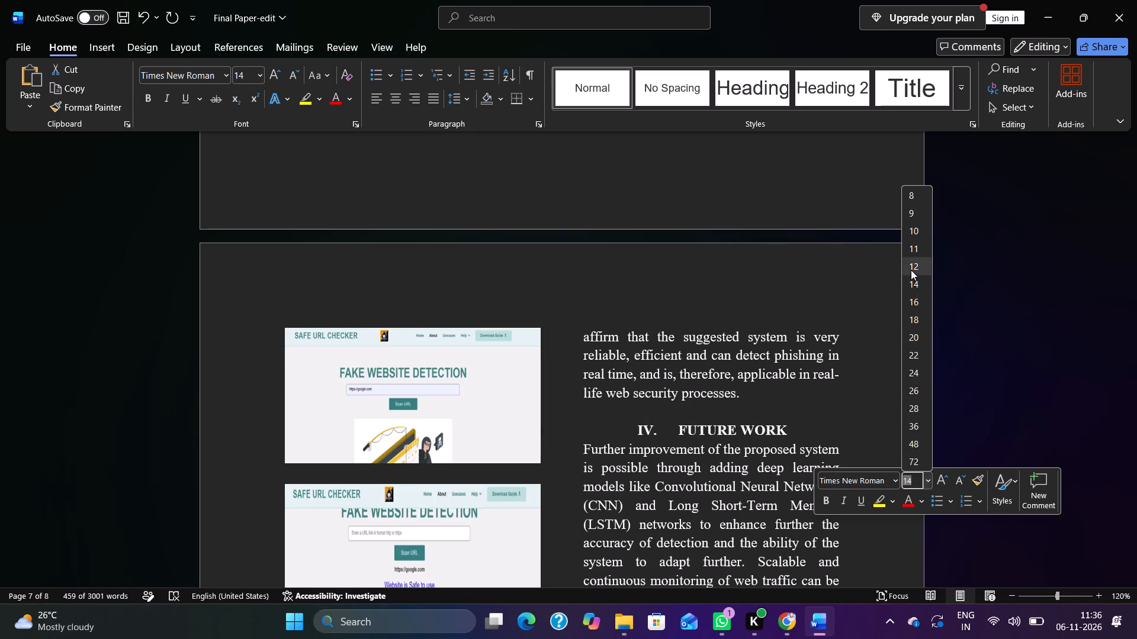
{"action": "left_click", "coordinate": [910, 269]}
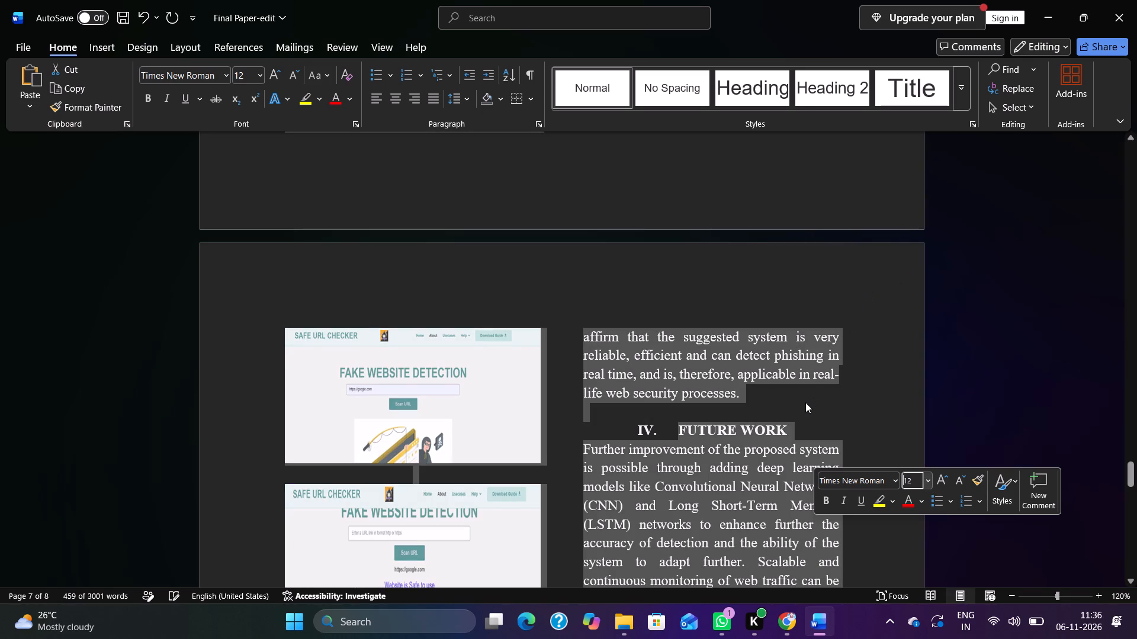
{"action": "left_click", "coordinate": [805, 402]}
Set the "FUTURE WORK" section heading to font size 14.
{"action": "scroll", "coordinate": [805, 402], "scroll_direction": "down", "scroll_amount": 1}
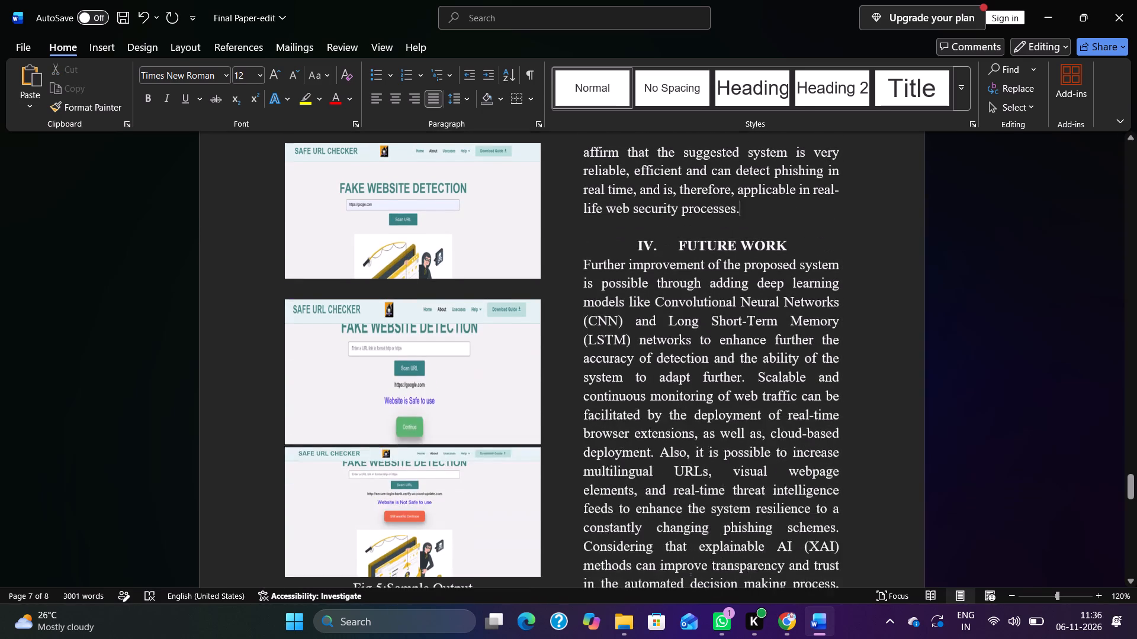
{"action": "scroll", "coordinate": [805, 402], "scroll_direction": "down", "scroll_amount": 1}
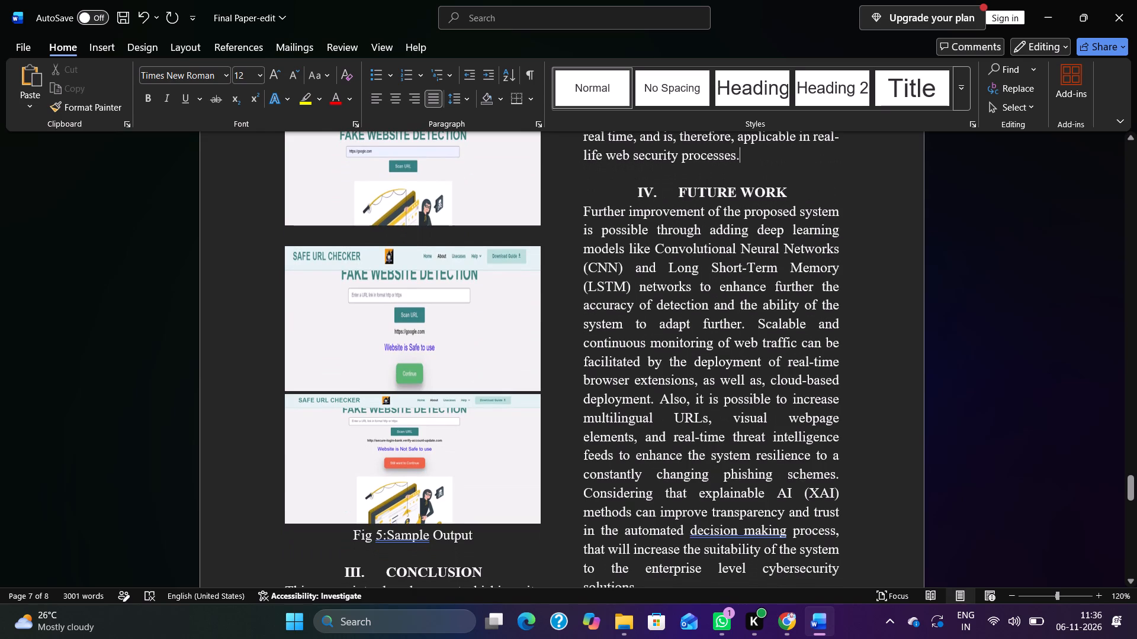
{"action": "scroll", "coordinate": [805, 402], "scroll_direction": "up", "scroll_amount": 1}
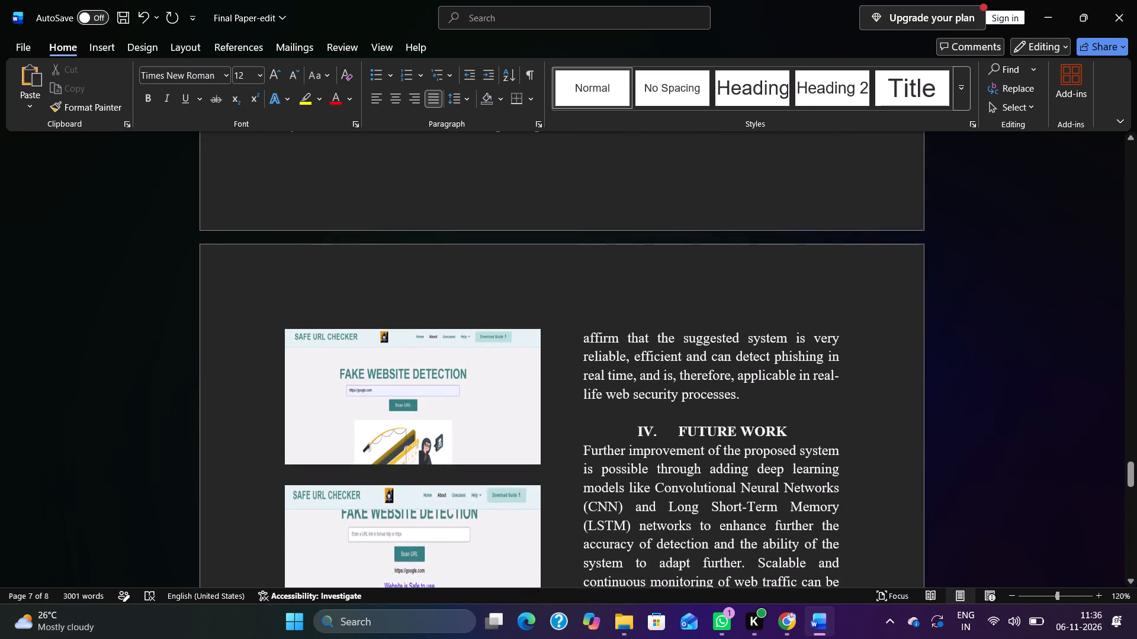
{"action": "left_click", "coordinate": [645, 430]}
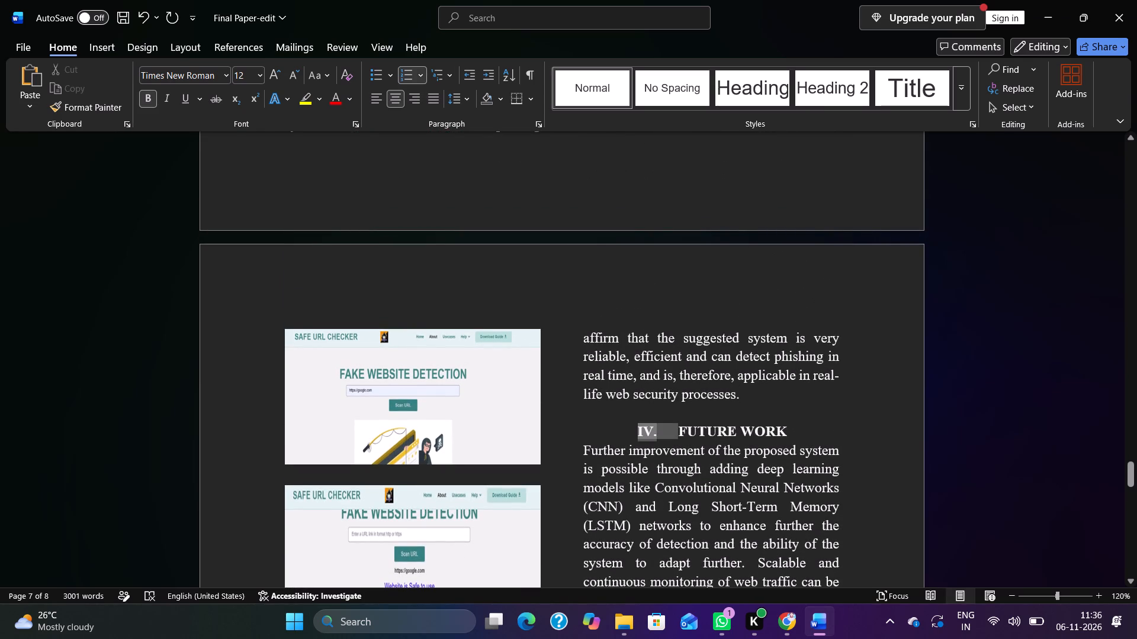
{"action": "left_click_drag", "start_coordinate": [796, 432], "coordinate": [645, 433]}
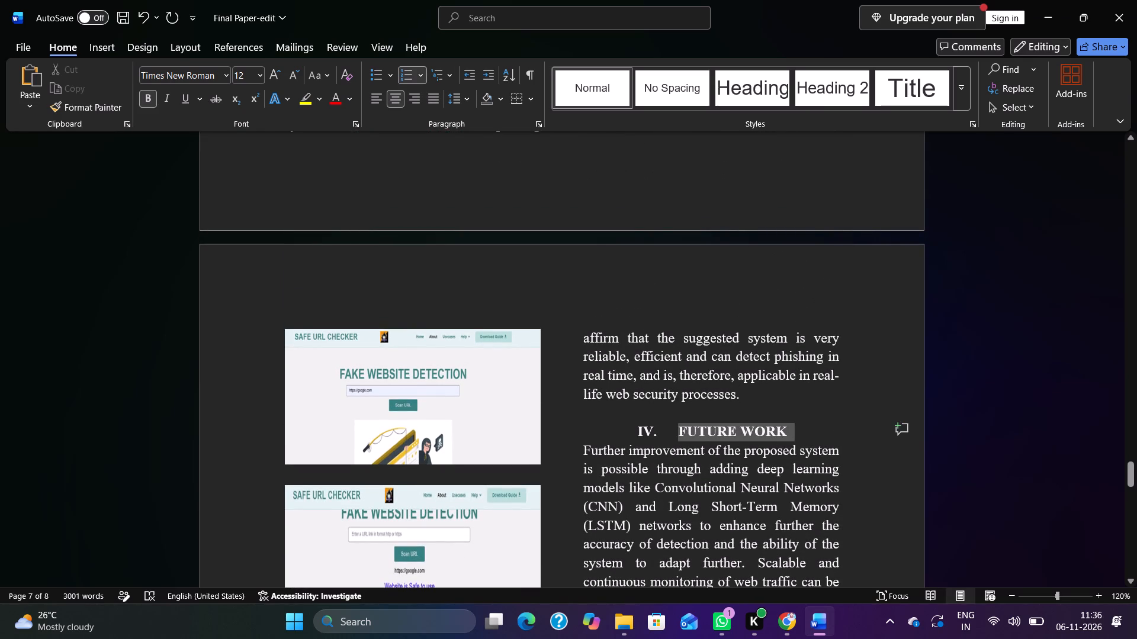
{"action": "left_click_drag", "start_coordinate": [645, 433], "coordinate": [636, 428]}
{"action": "left_click", "coordinate": [746, 384]}
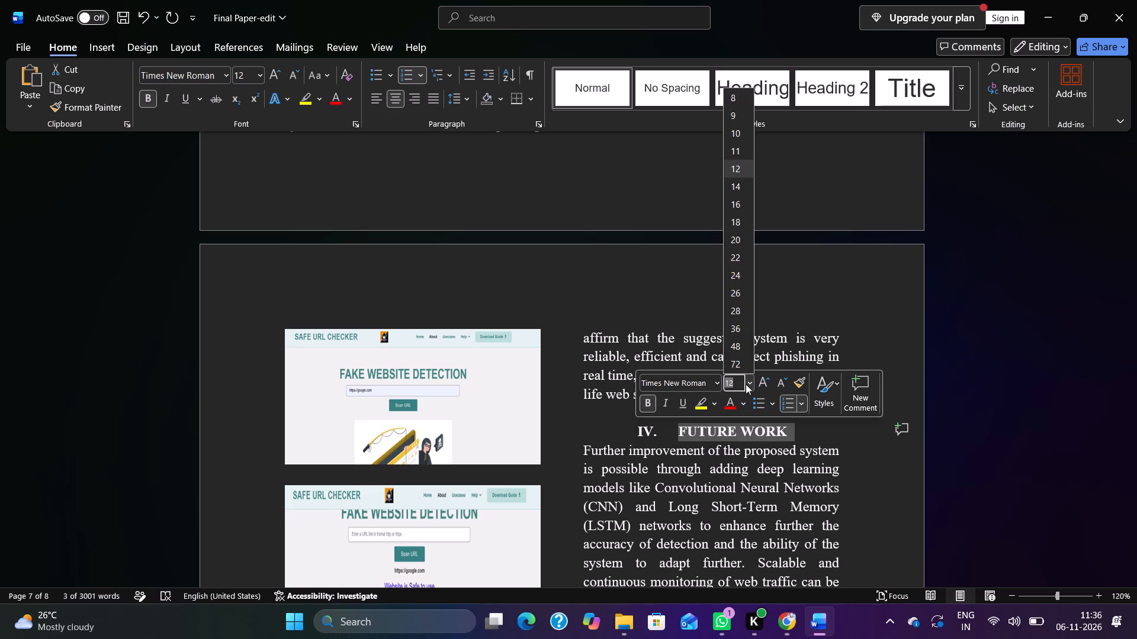
{"action": "left_click", "coordinate": [731, 186]}
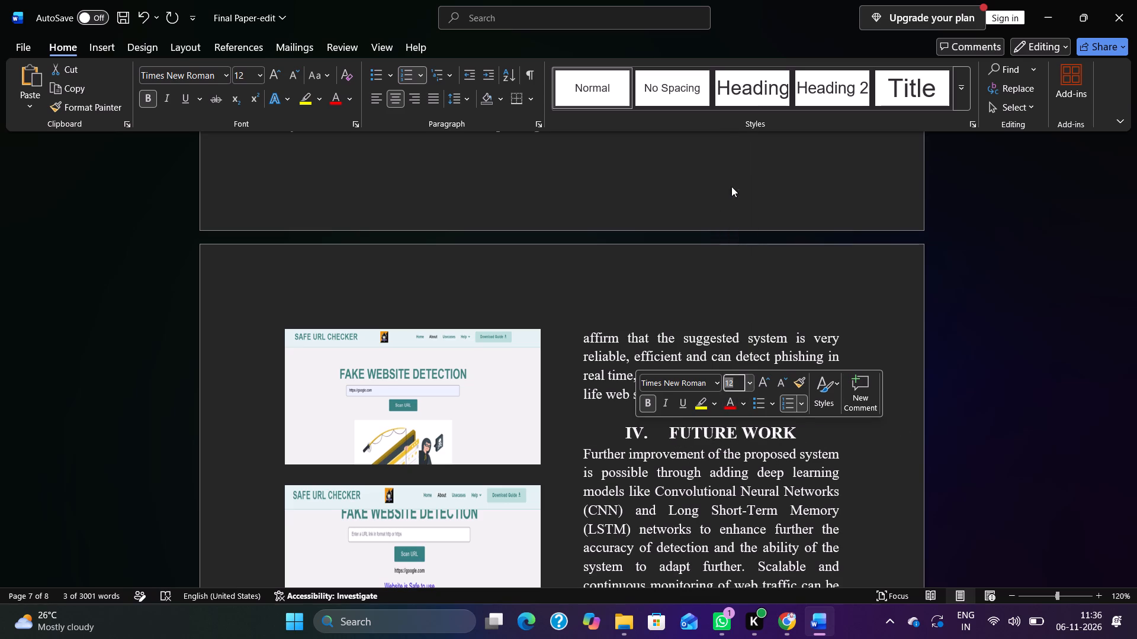
Replace the automatic numbering of the "FUTURE WORK" heading with the plain text "VI.".
{"action": "left_click", "coordinate": [647, 425]}
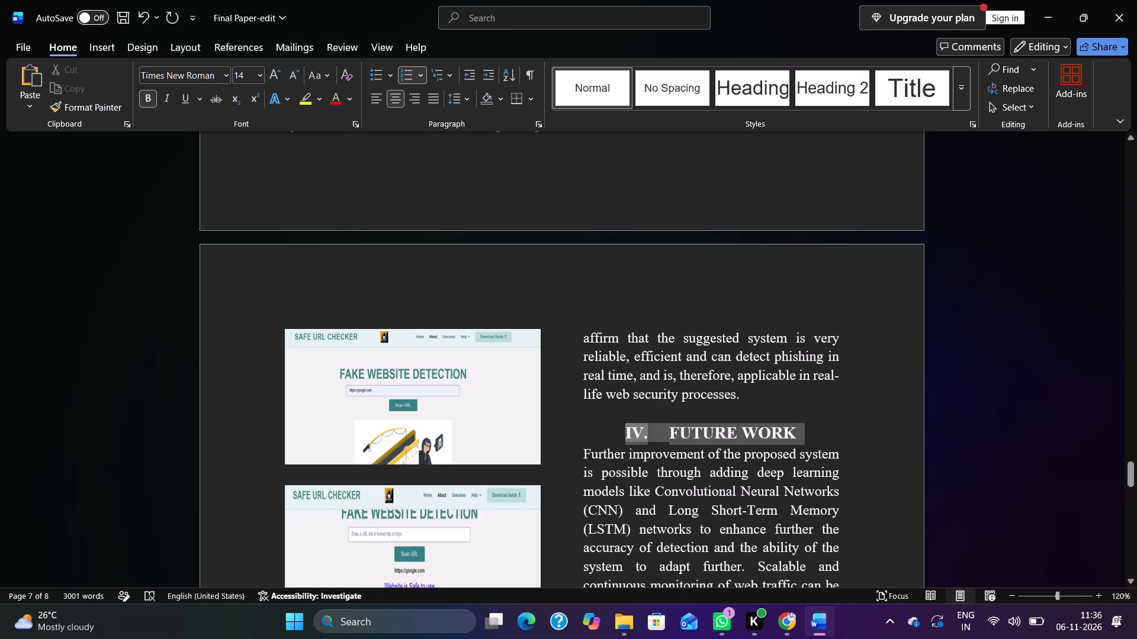
{"action": "key", "text": "BackSpace"}
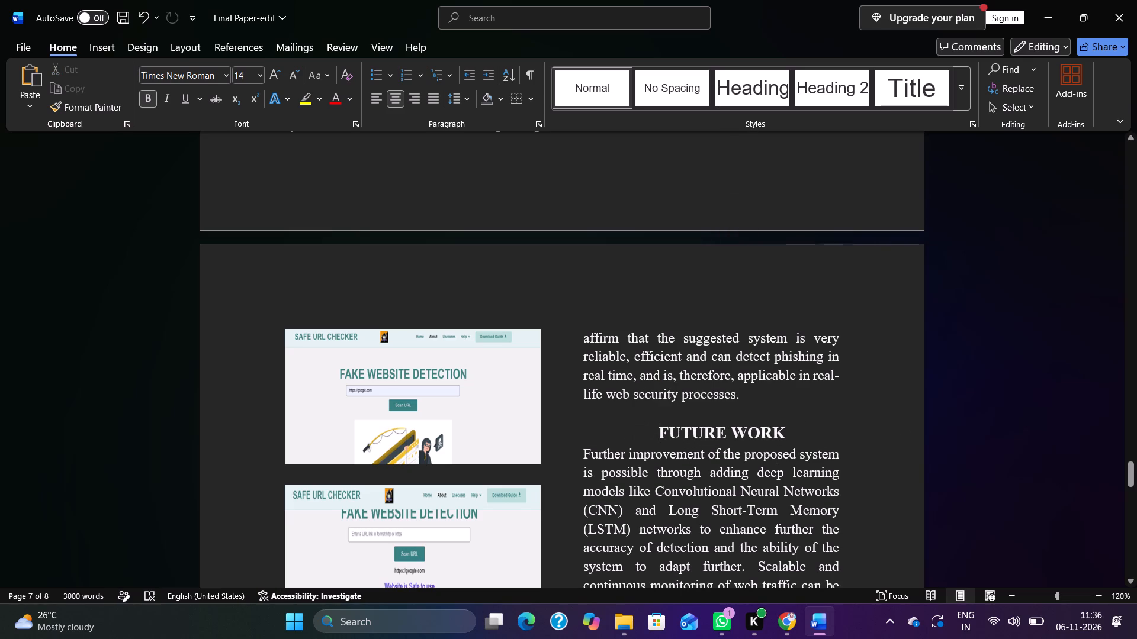
{"action": "key", "text": "shift+v"}
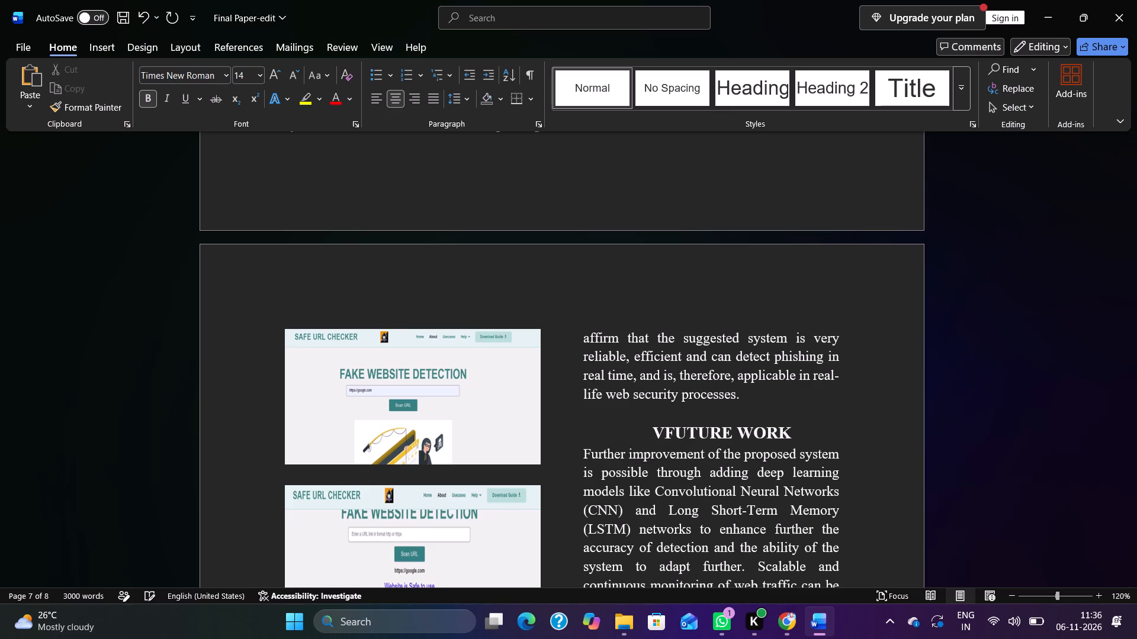
{"action": "key", "text": "period"}
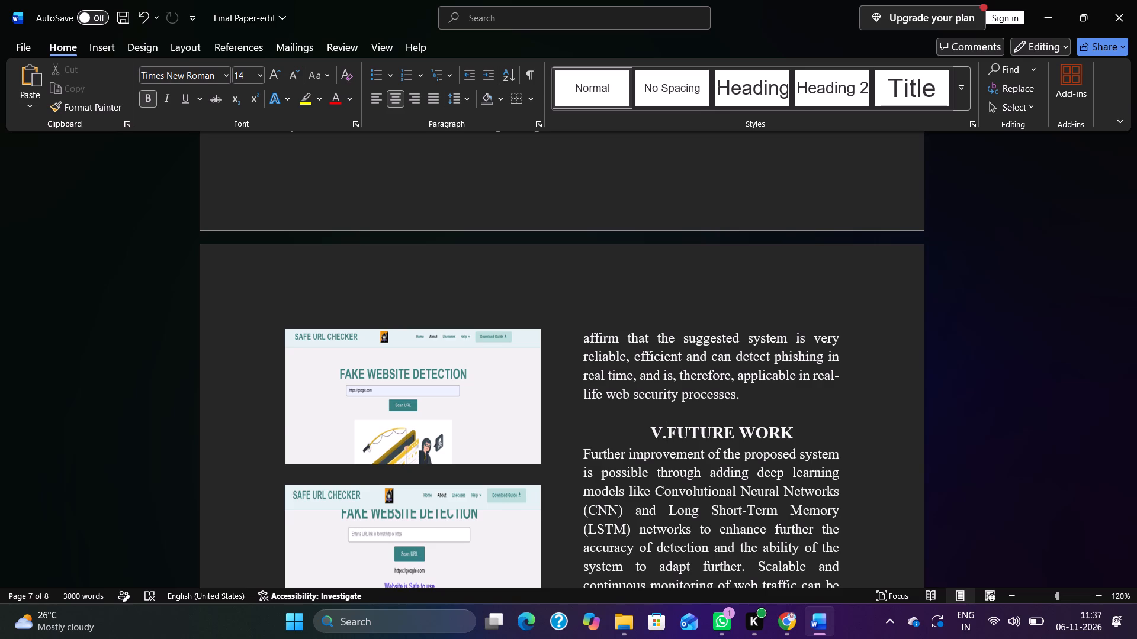
{"action": "scroll", "coordinate": [645, 427], "scroll_direction": "down", "scroll_amount": 2}
{"action": "scroll", "coordinate": [645, 427], "scroll_direction": "up", "scroll_amount": 1}
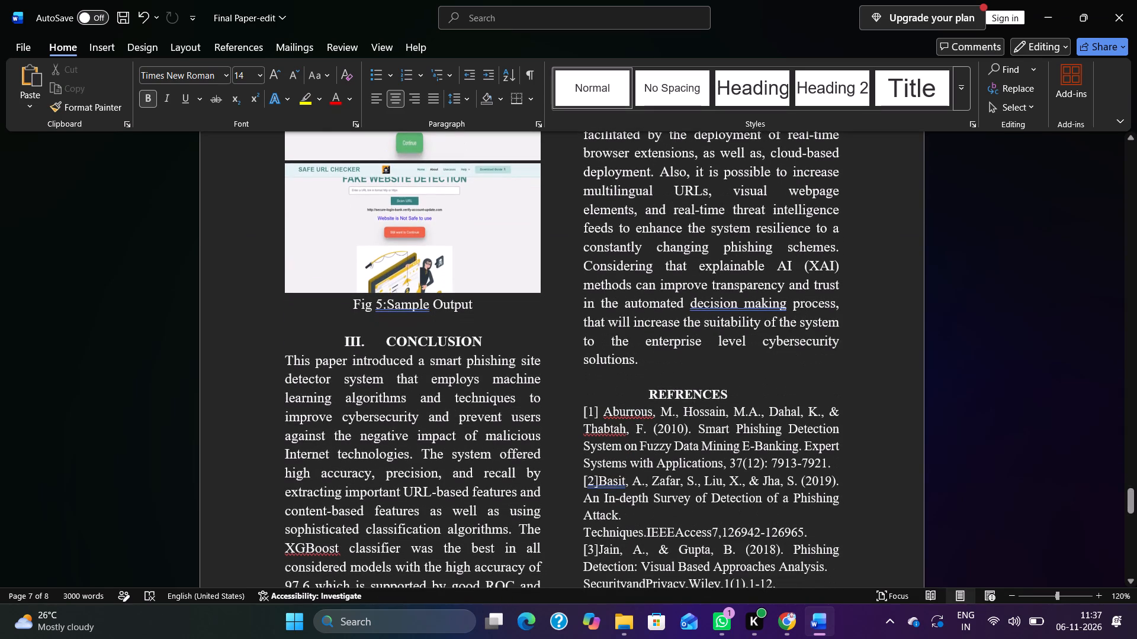
{"action": "scroll", "coordinate": [645, 427], "scroll_direction": "up", "scroll_amount": 1}
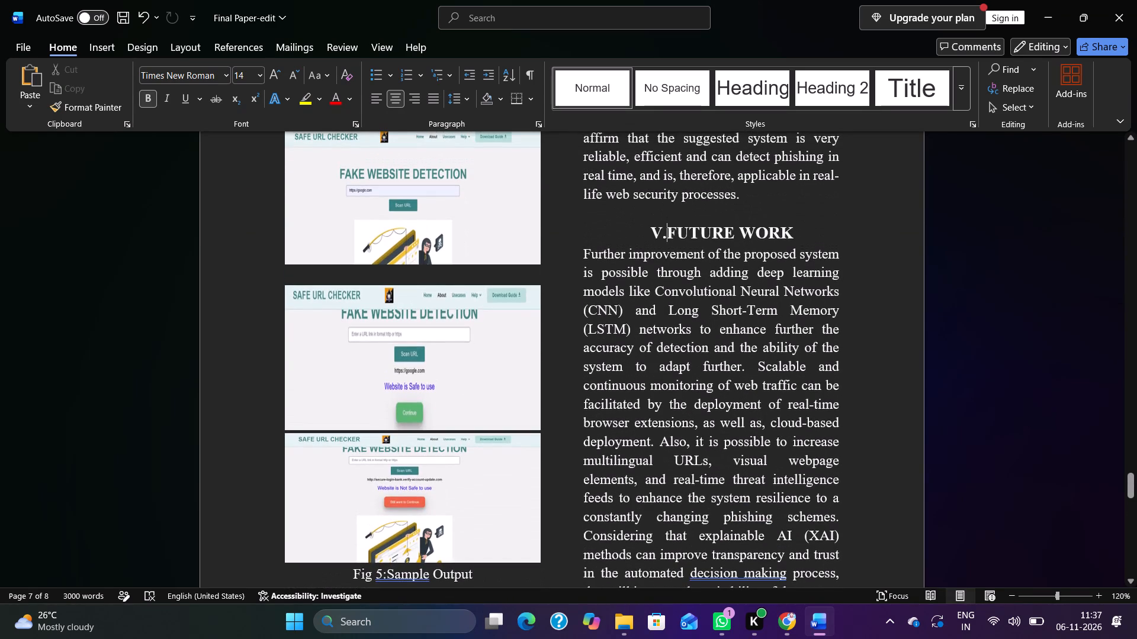
{"action": "key", "text": "Left"}
{"action": "key", "text": "shift+i"}
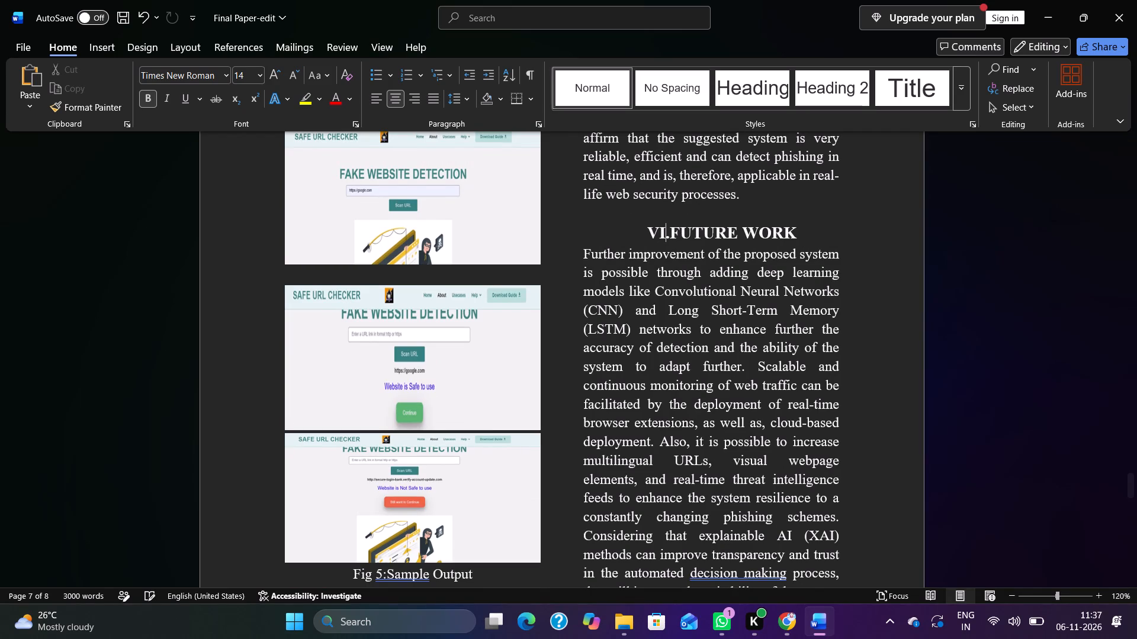
Set the conclusion text from "This paper introduced" through "The experimental findings" to font size 12.
{"action": "scroll", "coordinate": [653, 340], "scroll_direction": "down", "scroll_amount": 1}
{"action": "scroll", "coordinate": [522, 379], "scroll_direction": "down", "scroll_amount": 1}
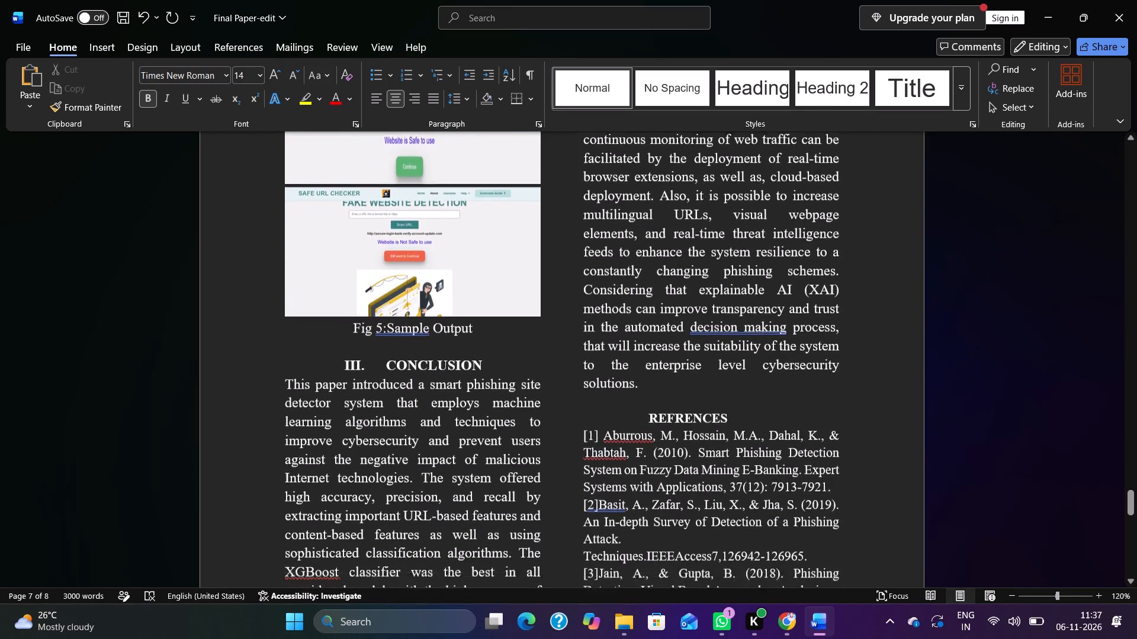
{"action": "scroll", "coordinate": [522, 379], "scroll_direction": "down", "scroll_amount": 1}
{"action": "left_click", "coordinate": [368, 272]}
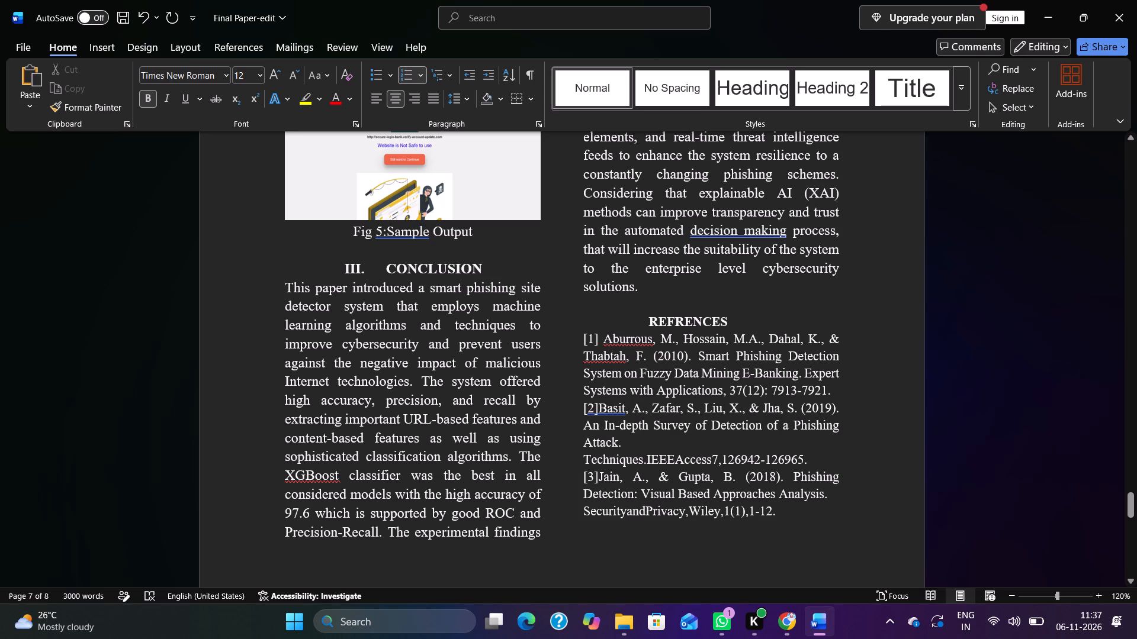
{"action": "left_click_drag", "start_coordinate": [283, 286], "coordinate": [516, 551]}
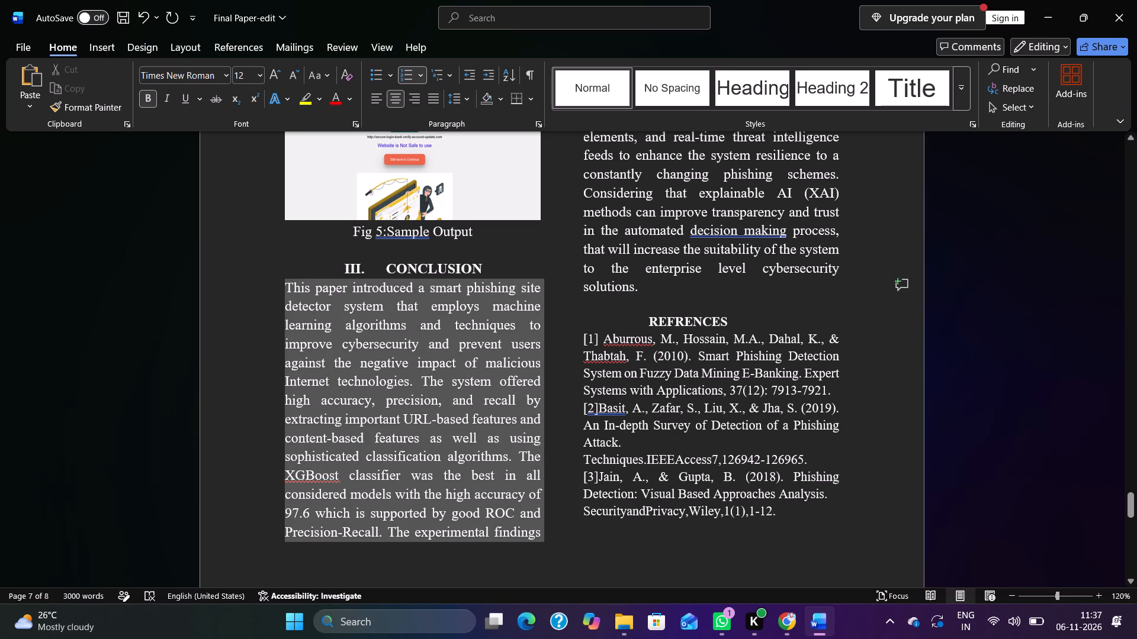
{"action": "left_click_drag", "start_coordinate": [516, 551], "coordinate": [539, 475]}
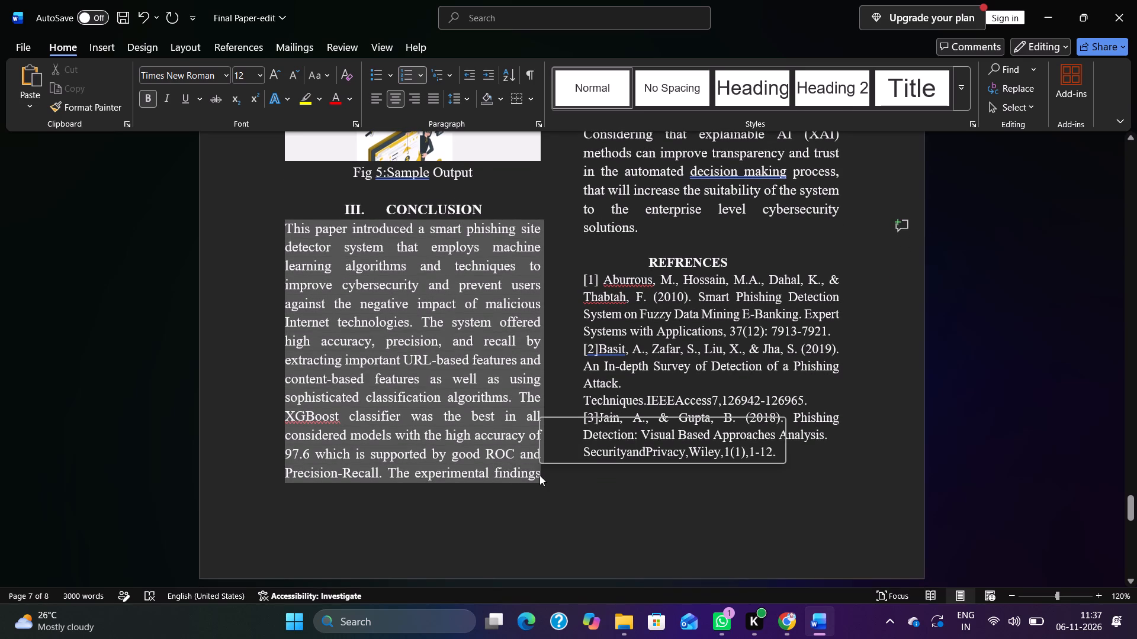
{"action": "left_click", "coordinate": [654, 423]}
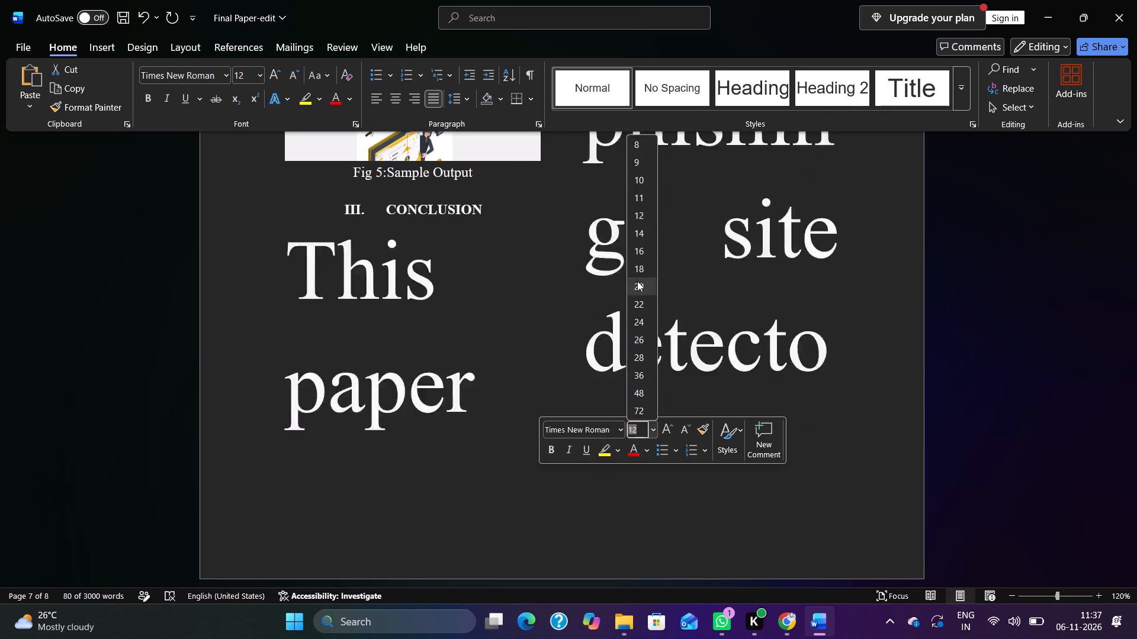
{"action": "left_click", "coordinate": [632, 211]}
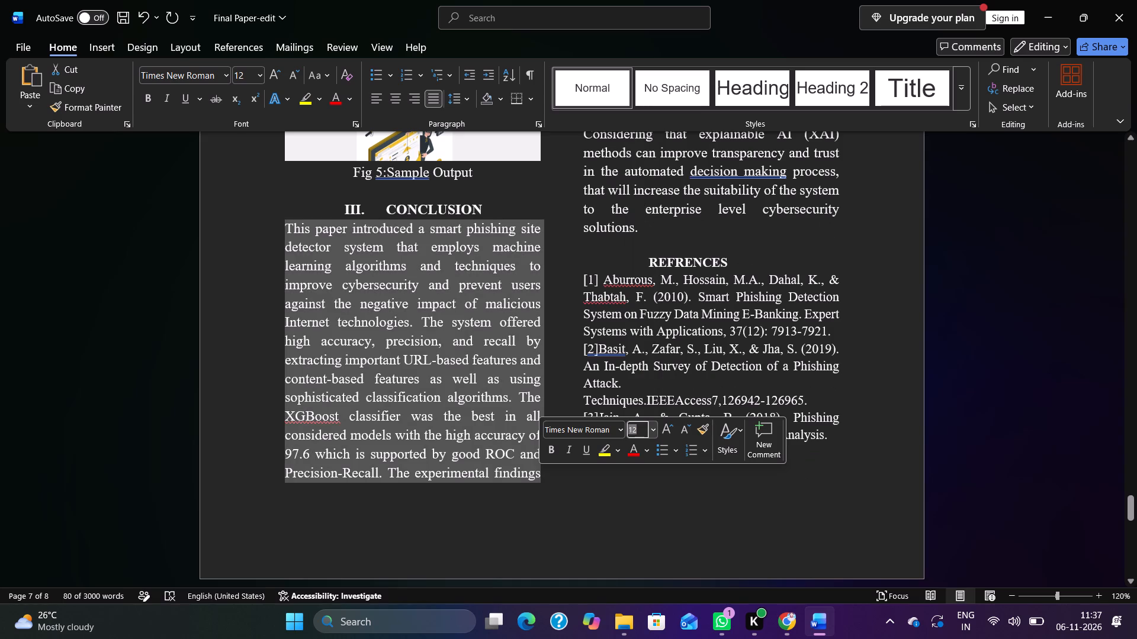
Set the "CONCLUSION" section heading to font size 14.
{"action": "left_click", "coordinate": [491, 198]}
{"action": "left_click_drag", "start_coordinate": [490, 207], "coordinate": [342, 199]}
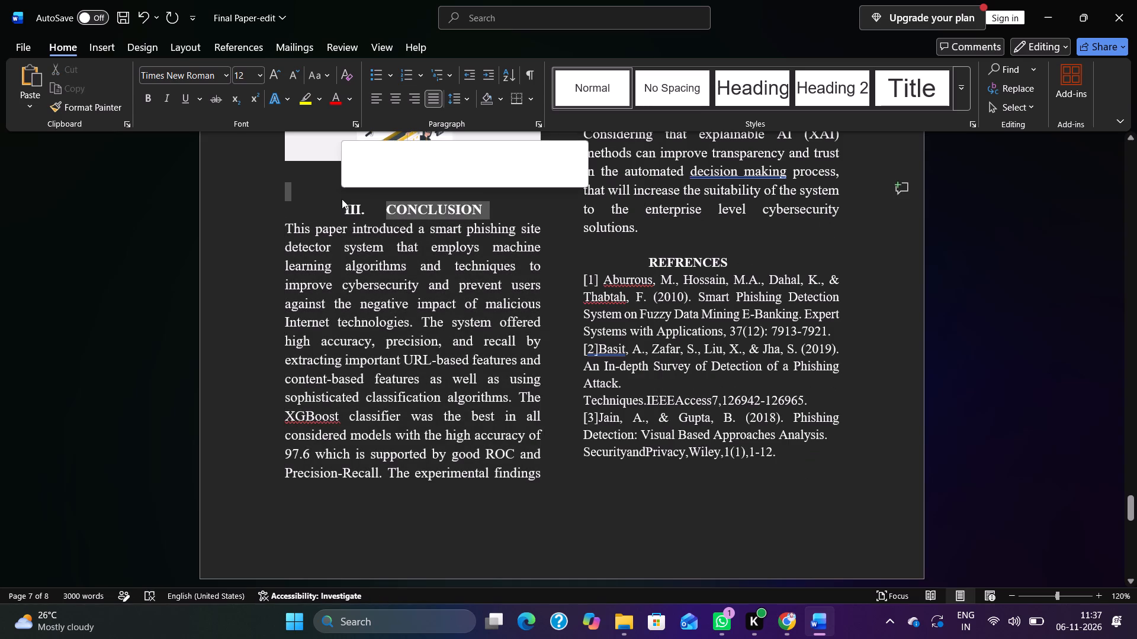
{"action": "left_click", "coordinate": [459, 151]}
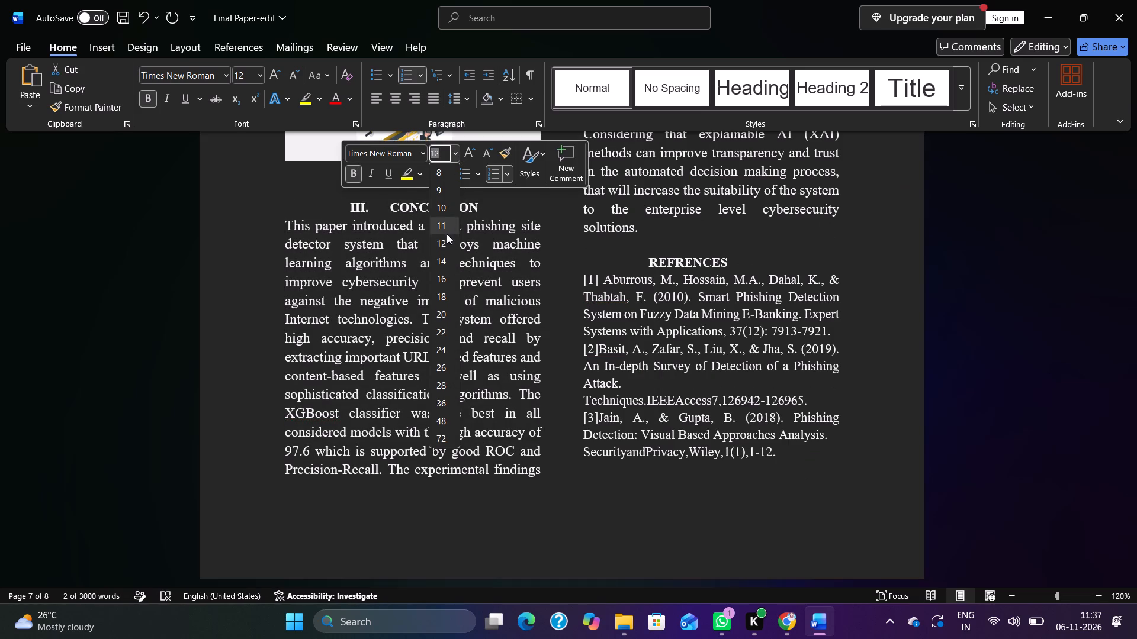
{"action": "left_click", "coordinate": [443, 252]}
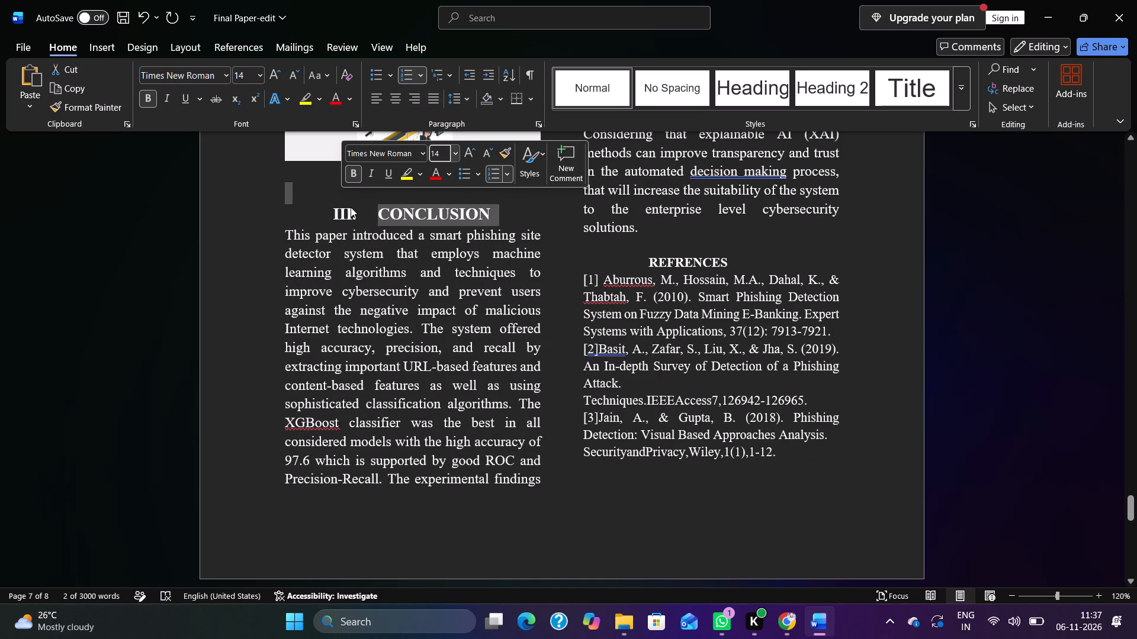
Replace the automatic numbering of the "CONCLUSION" heading with the plain text "V.".
{"action": "left_click", "coordinate": [351, 207]}
{"action": "key", "text": "BackSpace"}
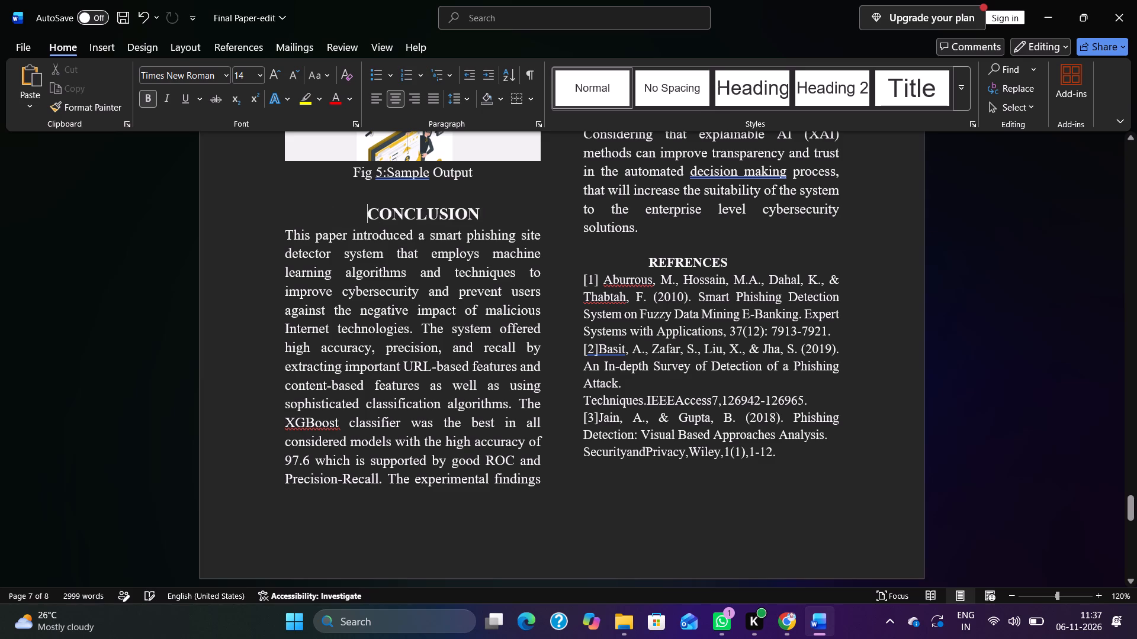
{"action": "key", "text": "shift+v"}
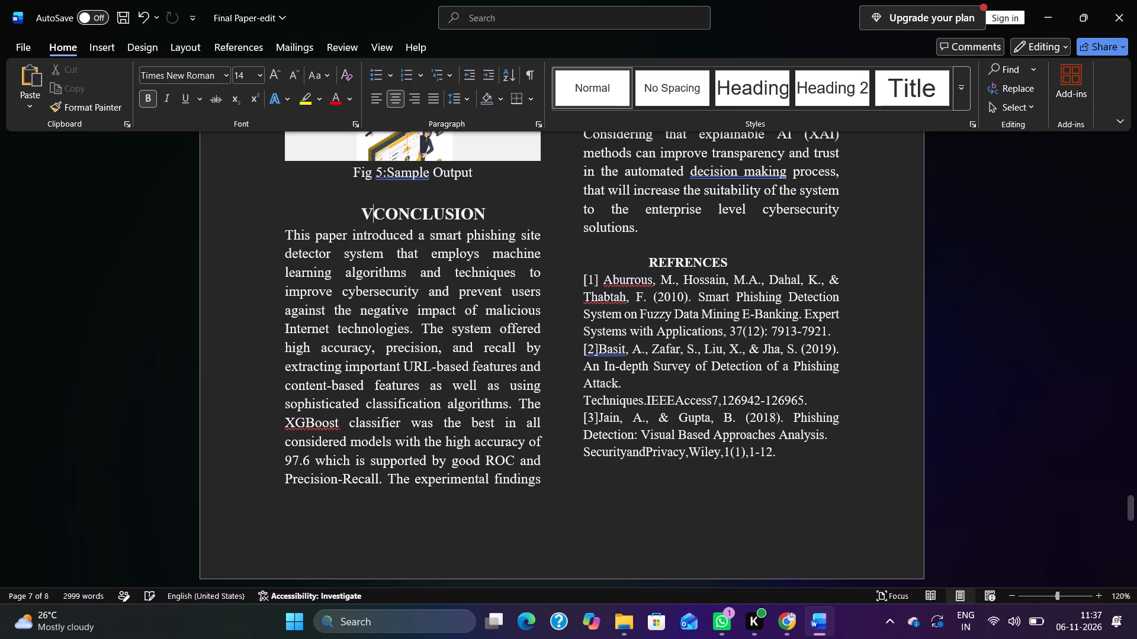
{"action": "key", "text": "period"}
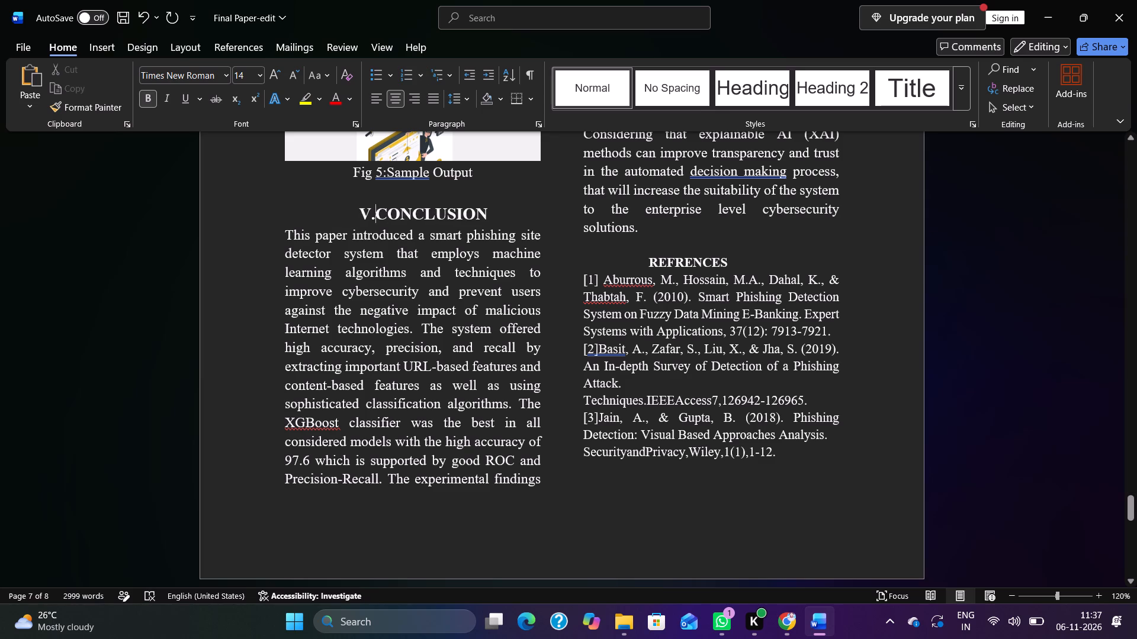
Correct the spelling of the "REFRENCES" heading to "REFERENCES".
{"action": "left_click", "coordinate": [617, 247]}
{"action": "left_click", "coordinate": [676, 262]}
{"action": "key", "text": "shift+e"}
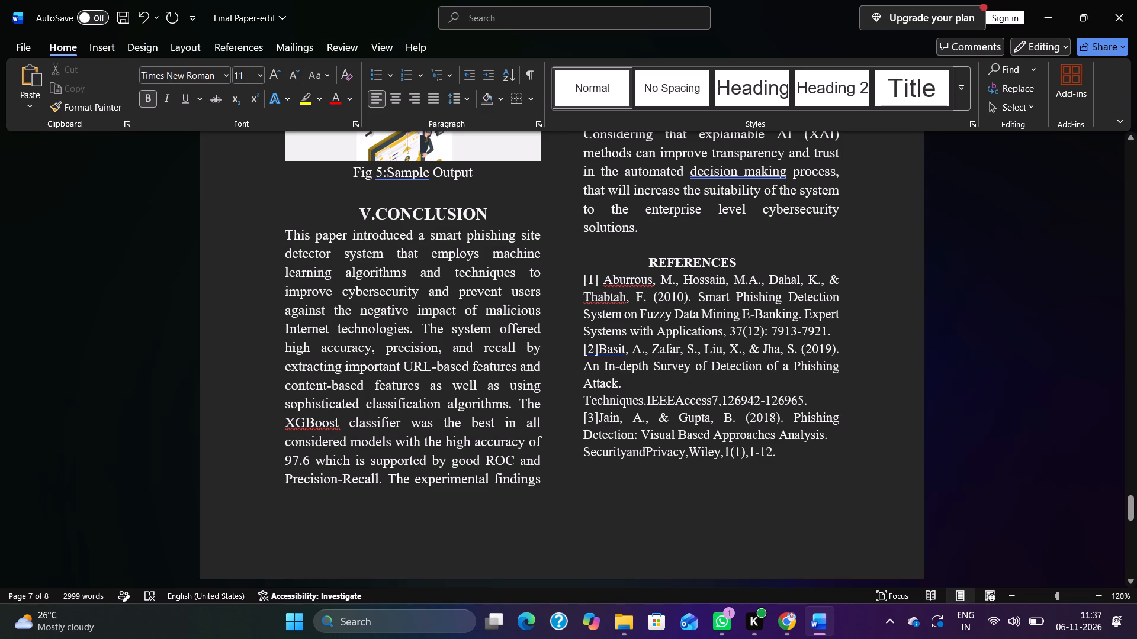
Set the "REFERENCES" heading to font size 14.
{"action": "left_click_drag", "start_coordinate": [744, 264], "coordinate": [695, 258]}
{"action": "left_click_drag", "start_coordinate": [695, 258], "coordinate": [647, 263]}
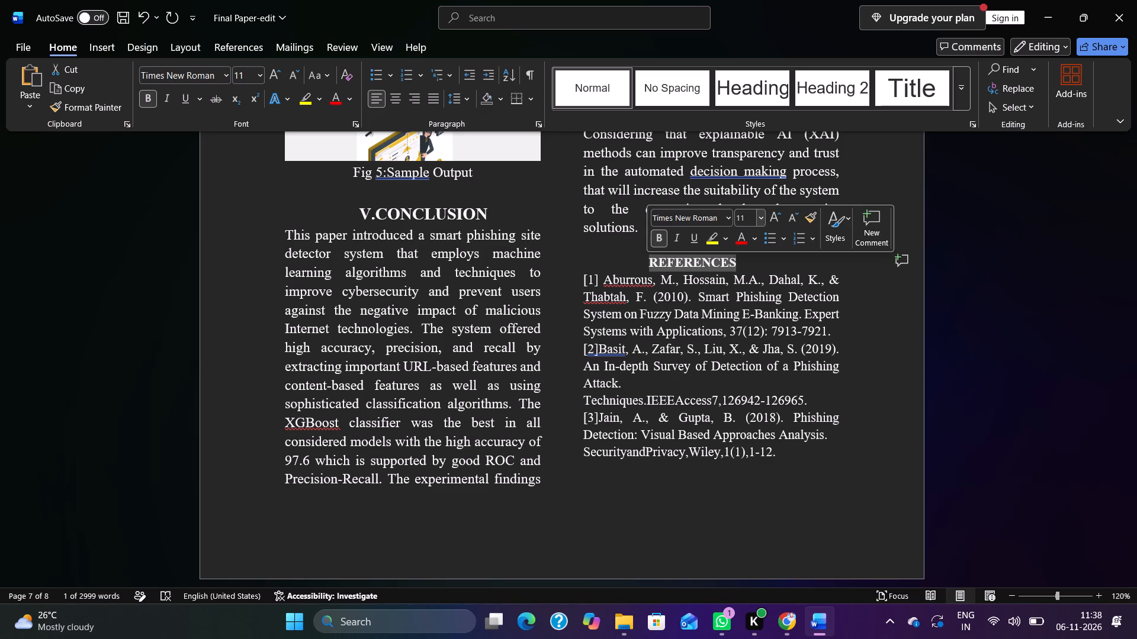
{"action": "left_click", "coordinate": [762, 218]}
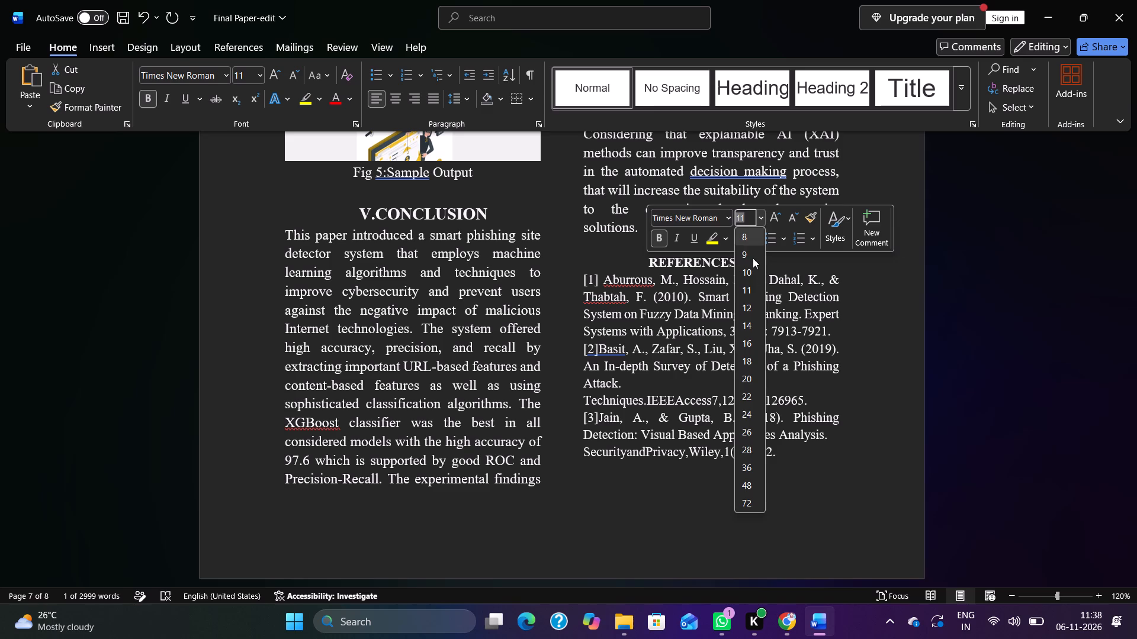
{"action": "left_click", "coordinate": [741, 325]}
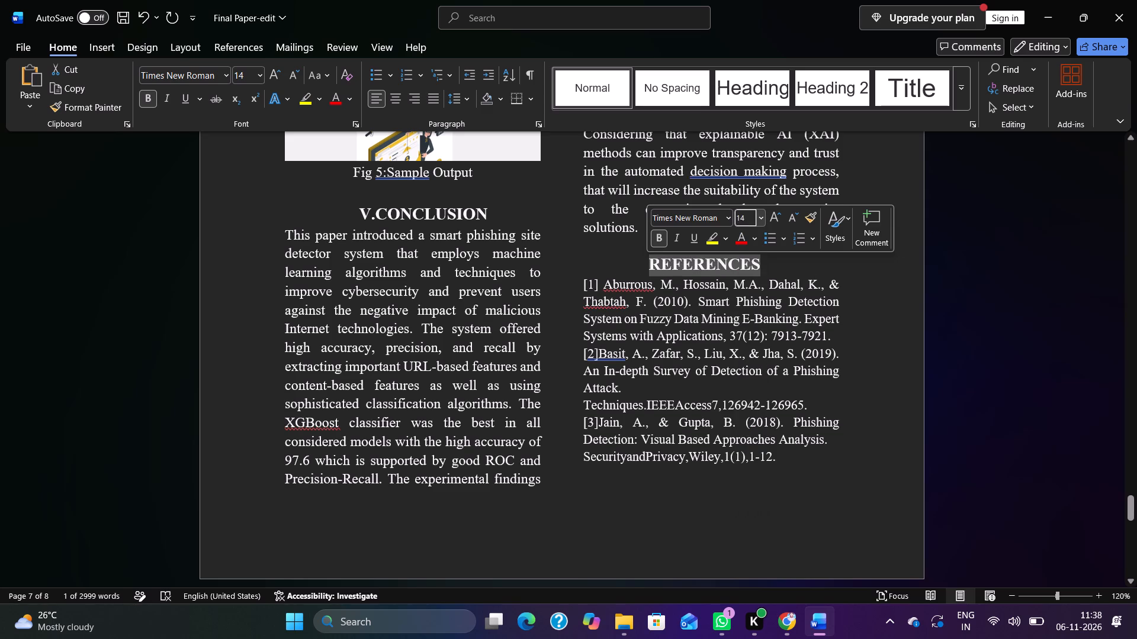
Set reference entries [1] through [3] below the "REFERENCES" heading to font size 12.
{"action": "left_click", "coordinate": [571, 374]}
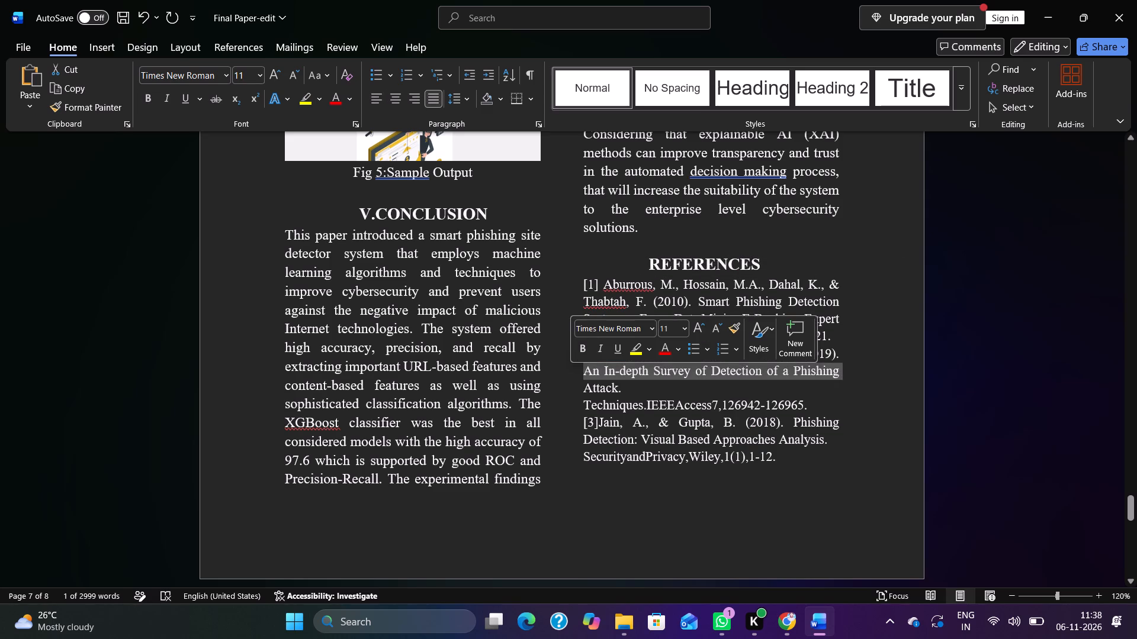
{"action": "left_click", "coordinate": [567, 275]}
{"action": "left_click_drag", "start_coordinate": [577, 283], "coordinate": [810, 490]}
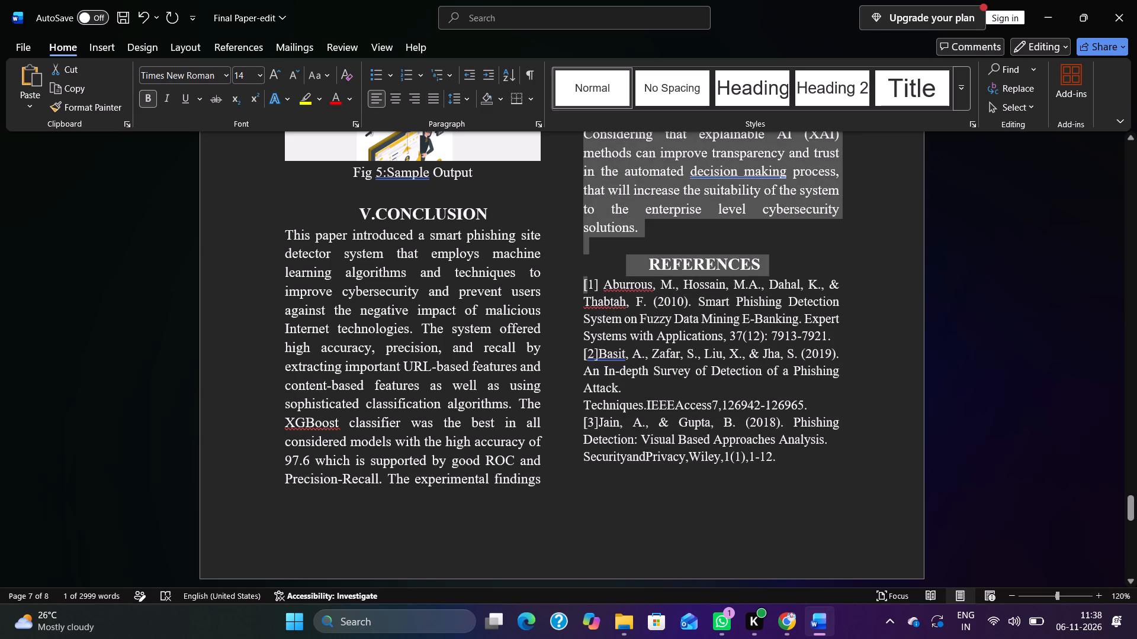
{"action": "left_click_drag", "start_coordinate": [810, 490], "coordinate": [779, 450]}
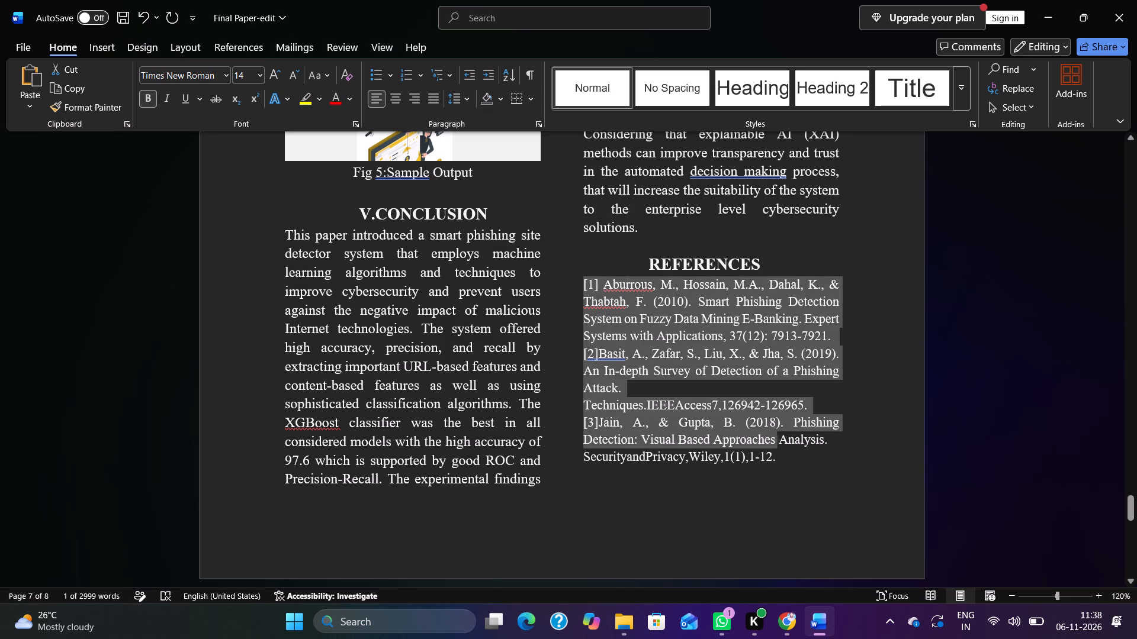
{"action": "left_click_drag", "start_coordinate": [779, 450], "coordinate": [783, 462]}
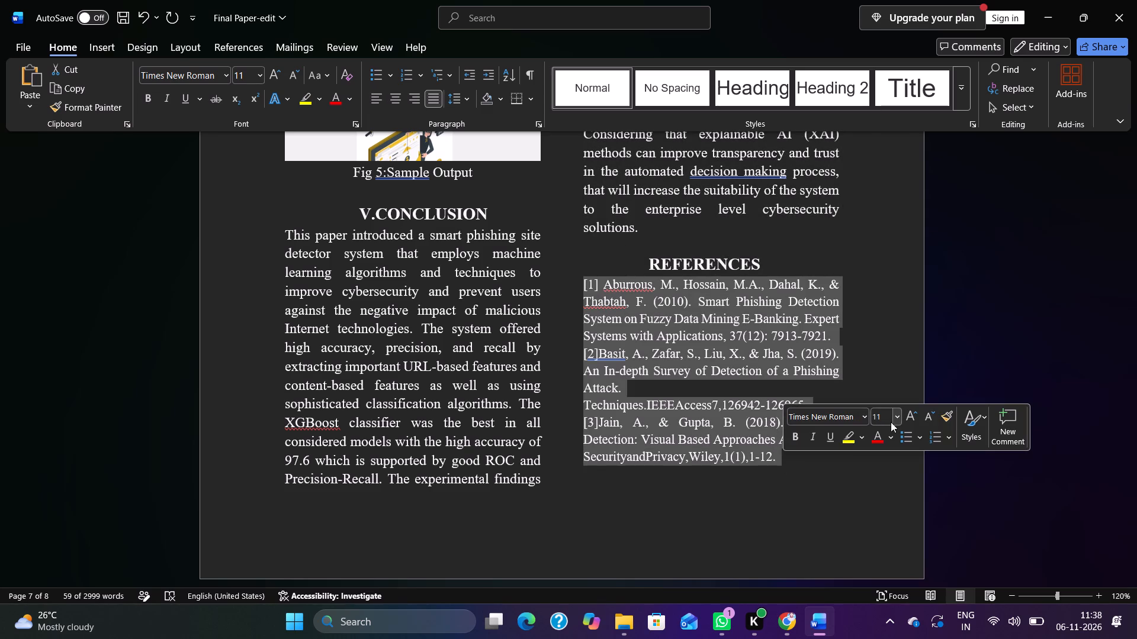
{"action": "left_click", "coordinate": [895, 417]}
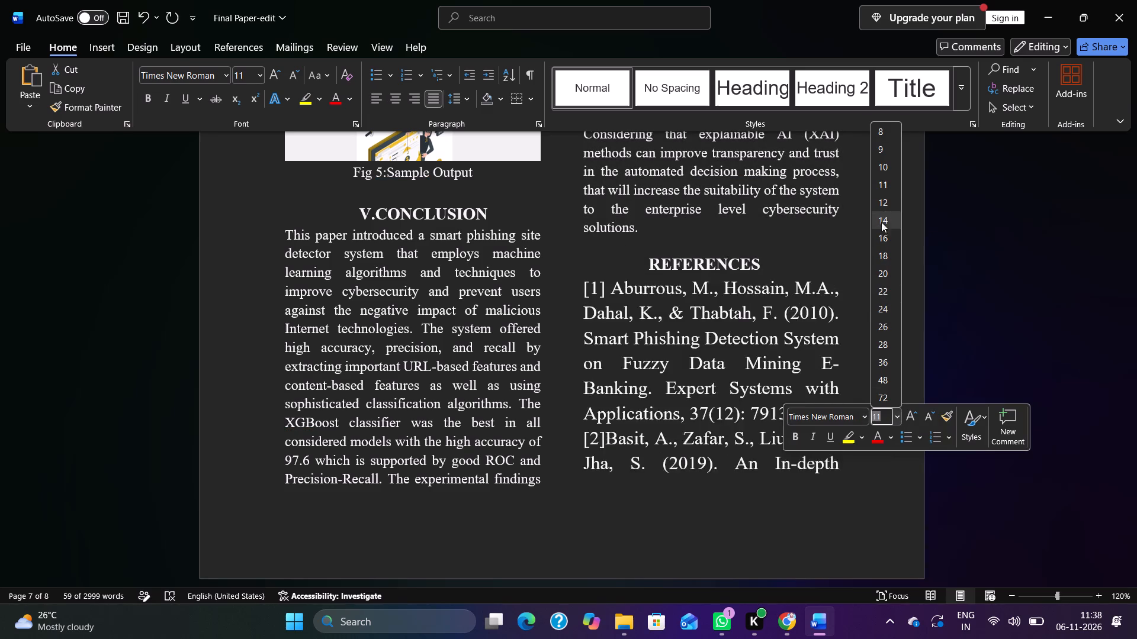
{"action": "left_click", "coordinate": [879, 207]}
{"action": "left_click", "coordinate": [714, 483]}
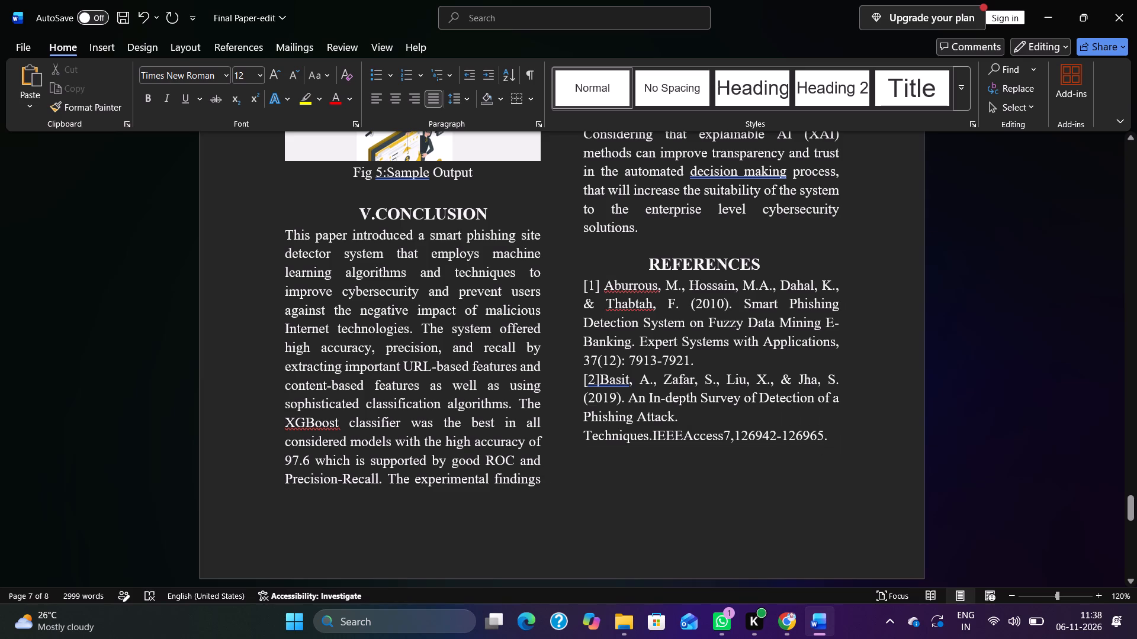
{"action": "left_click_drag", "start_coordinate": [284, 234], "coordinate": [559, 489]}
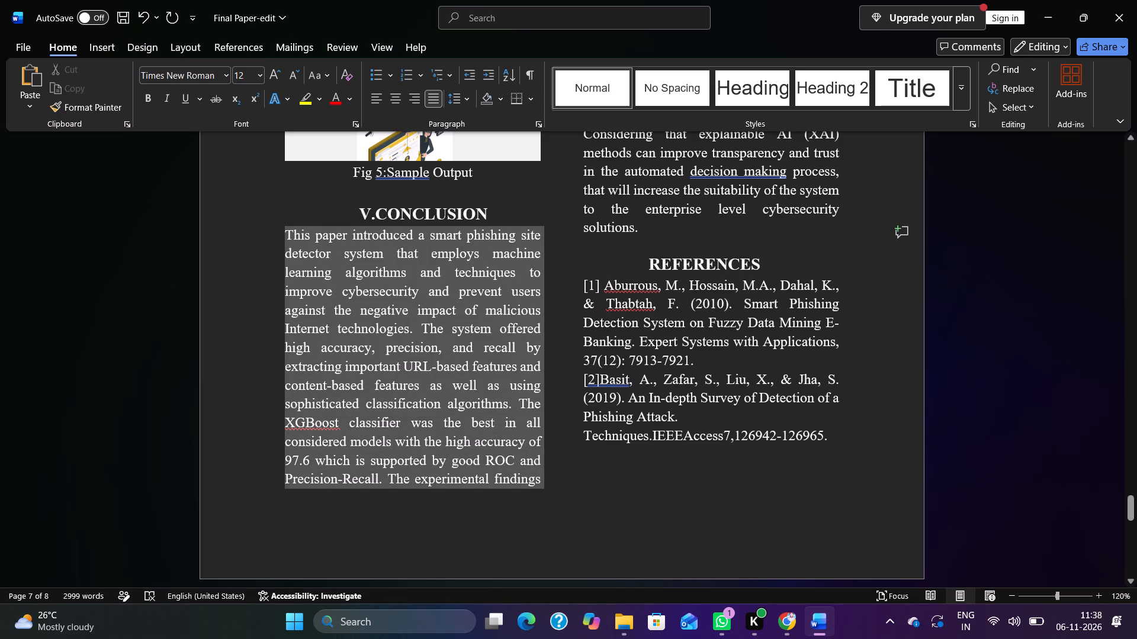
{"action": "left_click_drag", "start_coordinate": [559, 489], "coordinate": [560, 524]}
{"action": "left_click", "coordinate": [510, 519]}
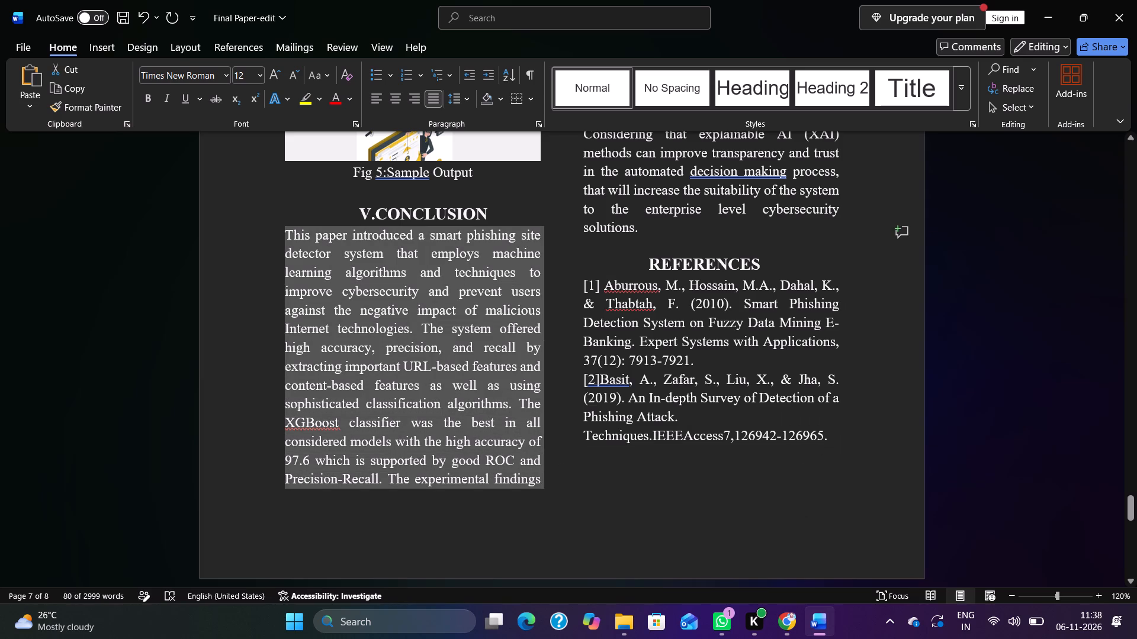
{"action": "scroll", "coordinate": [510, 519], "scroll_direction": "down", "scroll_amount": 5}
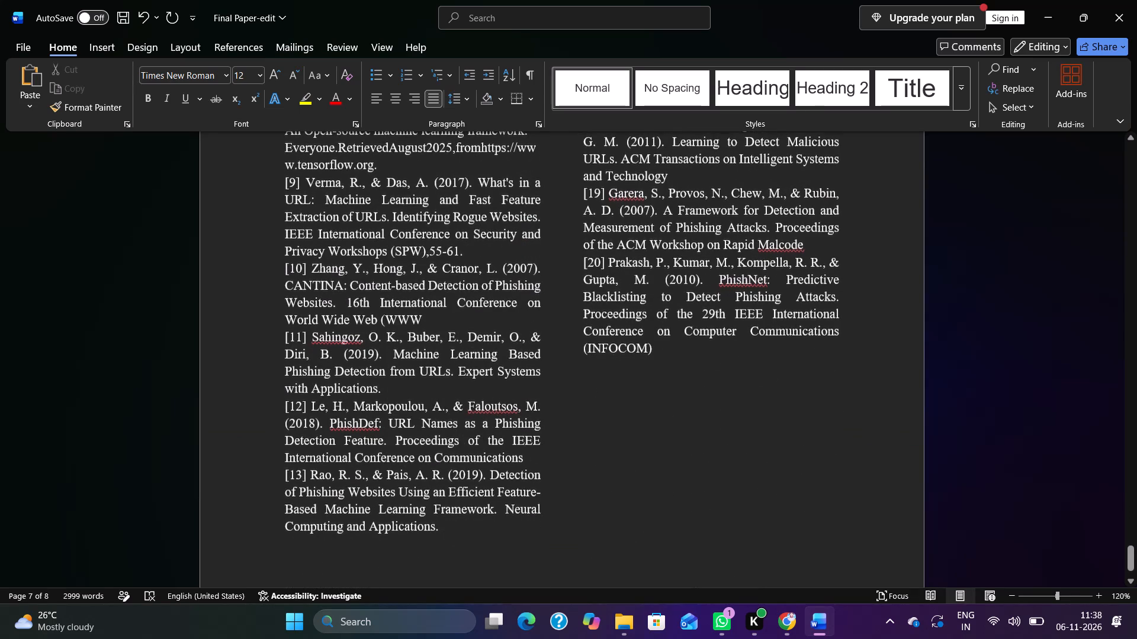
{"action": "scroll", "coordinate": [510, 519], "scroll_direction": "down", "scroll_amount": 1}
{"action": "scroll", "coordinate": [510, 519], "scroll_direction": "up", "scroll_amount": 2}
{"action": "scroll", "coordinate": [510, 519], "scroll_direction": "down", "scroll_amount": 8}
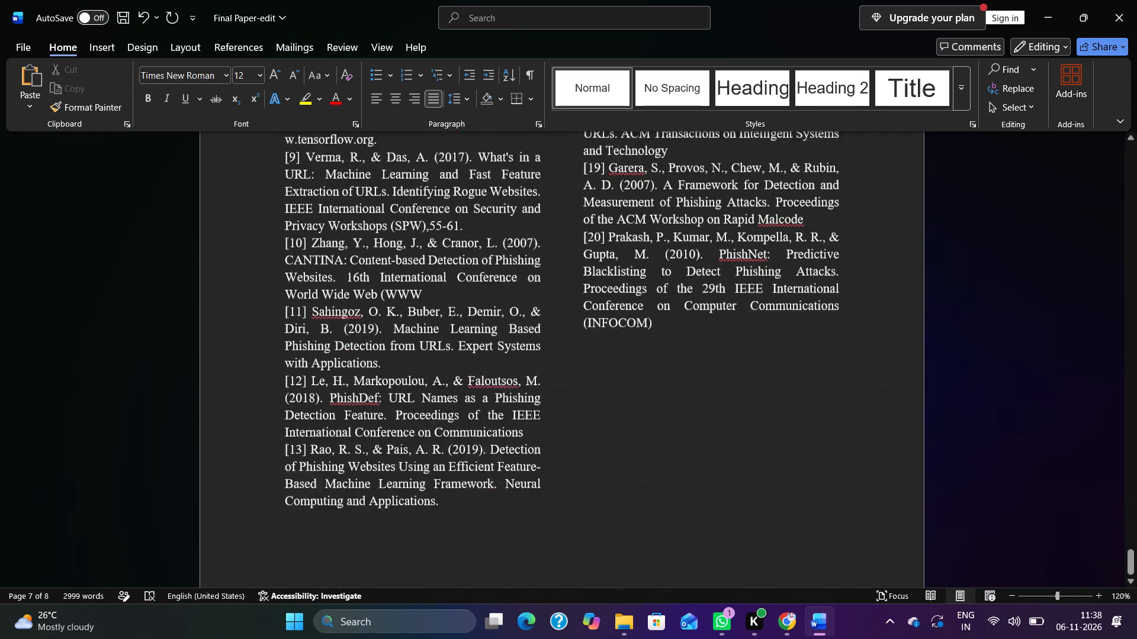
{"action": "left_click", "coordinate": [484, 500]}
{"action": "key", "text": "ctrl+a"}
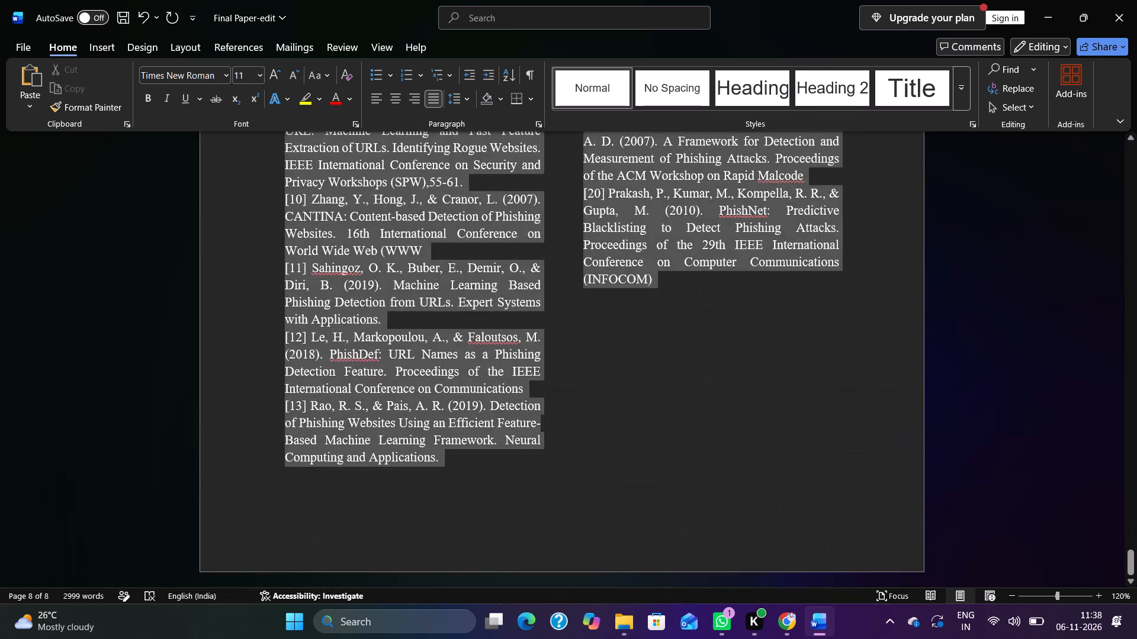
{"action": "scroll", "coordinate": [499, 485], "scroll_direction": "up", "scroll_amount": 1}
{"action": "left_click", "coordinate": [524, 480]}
Set the reference entries from [3] through [20] to font size 12.
{"action": "scroll", "coordinate": [524, 480], "scroll_direction": "up", "scroll_amount": 1}
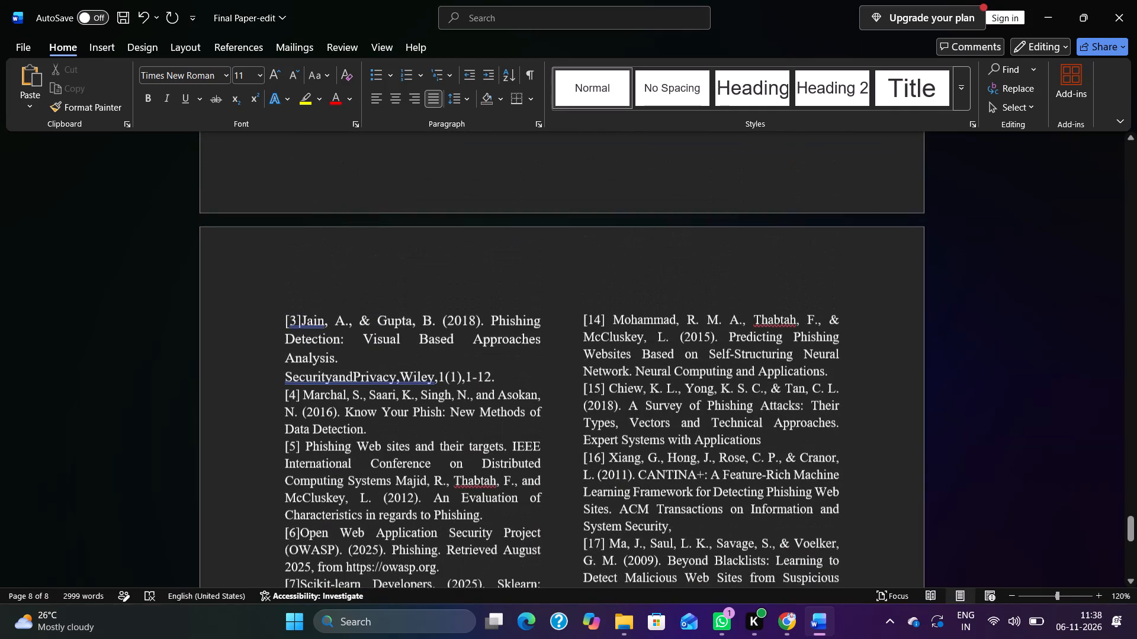
{"action": "left_click_drag", "start_coordinate": [282, 321], "coordinate": [545, 556]}
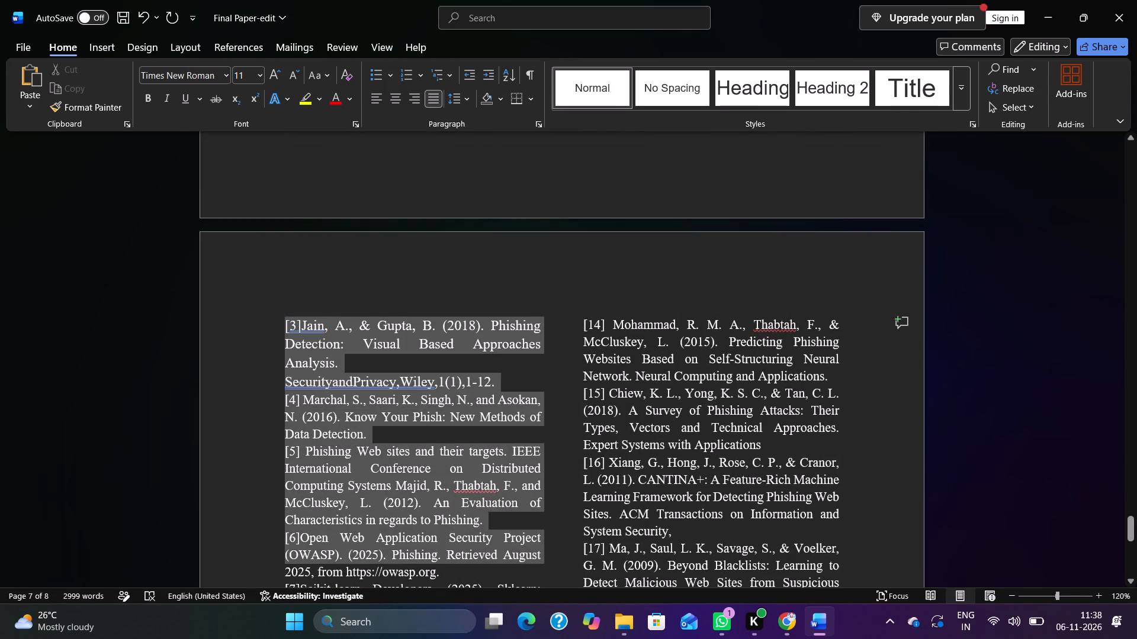
{"action": "left_click_drag", "start_coordinate": [545, 556], "coordinate": [593, 588]}
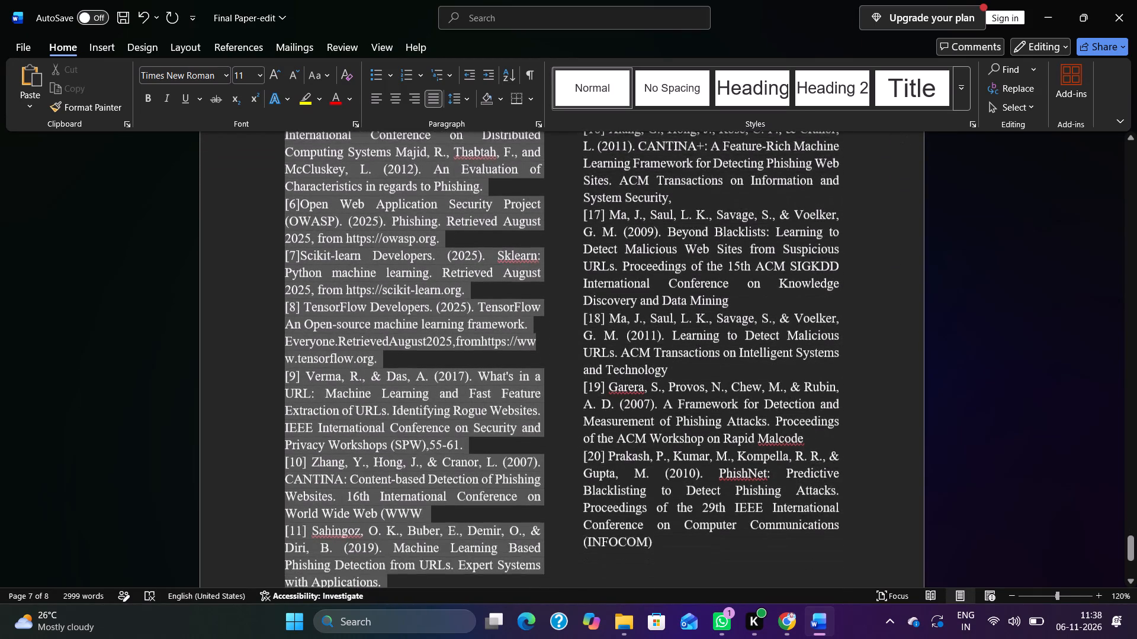
{"action": "left_click_drag", "start_coordinate": [593, 588], "coordinate": [654, 470]}
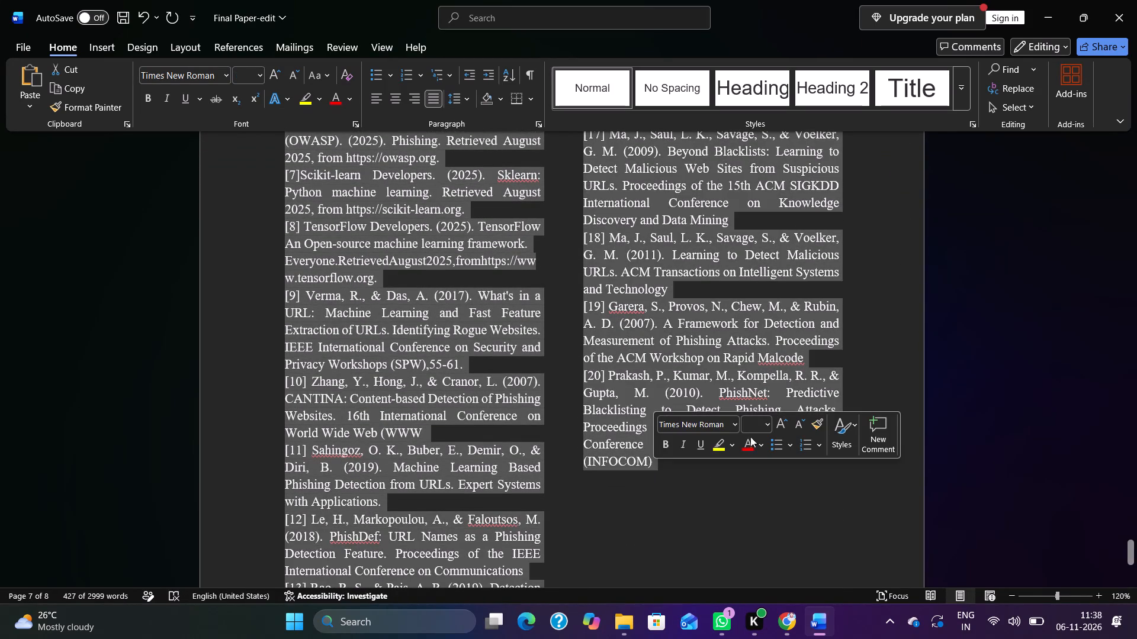
{"action": "left_click", "coordinate": [767, 427]}
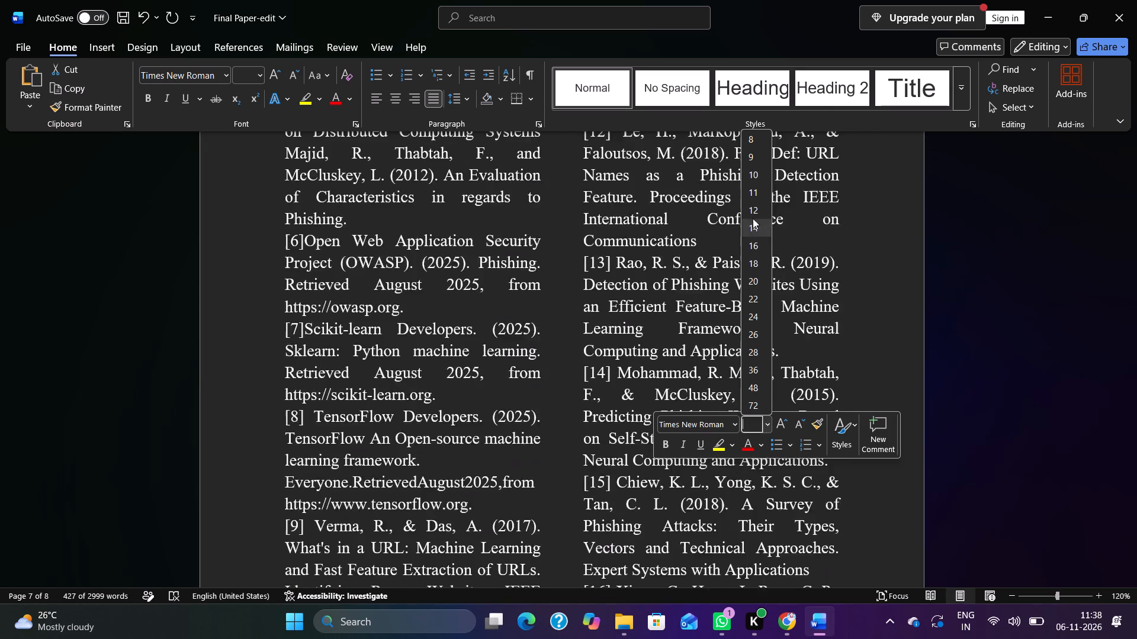
{"action": "left_click", "coordinate": [750, 212]}
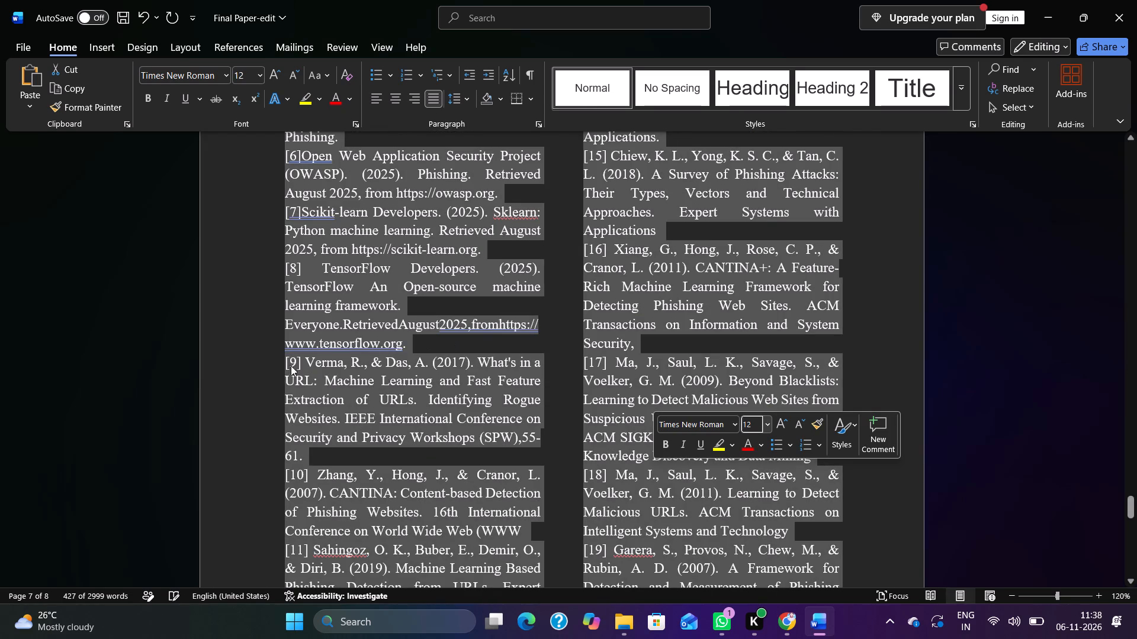
{"action": "left_click", "coordinate": [266, 364]}
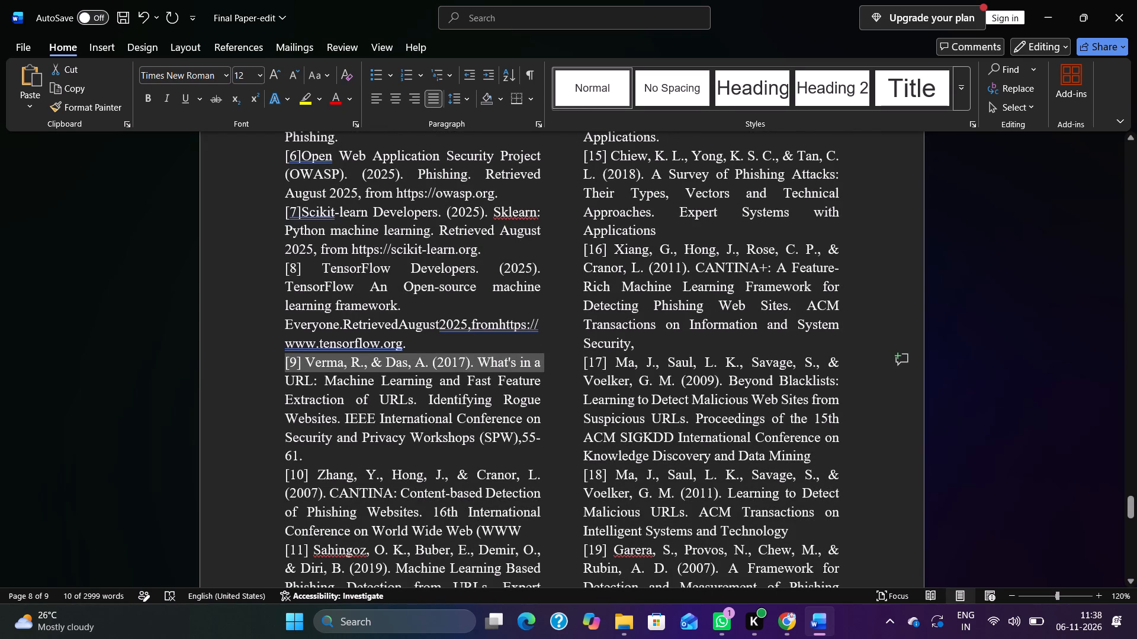
{"action": "left_click", "coordinate": [882, 387]}
Review the paper from the reference list back to the title page and Introduction, checking the consistency of the section headings.
{"action": "scroll", "coordinate": [882, 387], "scroll_direction": "down", "scroll_amount": 12}
{"action": "scroll", "coordinate": [882, 387], "scroll_direction": "up", "scroll_amount": 2}
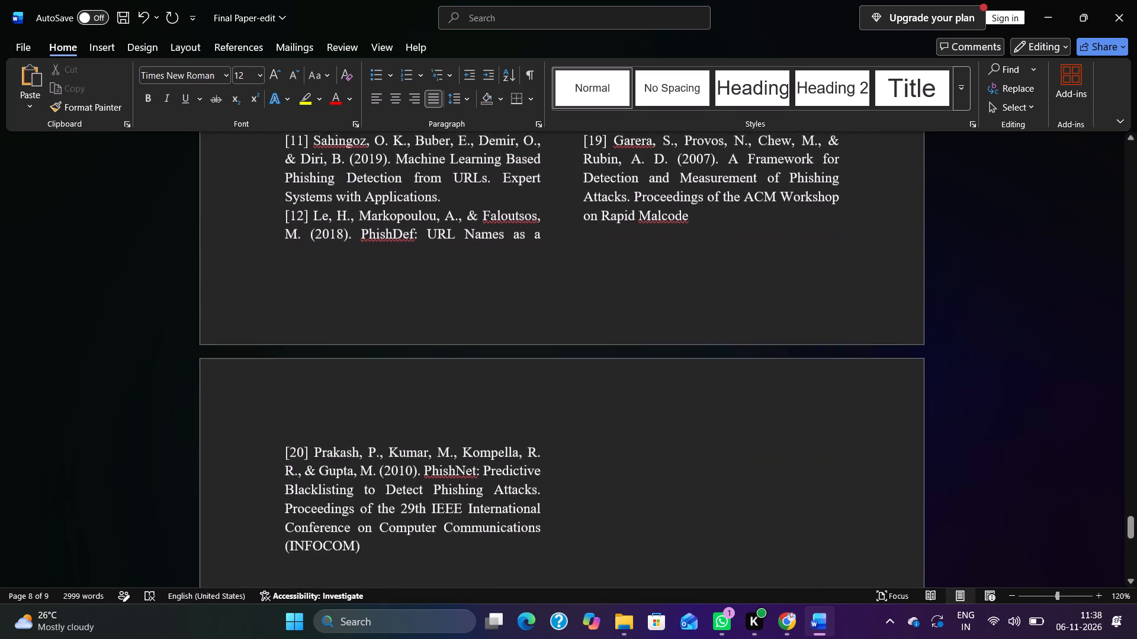
{"action": "scroll", "coordinate": [882, 387], "scroll_direction": "up", "scroll_amount": 9}
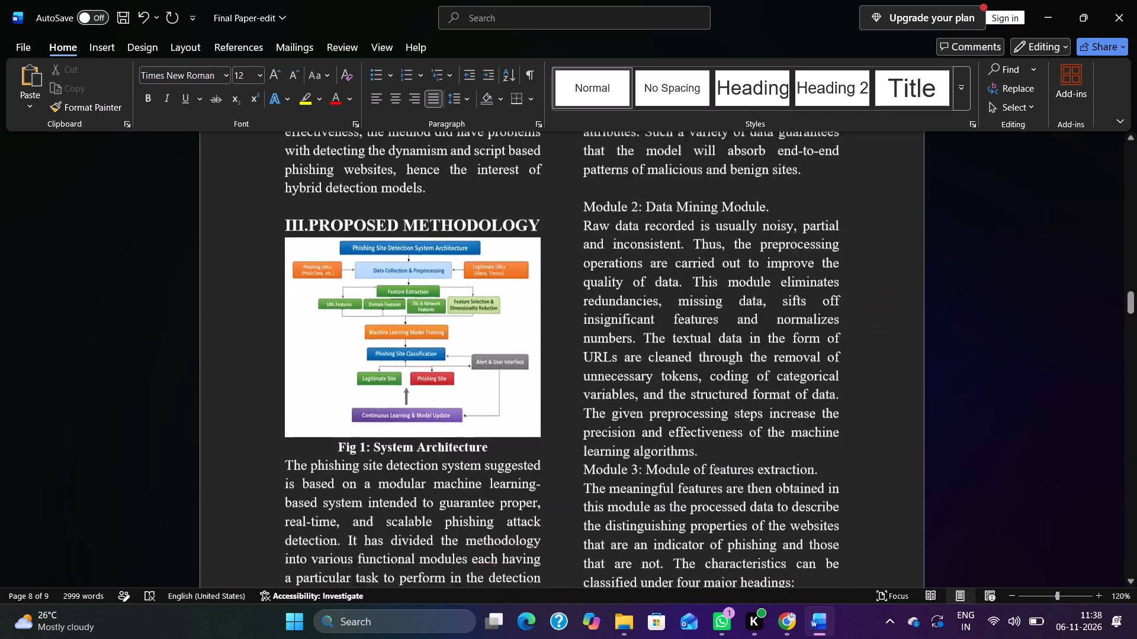
{"action": "scroll", "coordinate": [882, 387], "scroll_direction": "up", "scroll_amount": 14}
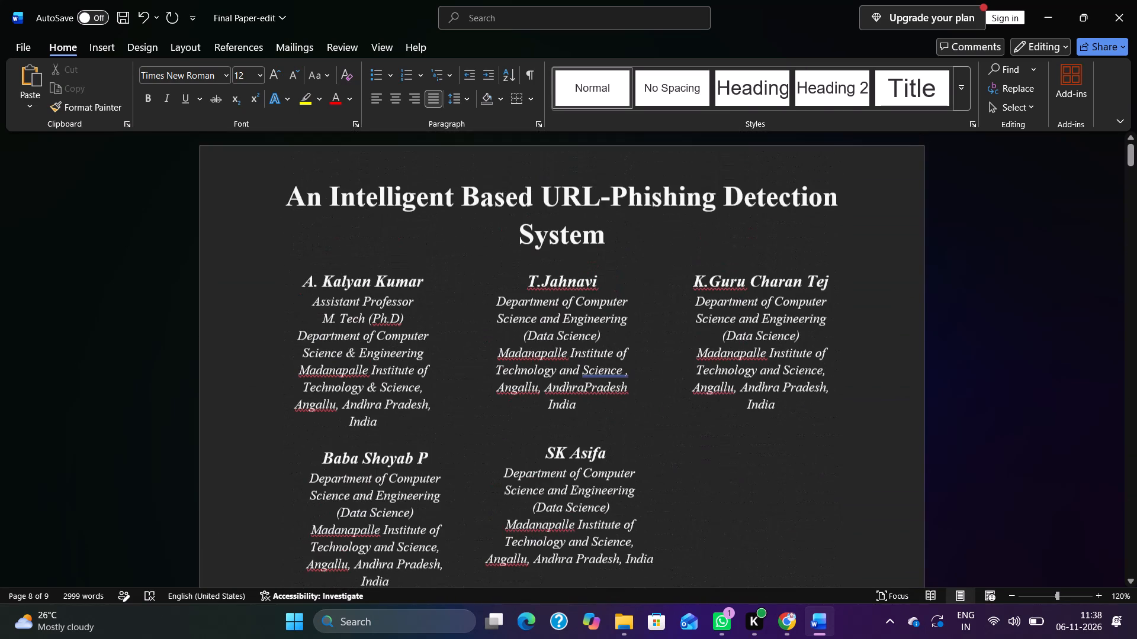
{"action": "scroll", "coordinate": [857, 440], "scroll_direction": "down", "scroll_amount": 9}
{"action": "scroll", "coordinate": [857, 440], "scroll_direction": "up", "scroll_amount": 1}
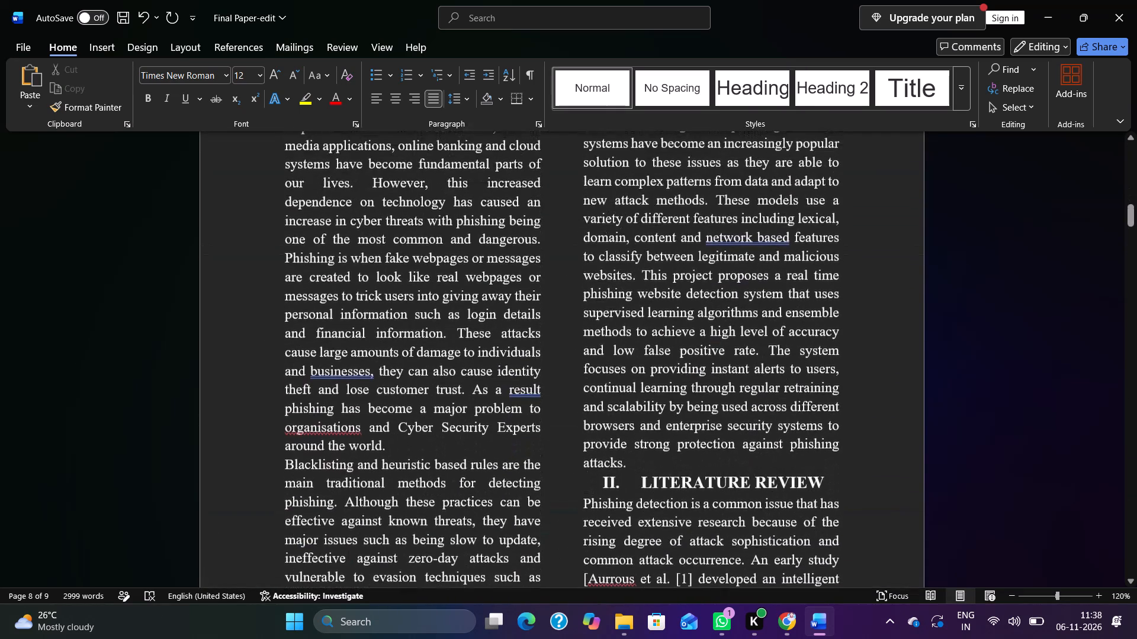
{"action": "scroll", "coordinate": [857, 440], "scroll_direction": "up", "scroll_amount": 2}
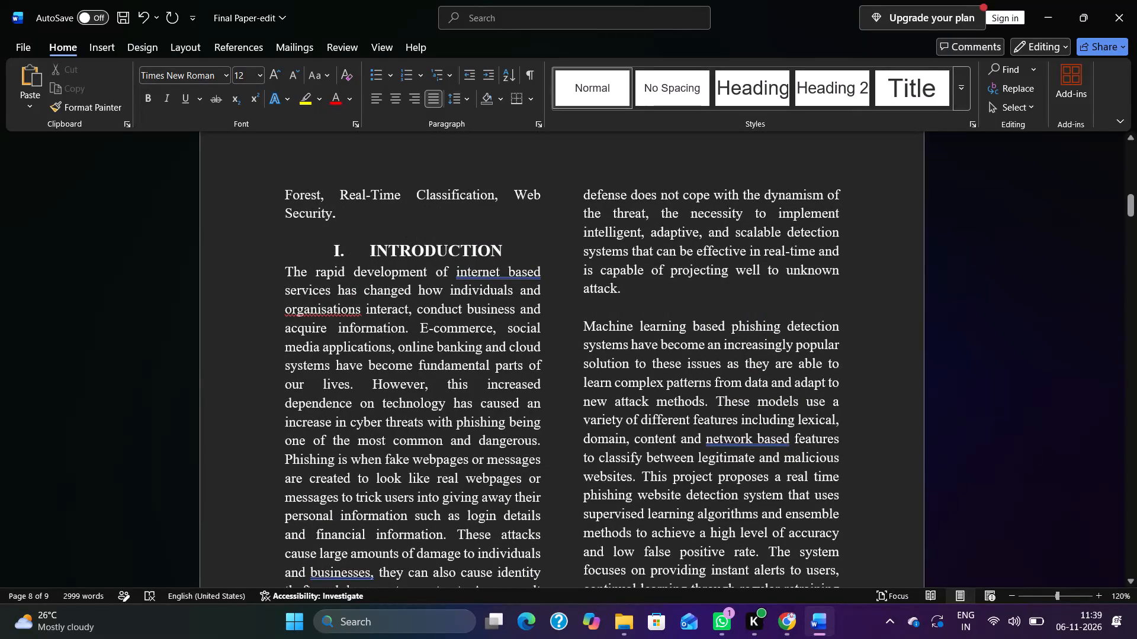
Remove the automatic Roman numbering and its indent from the "INTRODUCTION" heading.
{"action": "left_click", "coordinate": [368, 251]}
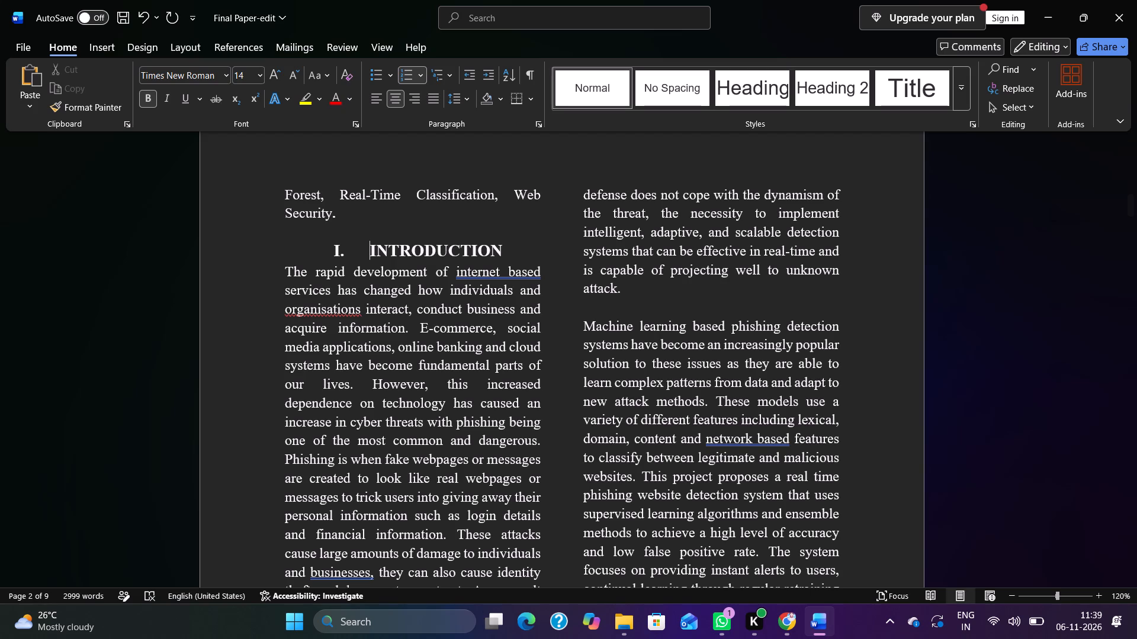
{"action": "key", "text": "BackSpace"}
{"action": "key", "text": "BackSpace"}
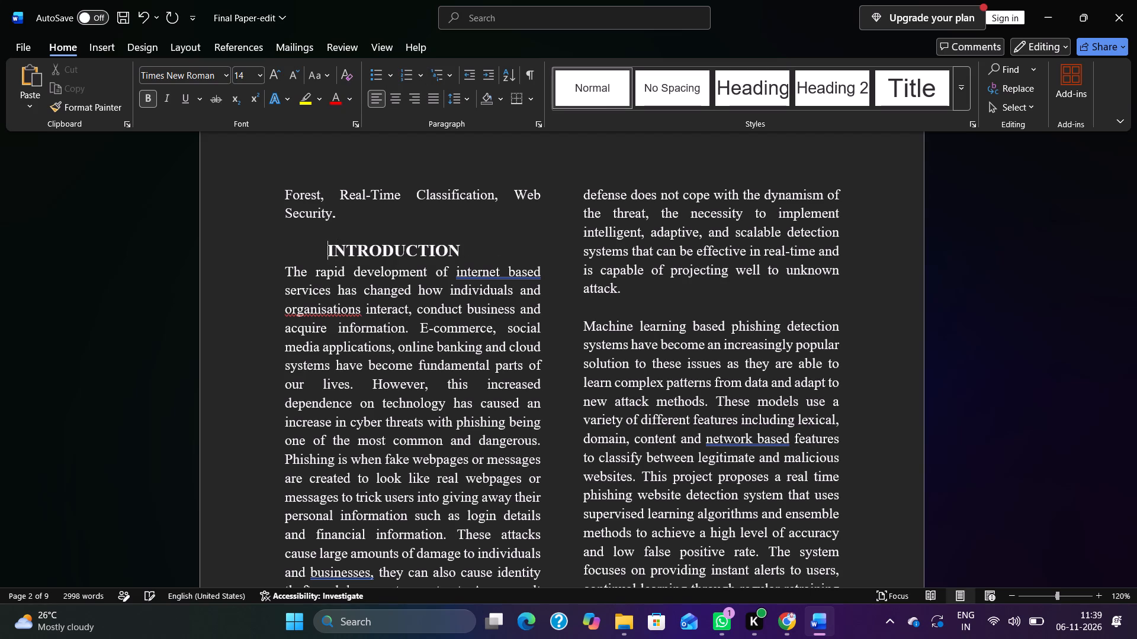
{"action": "key", "text": "shift+i"}
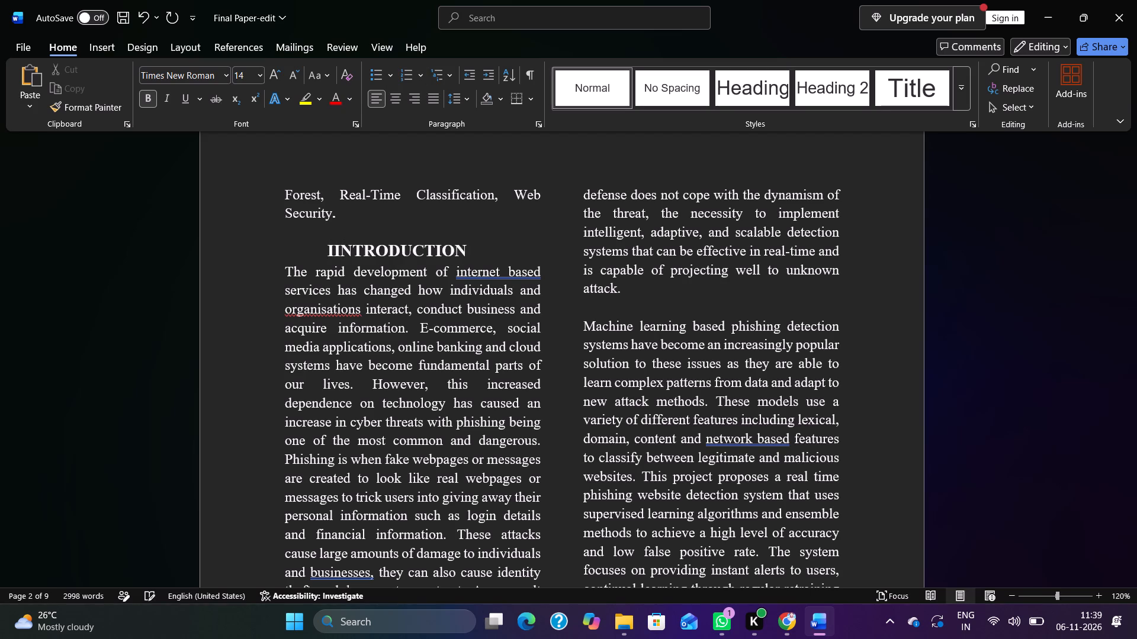
{"action": "key", "text": "period"}
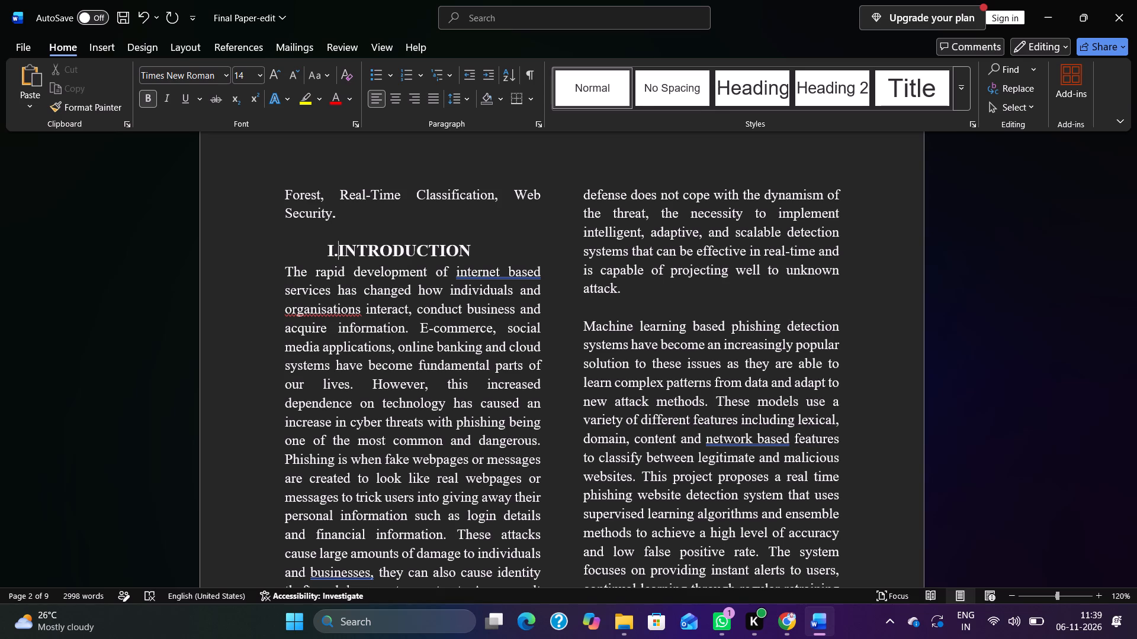
{"action": "key", "text": "space"}
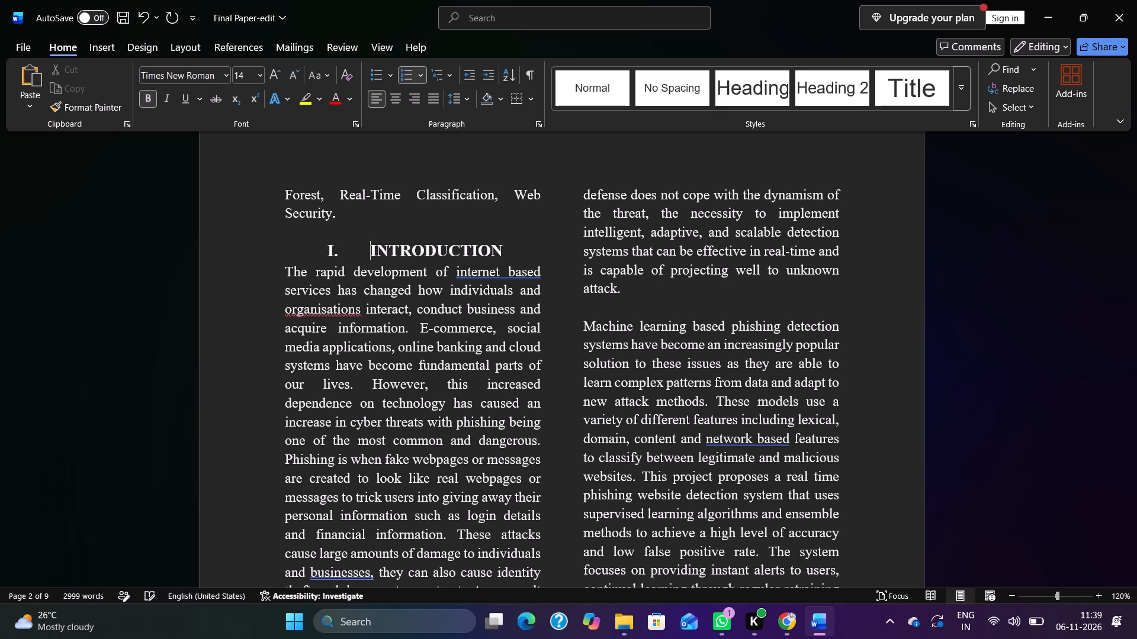
{"action": "key", "text": "BackSpace"}
{"action": "key", "text": "BackSpace"}
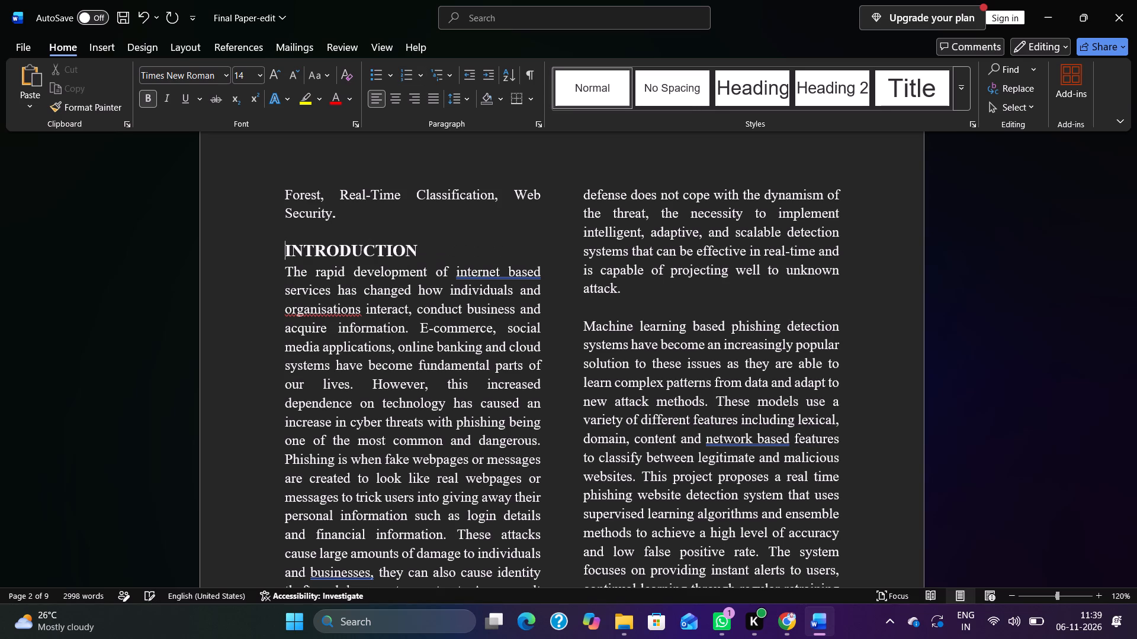
Indent the "INTRODUCTION" heading with spaces and put a manual "I." directly in front of it.
{"action": "key", "text": "space"}
{"action": "key", "text": "space"}
{"action": "key", "text": "space"}
{"action": "key", "text": "space"}
{"action": "key", "text": "space"}
{"action": "key", "text": "space"}
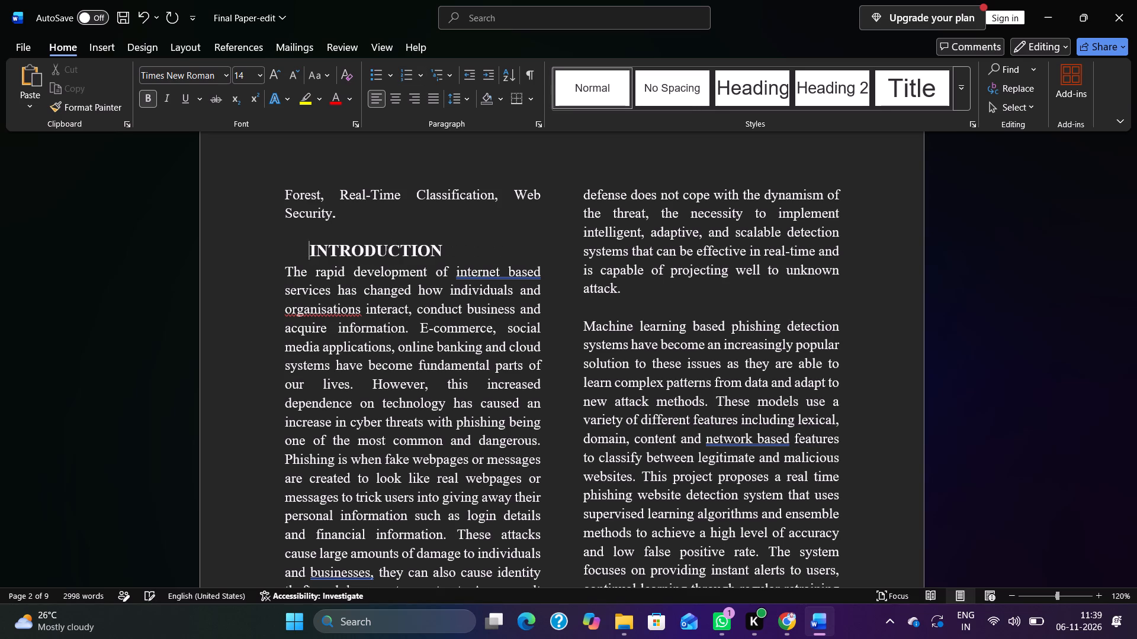
{"action": "key", "text": "space"}
{"action": "key", "text": "space"}
{"action": "key", "text": "space"}
{"action": "key", "text": "space"}
{"action": "key", "text": "space"}
{"action": "key", "text": "space"}
{"action": "key", "text": "space"}
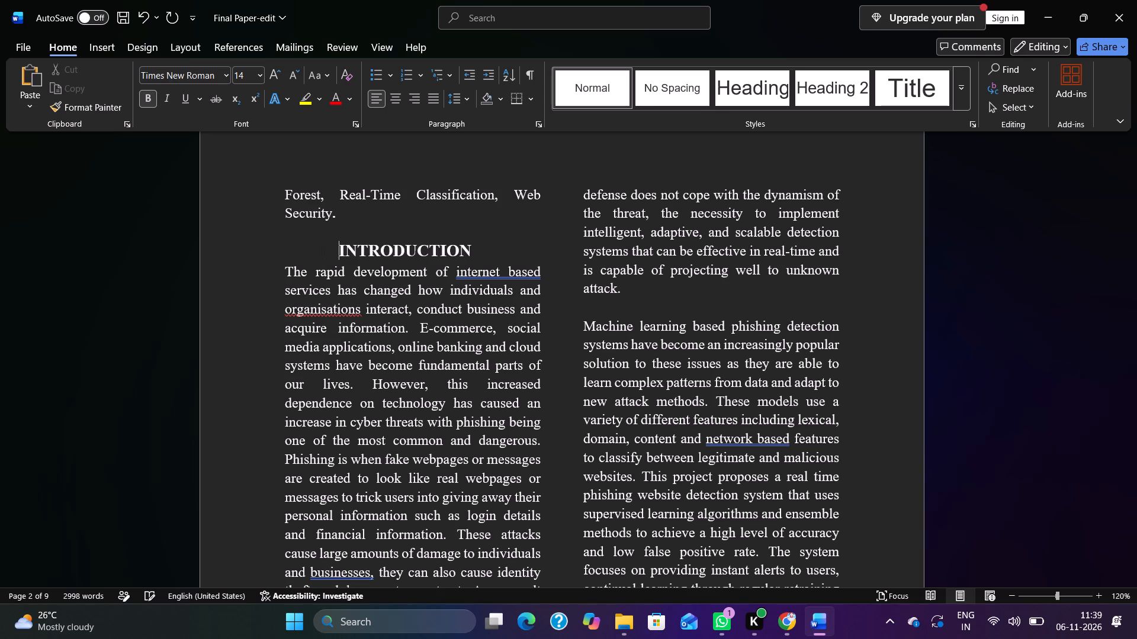
{"action": "key", "text": "shift+i"}
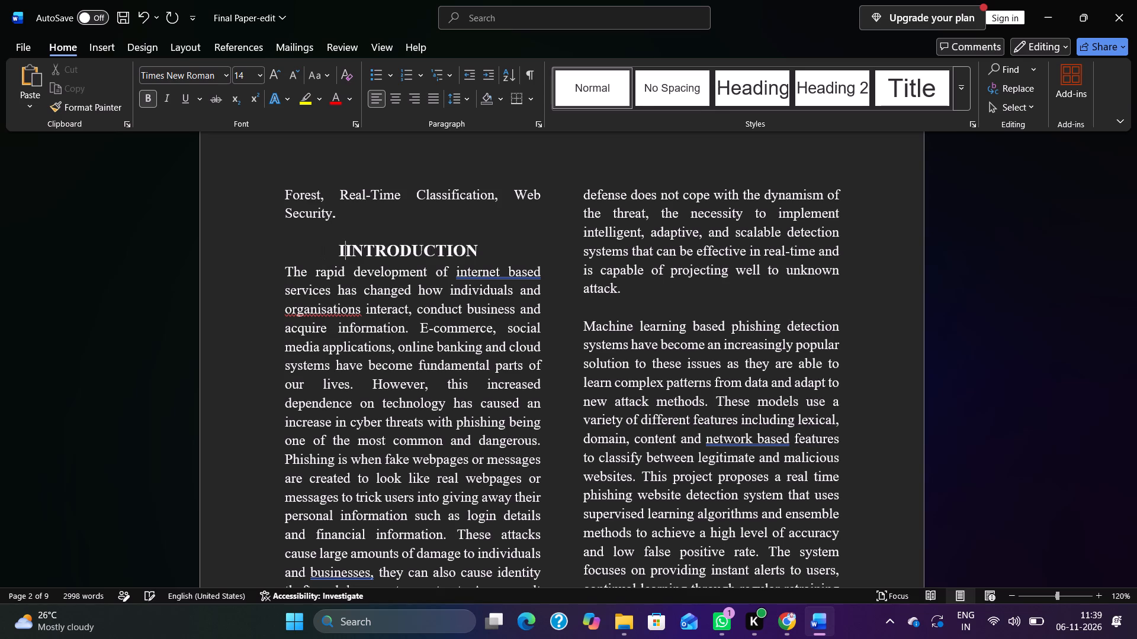
{"action": "key", "text": "period"}
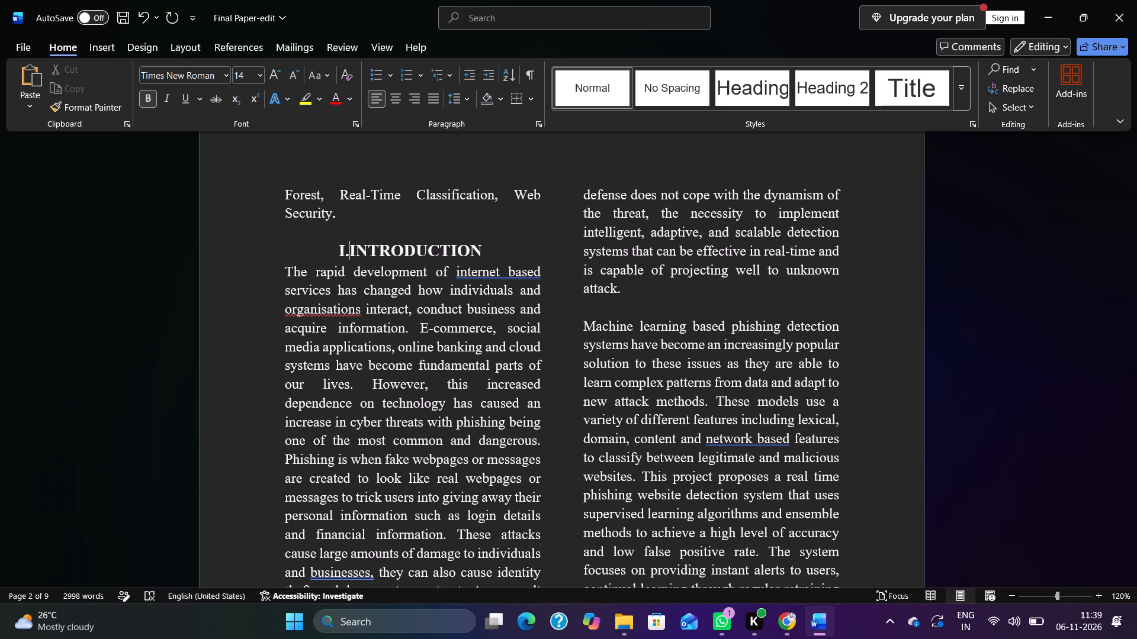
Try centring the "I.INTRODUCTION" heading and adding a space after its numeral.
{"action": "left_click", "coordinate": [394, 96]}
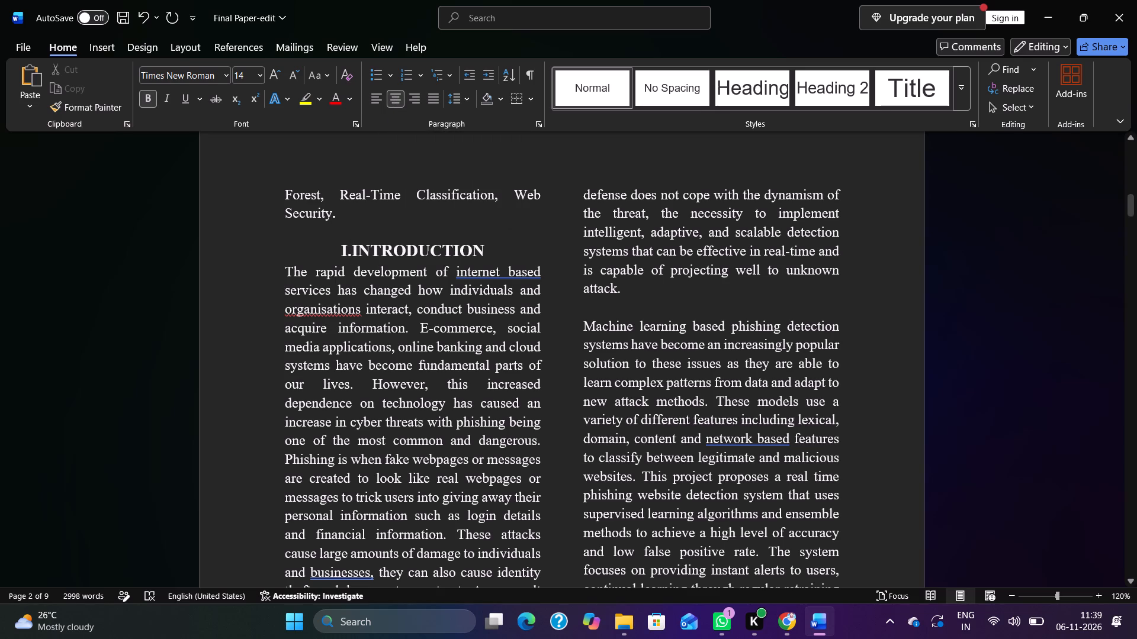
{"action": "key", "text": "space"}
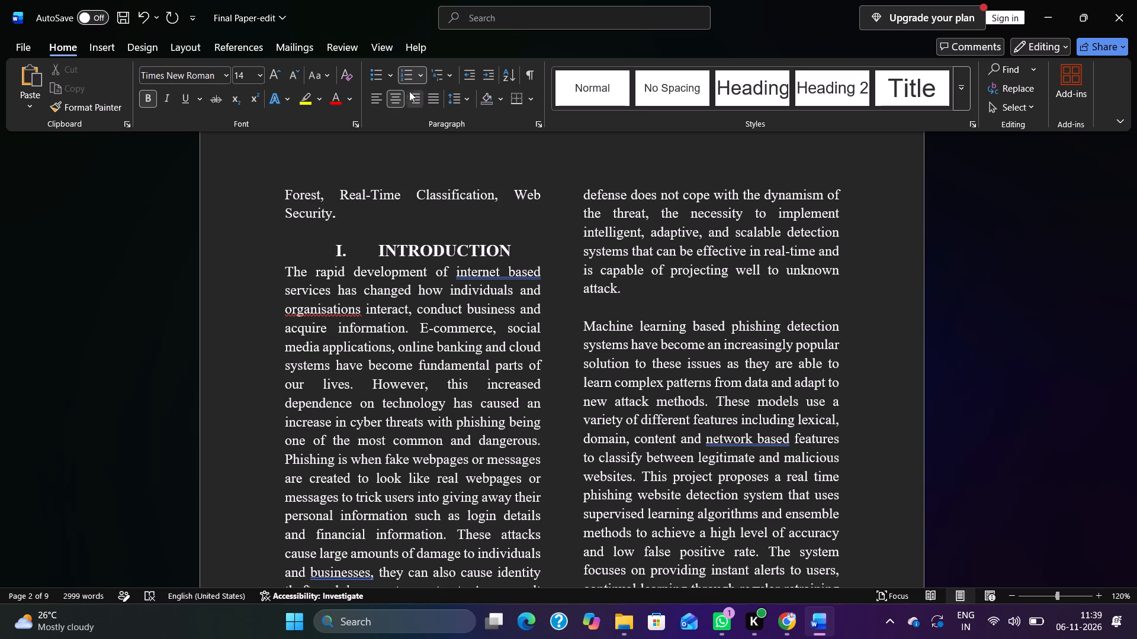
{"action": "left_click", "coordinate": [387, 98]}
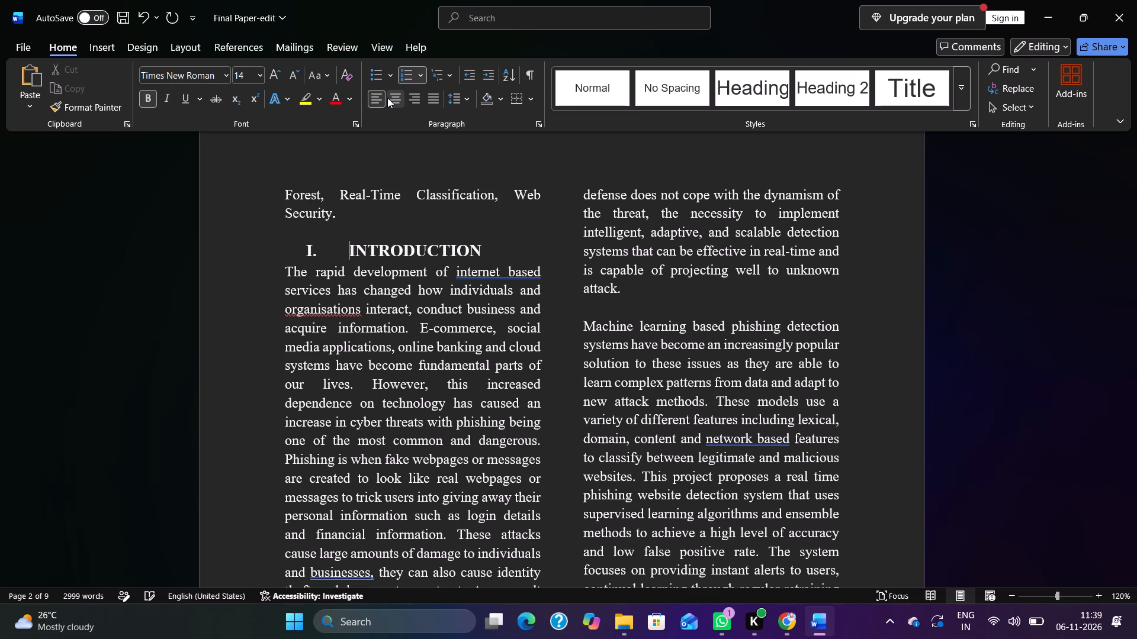
Replace the automatic numeral before "INTRODUCTION" with a manual "I." and leave the heading left-aligned.
{"action": "left_click", "coordinate": [339, 248]}
{"action": "key", "text": "BackSpace"}
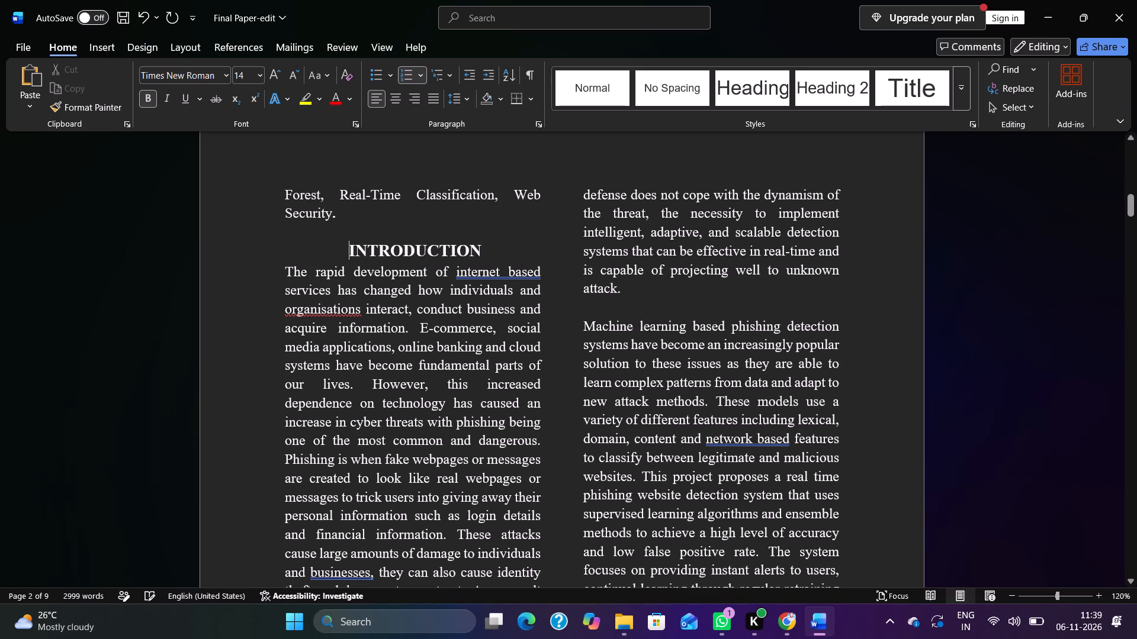
{"action": "key", "text": "shift+i"}
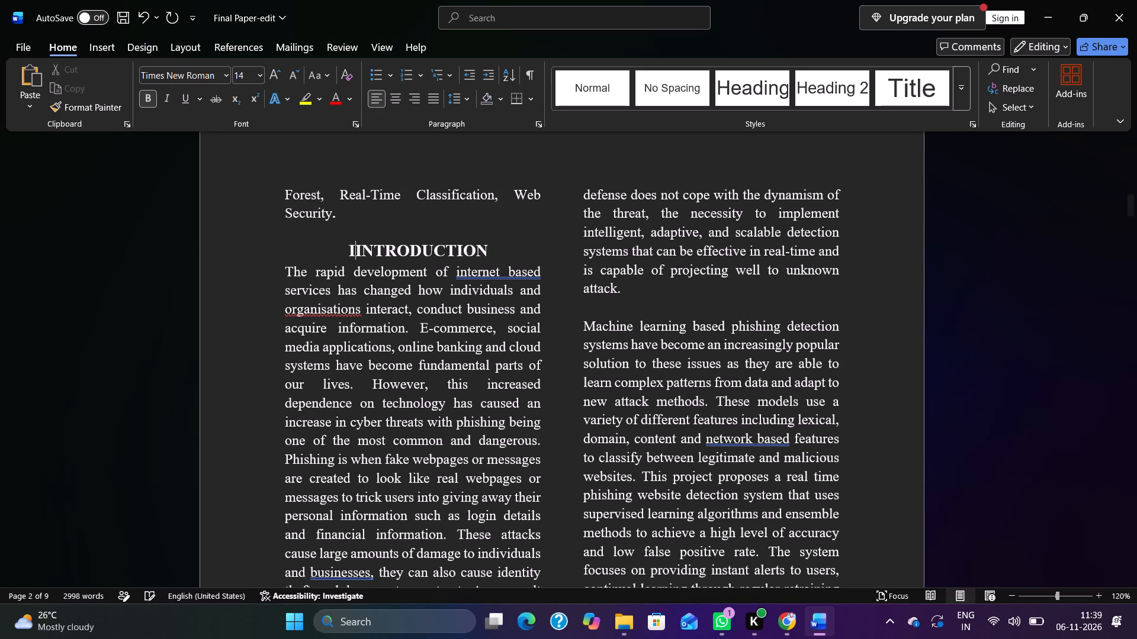
{"action": "key", "text": "period"}
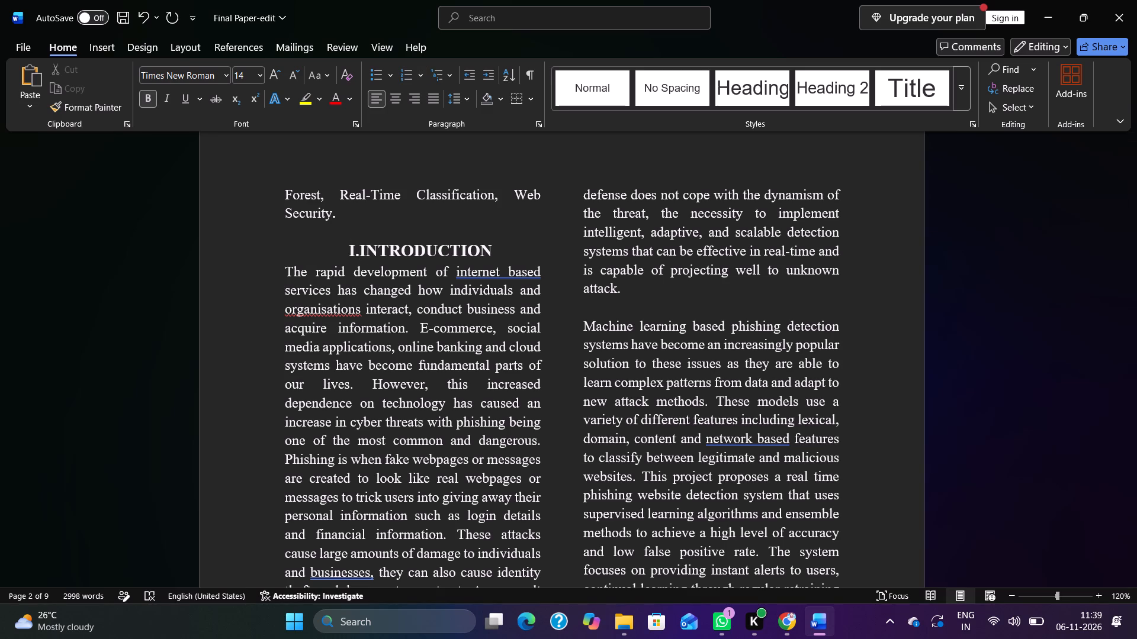
{"action": "left_click", "coordinate": [390, 95]}
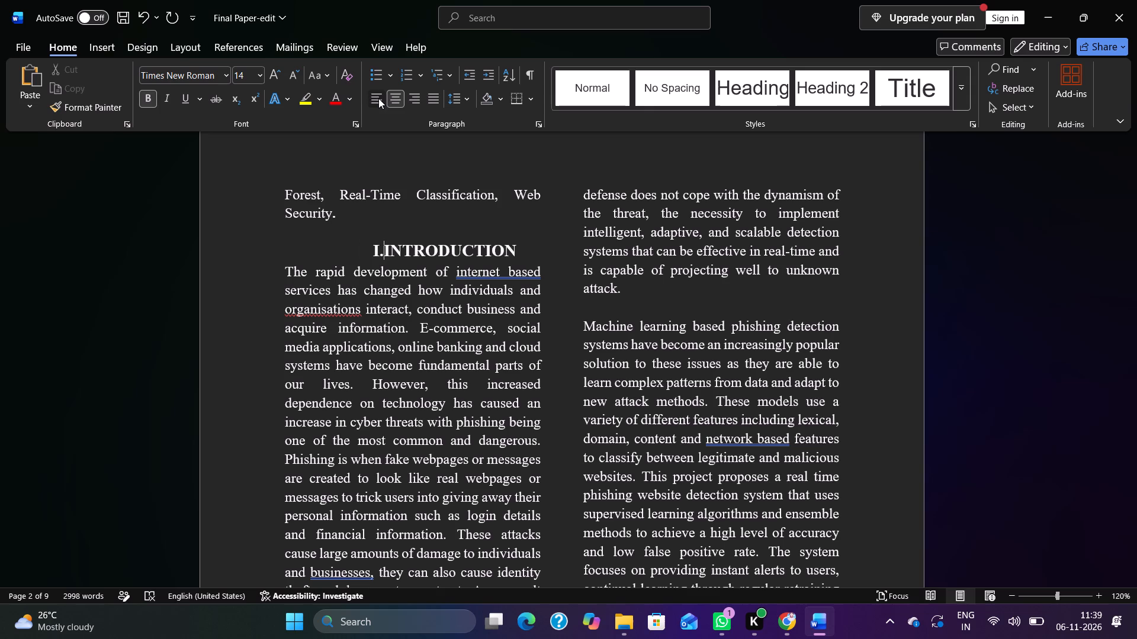
{"action": "left_click", "coordinate": [378, 98]}
{"action": "left_click", "coordinate": [384, 143]}
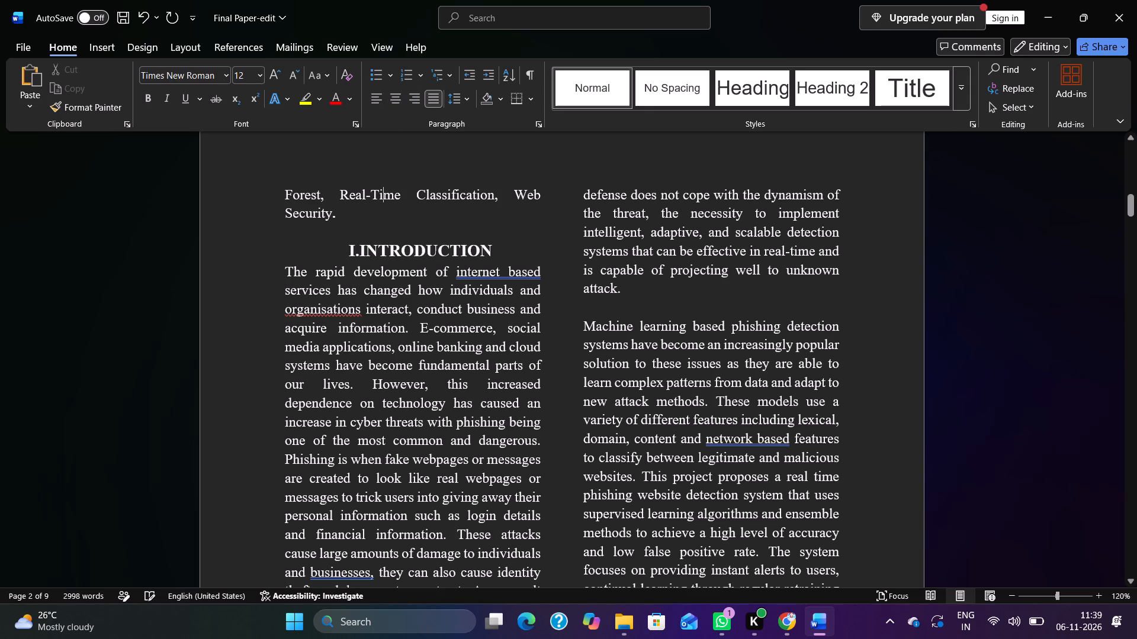
Review the headings and layout through the paper, then examine the abstract, keywords and Introduction on the first two pages.
{"action": "scroll", "coordinate": [513, 305], "scroll_direction": "down", "scroll_amount": 9}
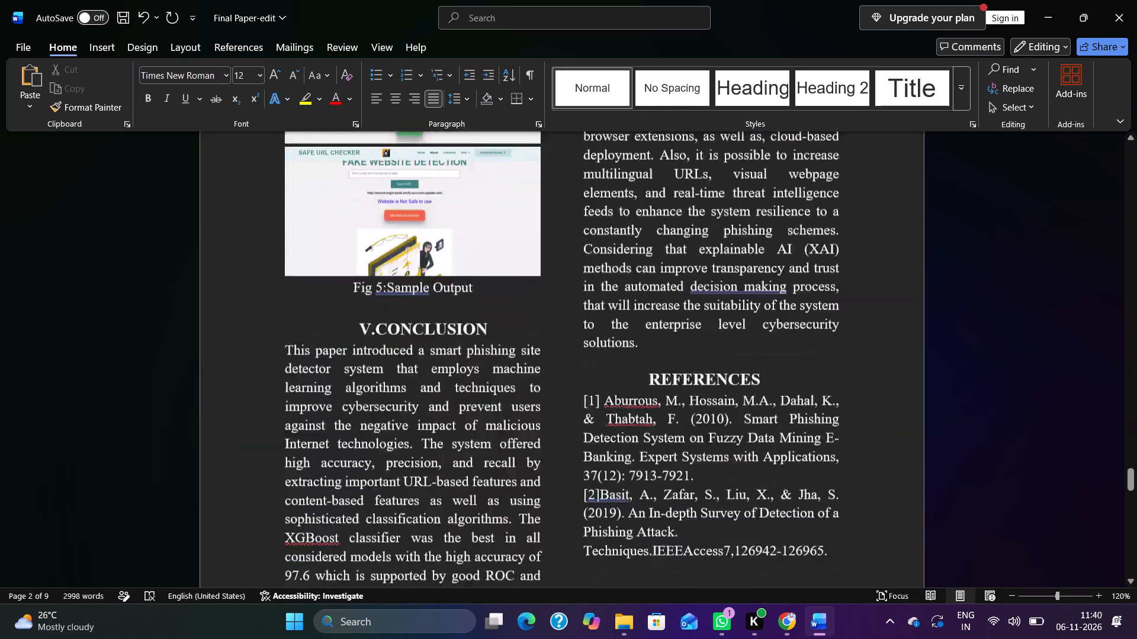
{"action": "scroll", "coordinate": [513, 305], "scroll_direction": "down", "scroll_amount": 1}
{"action": "scroll", "coordinate": [513, 305], "scroll_direction": "up", "scroll_amount": 11}
{"action": "scroll", "coordinate": [513, 305], "scroll_direction": "up", "scroll_amount": 10}
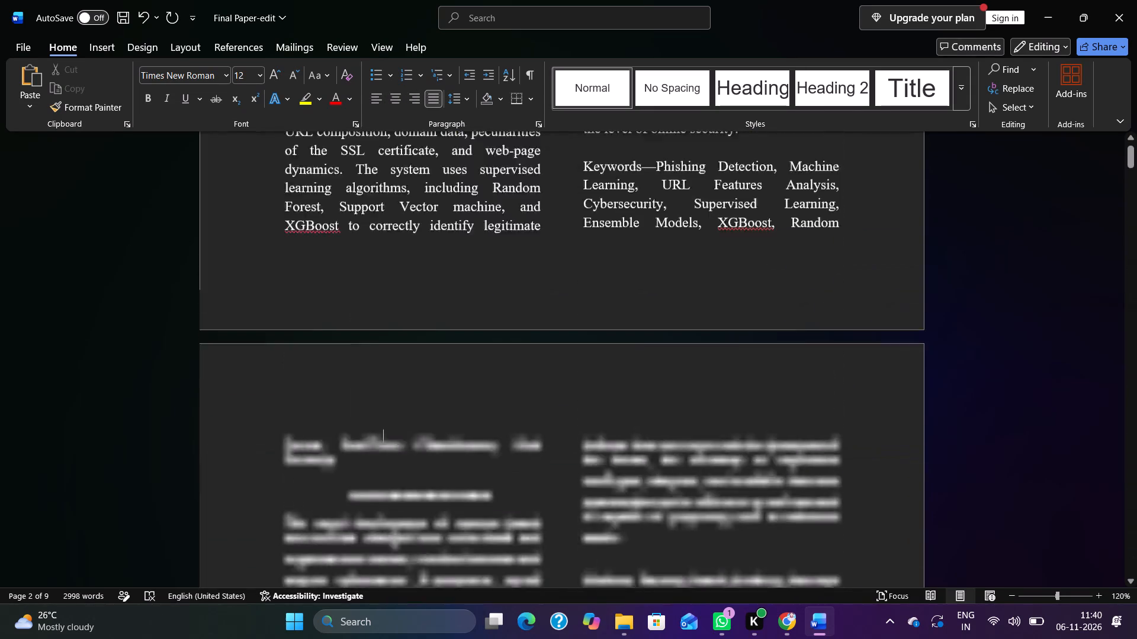
{"action": "scroll", "coordinate": [513, 305], "scroll_direction": "up", "scroll_amount": 12}
{"action": "scroll", "coordinate": [513, 305], "scroll_direction": "down", "scroll_amount": 2}
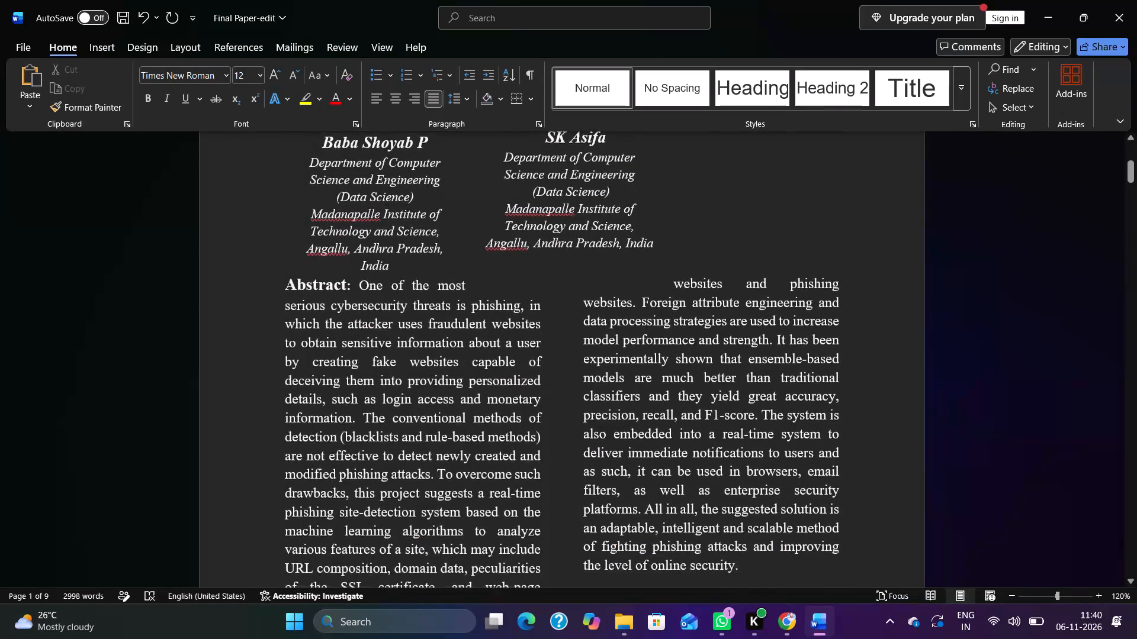
{"action": "scroll", "coordinate": [513, 305], "scroll_direction": "down", "scroll_amount": 2}
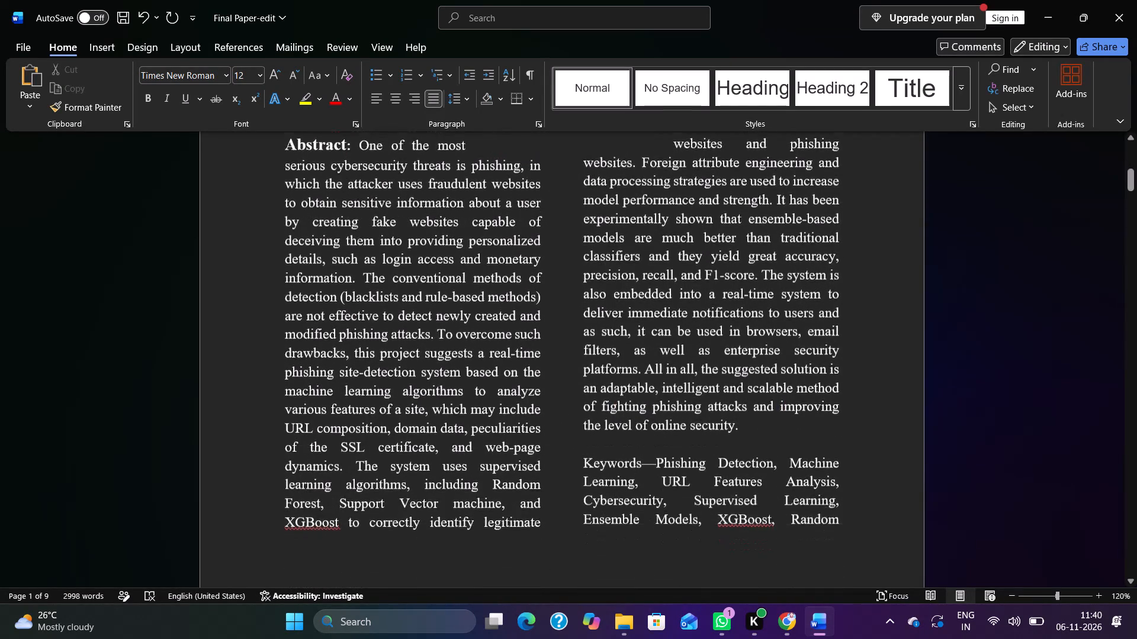
{"action": "scroll", "coordinate": [513, 305], "scroll_direction": "down", "scroll_amount": 4}
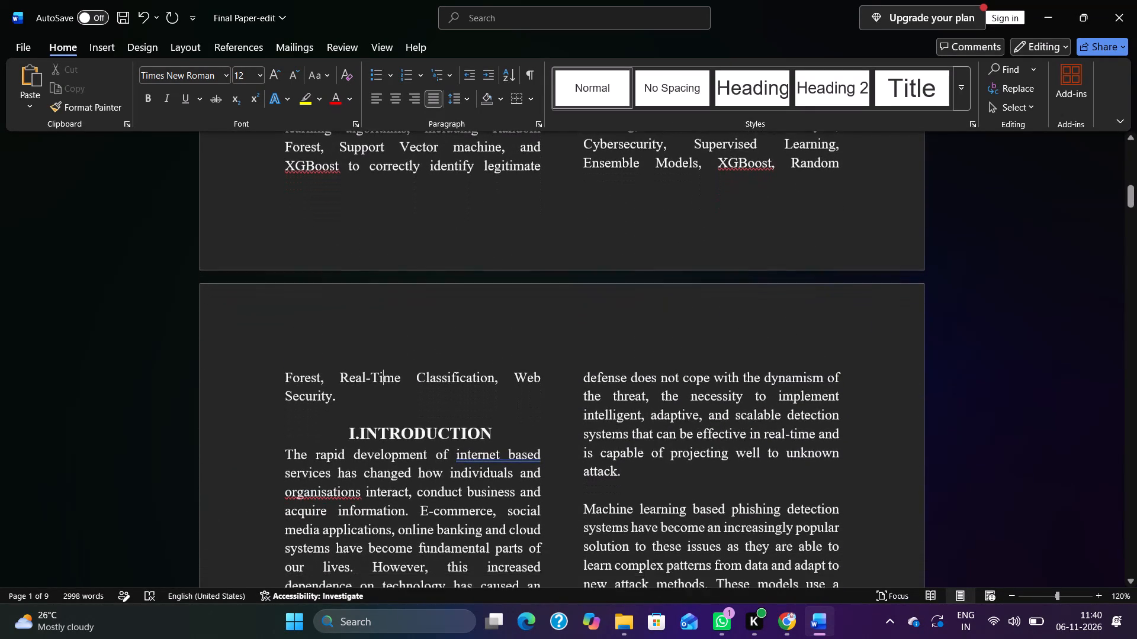
{"action": "scroll", "coordinate": [513, 305], "scroll_direction": "down", "scroll_amount": 1}
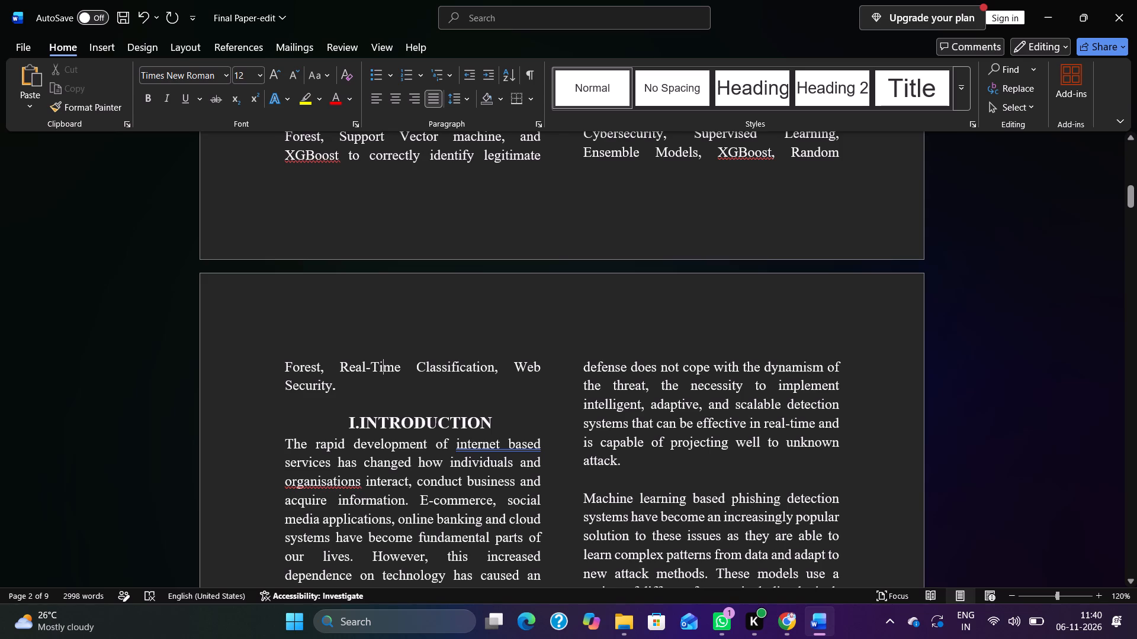
{"action": "scroll", "coordinate": [342, 400], "scroll_direction": "up", "scroll_amount": 2}
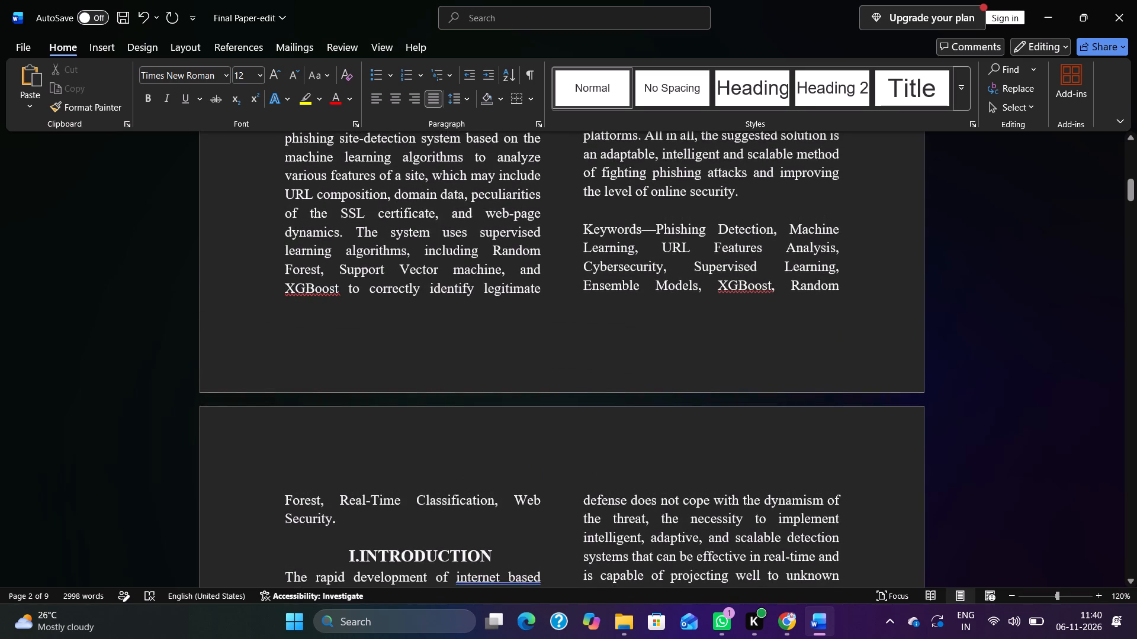
{"action": "scroll", "coordinate": [522, 292], "scroll_direction": "up", "scroll_amount": 3}
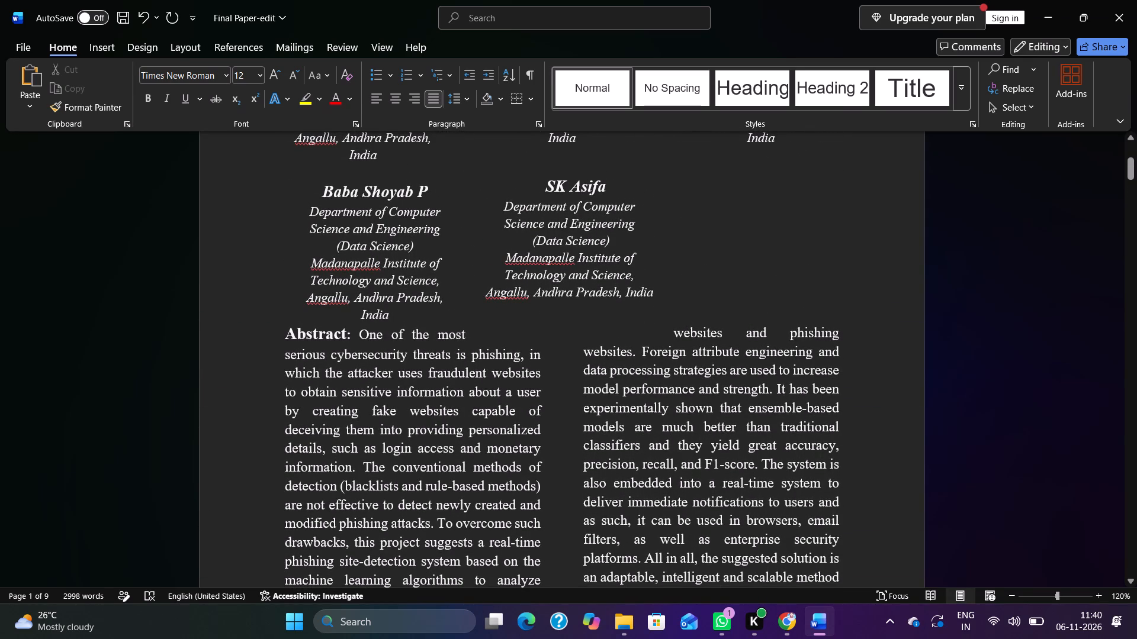
Move the abstract text onto its own line below the "Abstract:" label.
{"action": "left_click", "coordinate": [497, 330]}
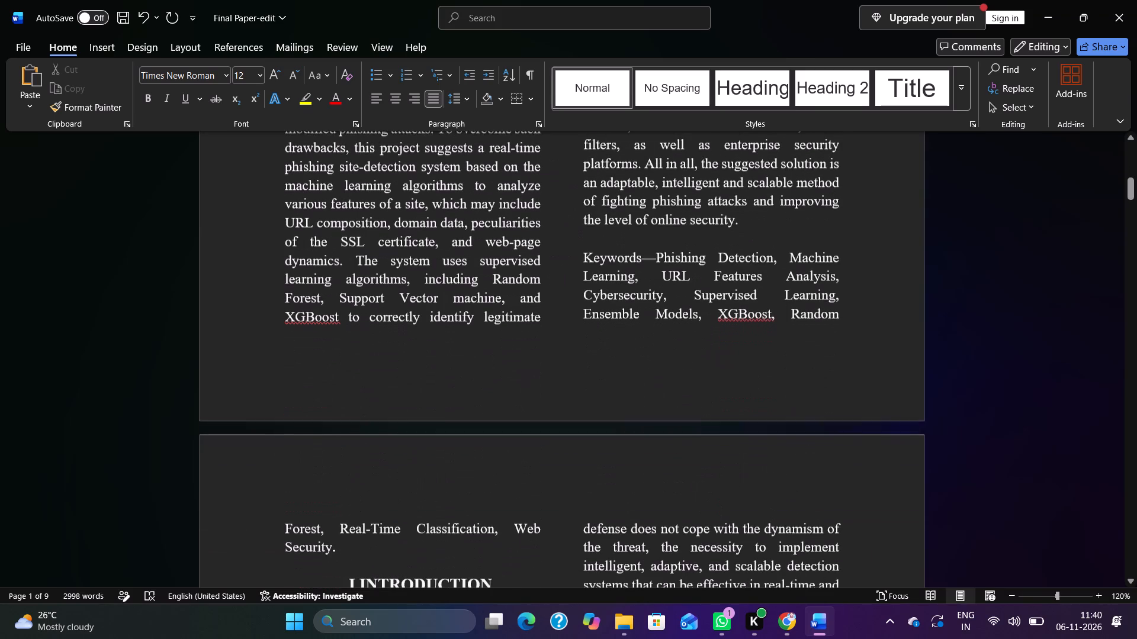
{"action": "scroll", "coordinate": [587, 346], "scroll_direction": "up", "scroll_amount": 1}
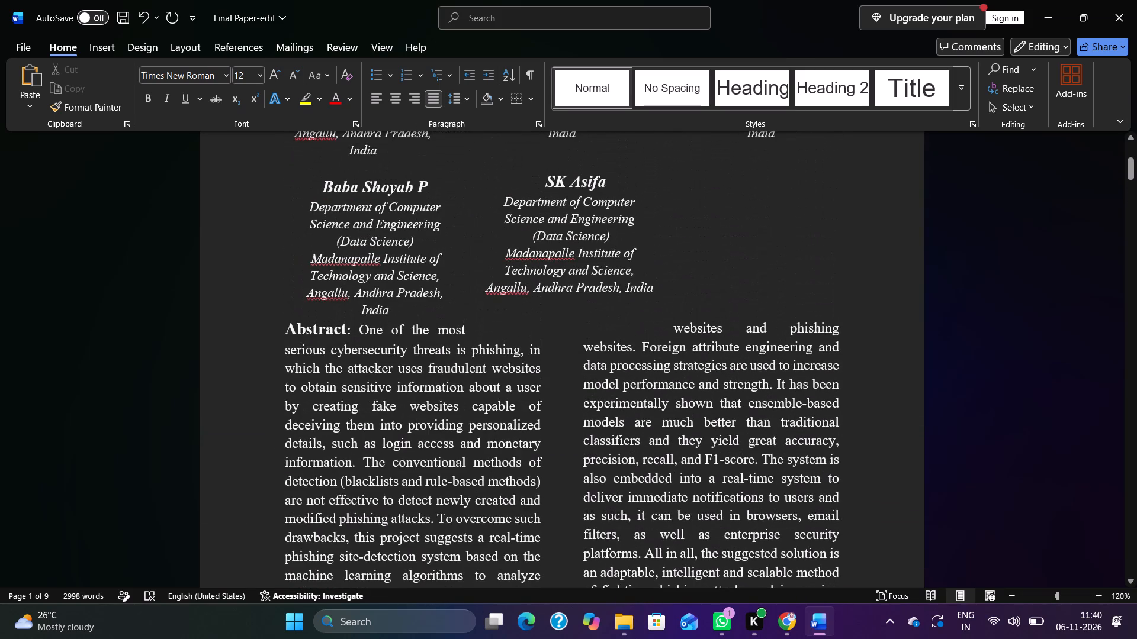
{"action": "left_click", "coordinate": [664, 330]}
{"action": "left_click", "coordinate": [664, 330]}
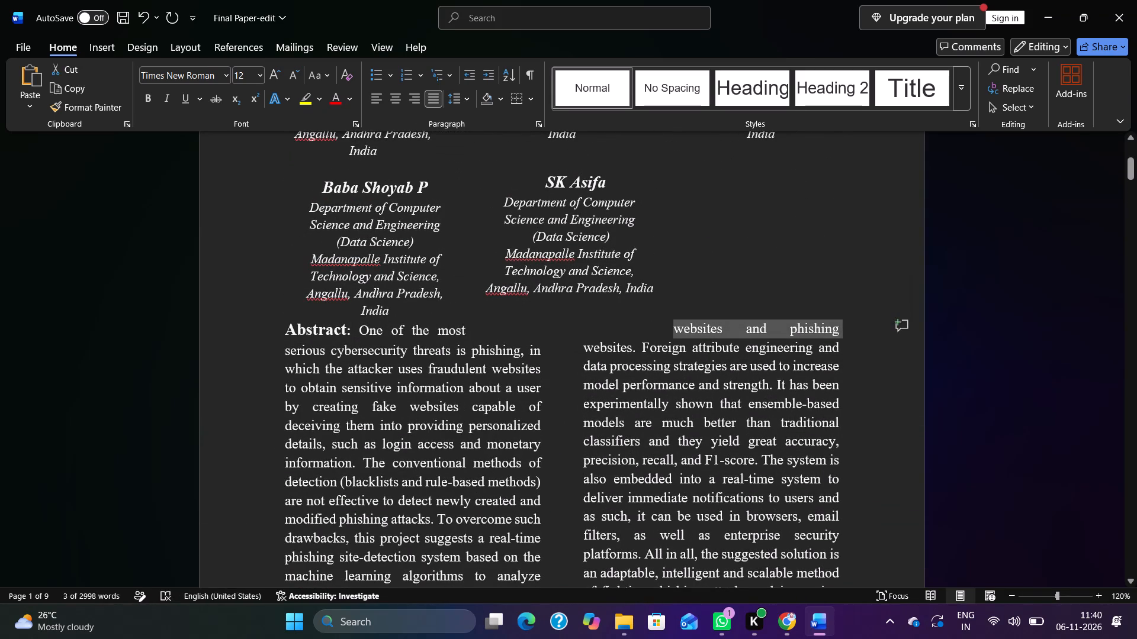
{"action": "left_click", "coordinate": [577, 332]}
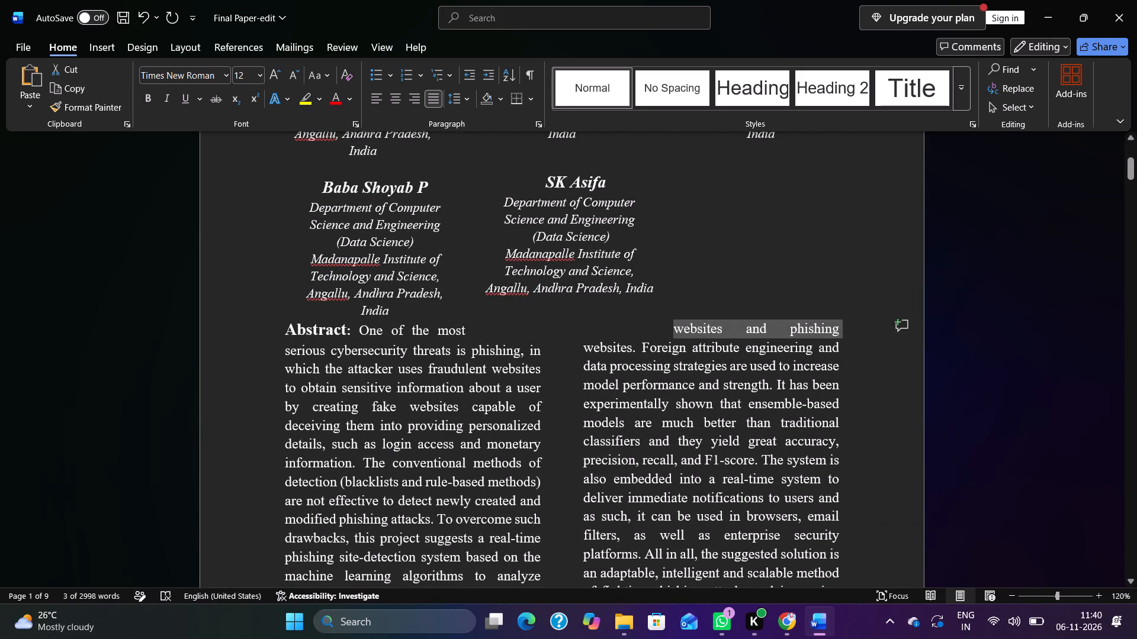
{"action": "left_click", "coordinate": [476, 333]}
{"action": "left_click", "coordinate": [356, 330]}
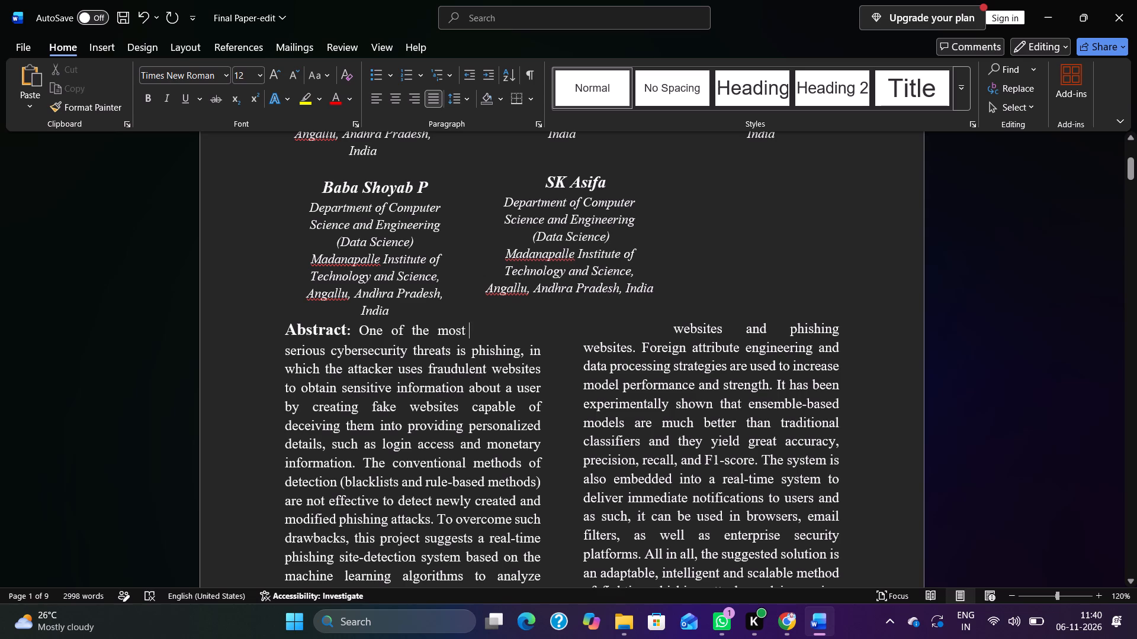
{"action": "key", "text": "Return"}
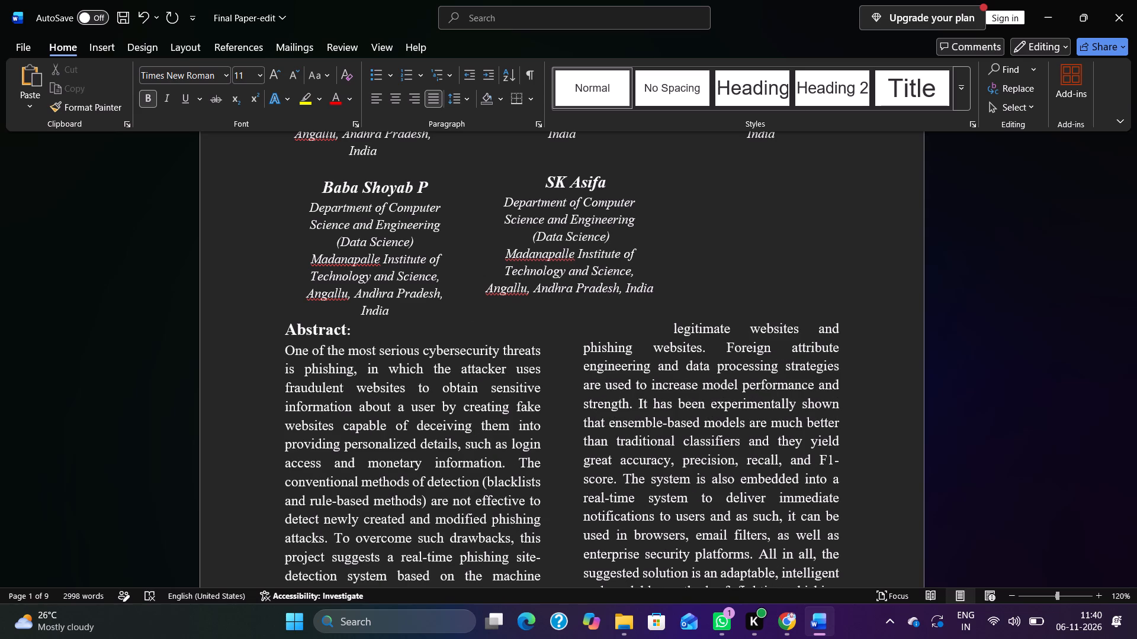
Insert a paragraph break before "legitimate websites" so the abstract's second column starts flush with the column edge.
{"action": "scroll", "coordinate": [356, 330], "scroll_direction": "right", "scroll_amount": 2}
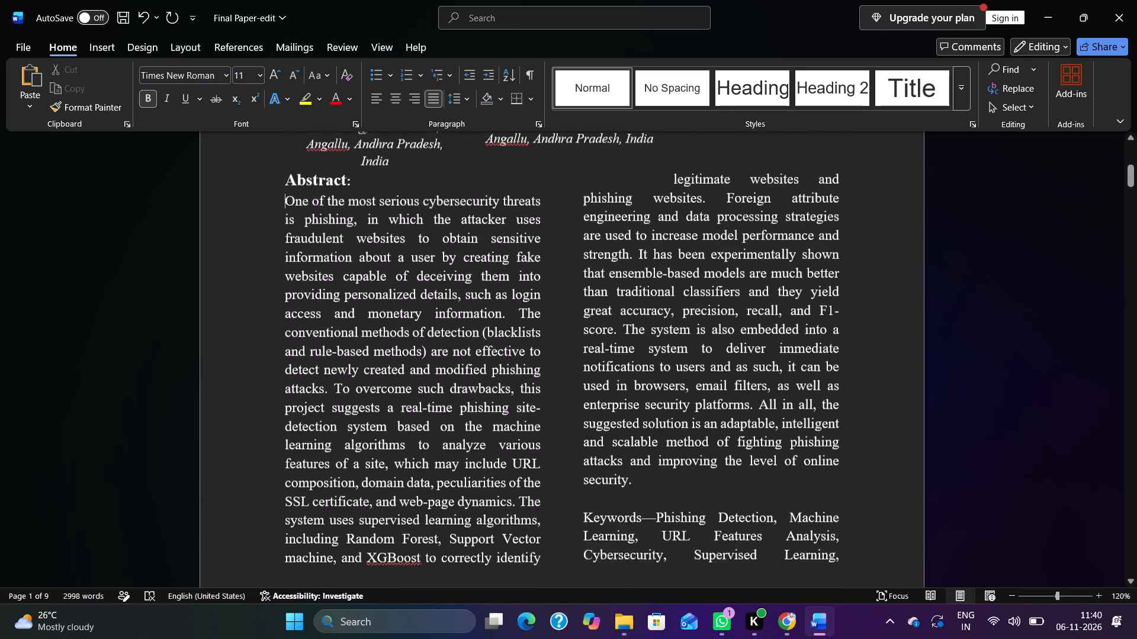
{"action": "left_click", "coordinate": [665, 185]}
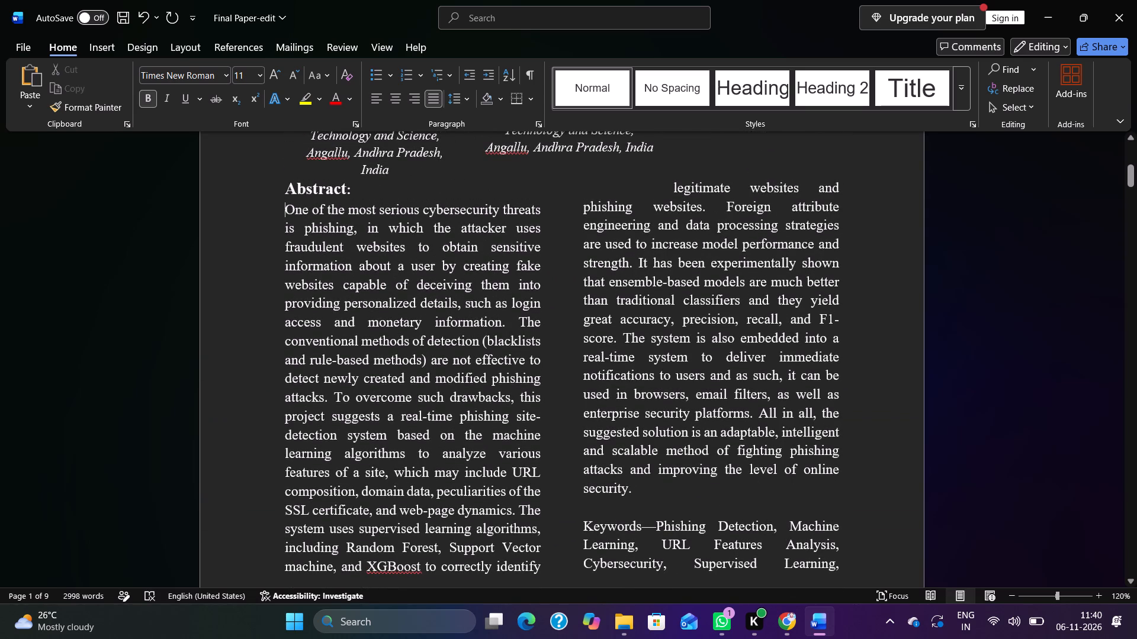
{"action": "key", "text": "BackSpace"}
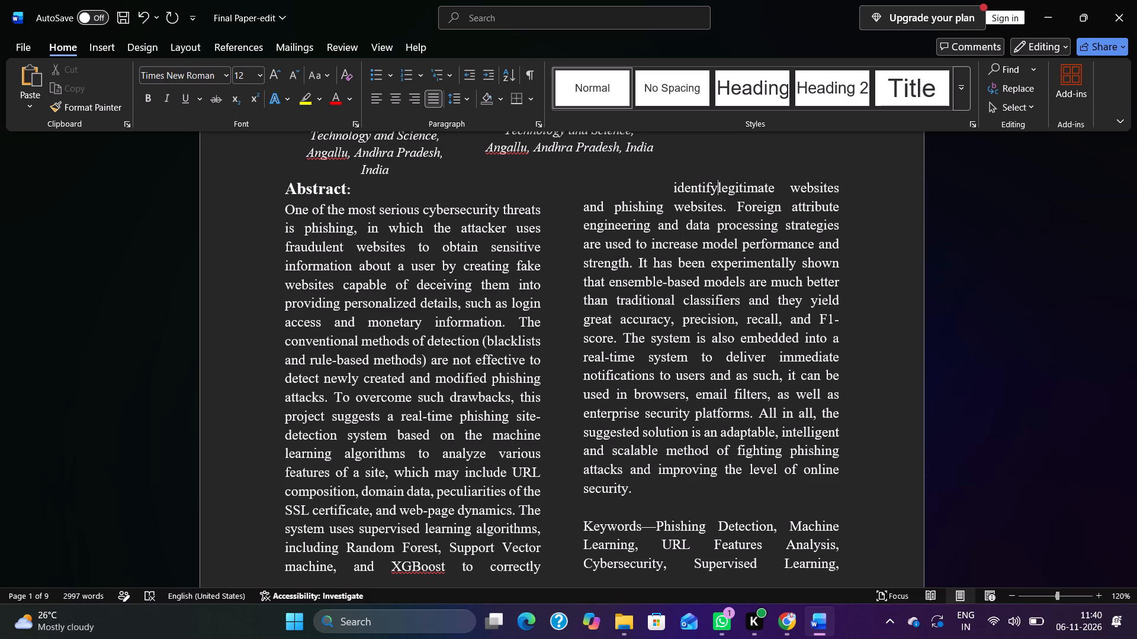
{"action": "key", "text": "space"}
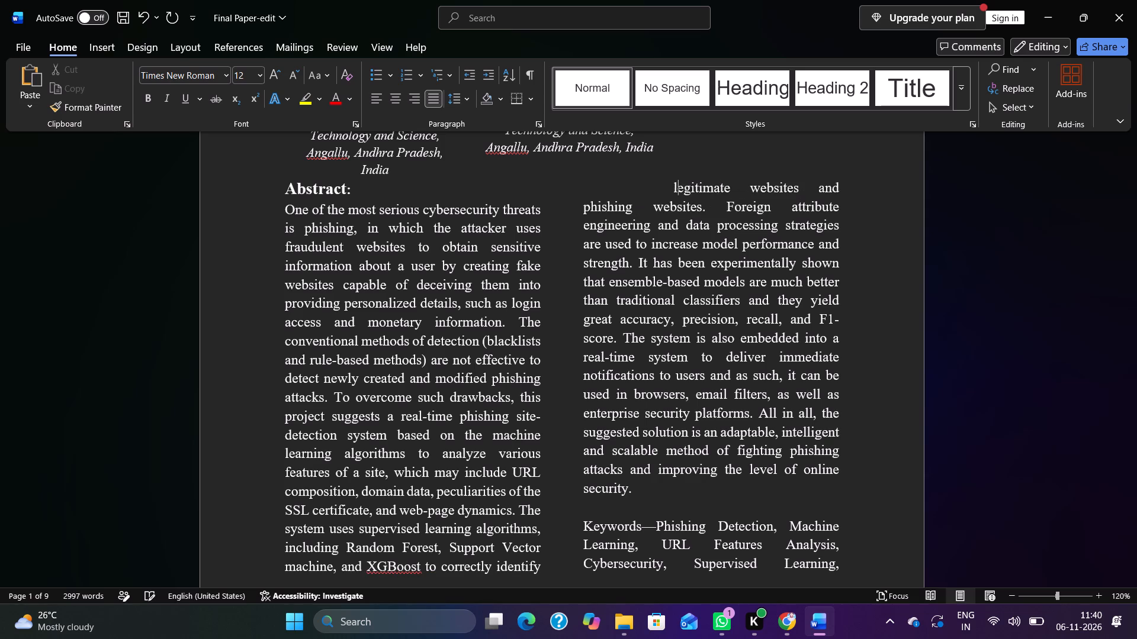
{"action": "key", "text": "Return"}
{"action": "key", "text": "Return"}
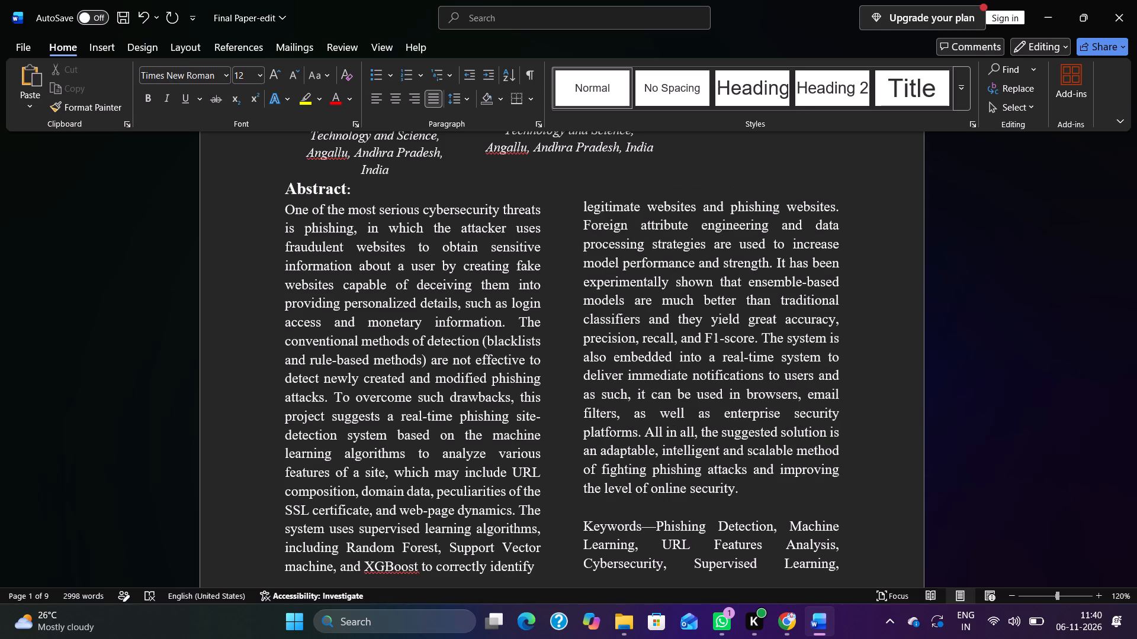
{"action": "key", "text": "Return"}
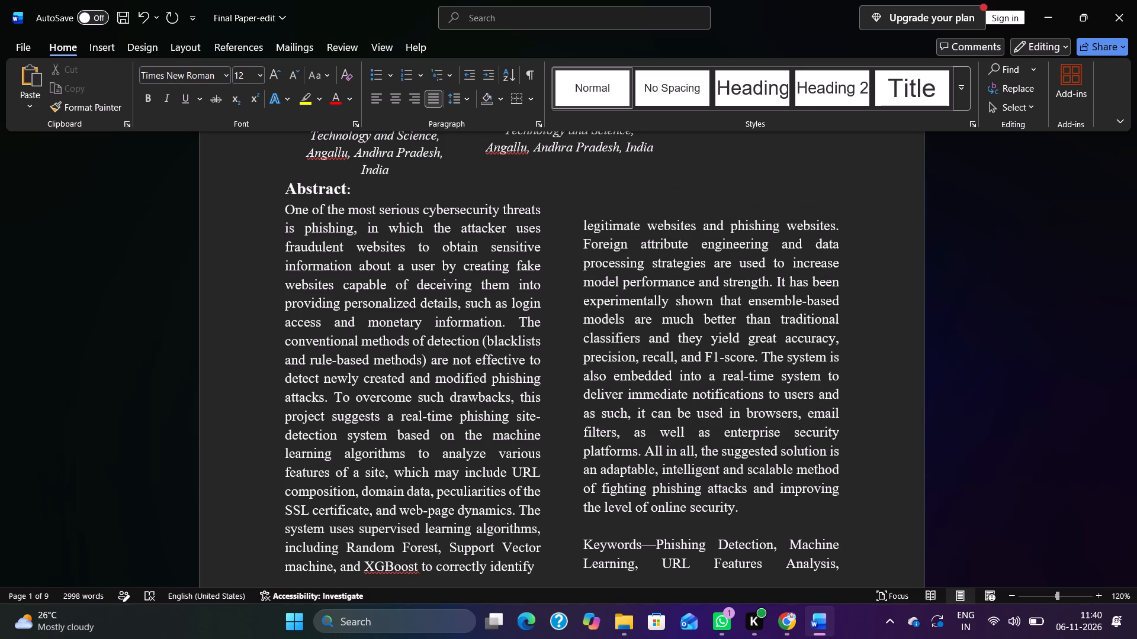
{"action": "key", "text": "BackSpace"}
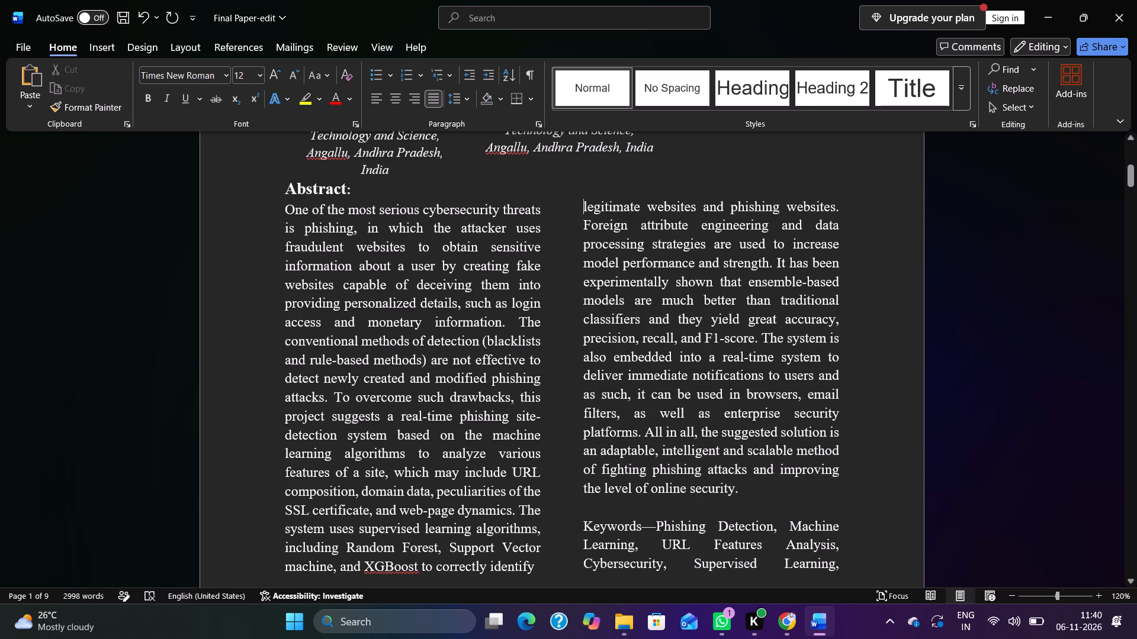
{"action": "left_click", "coordinate": [548, 218]}
Replace the automatic numeral before the "LITERATURE REVIEW" heading with a manual "II.".
{"action": "scroll", "coordinate": [602, 348], "scroll_direction": "down", "scroll_amount": 2}
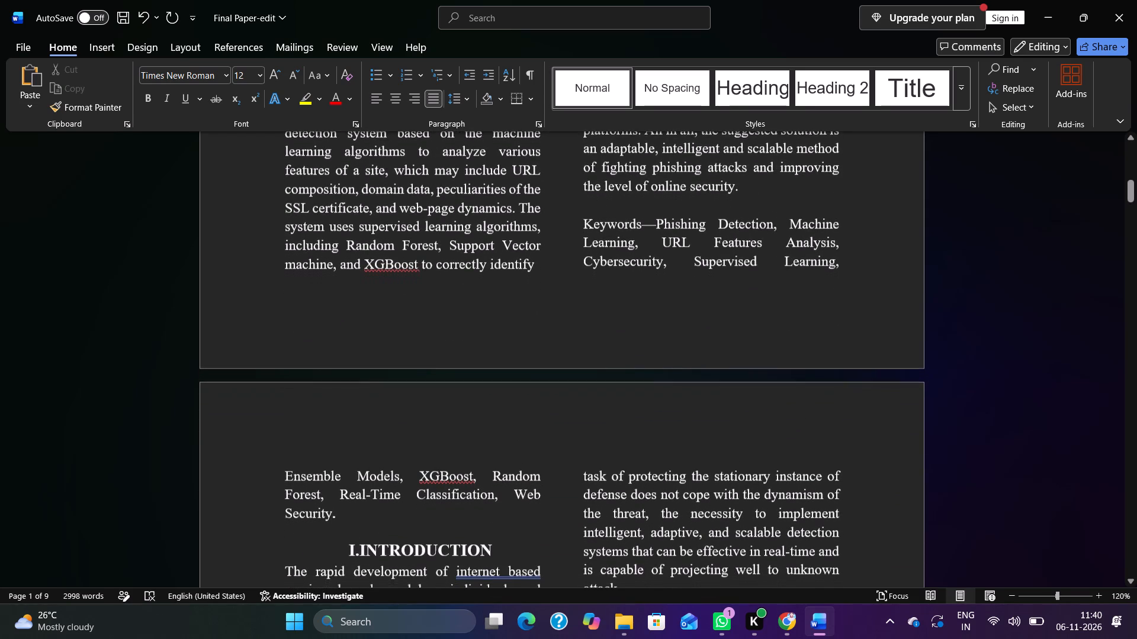
{"action": "scroll", "coordinate": [602, 348], "scroll_direction": "down", "scroll_amount": 1}
{"action": "scroll", "coordinate": [546, 419], "scroll_direction": "down", "scroll_amount": 1}
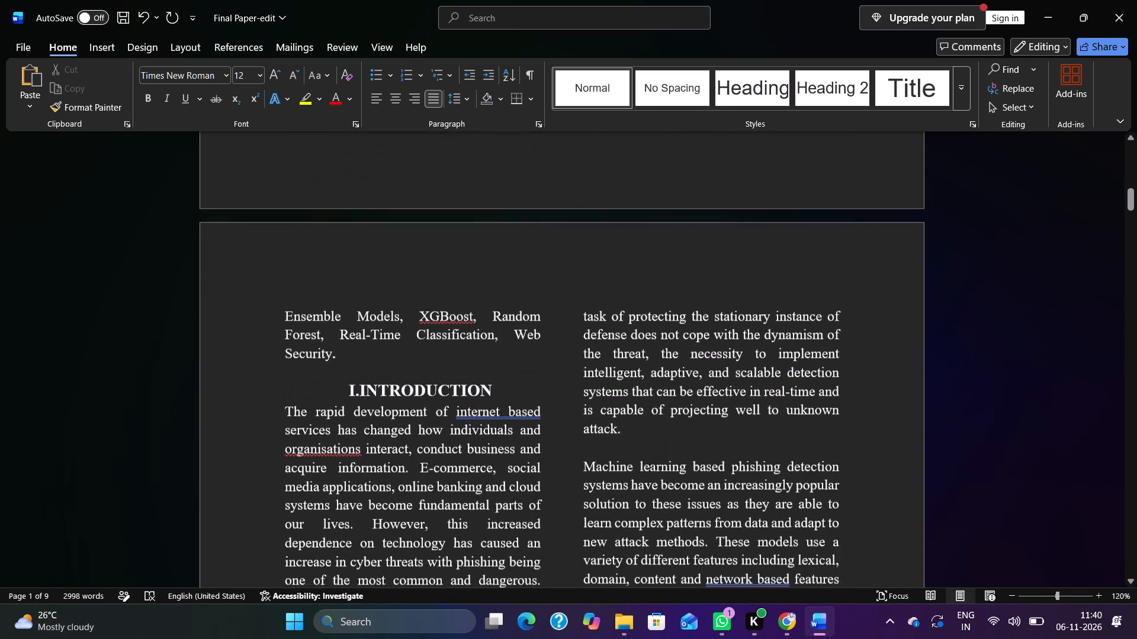
{"action": "scroll", "coordinate": [546, 419], "scroll_direction": "down", "scroll_amount": 4}
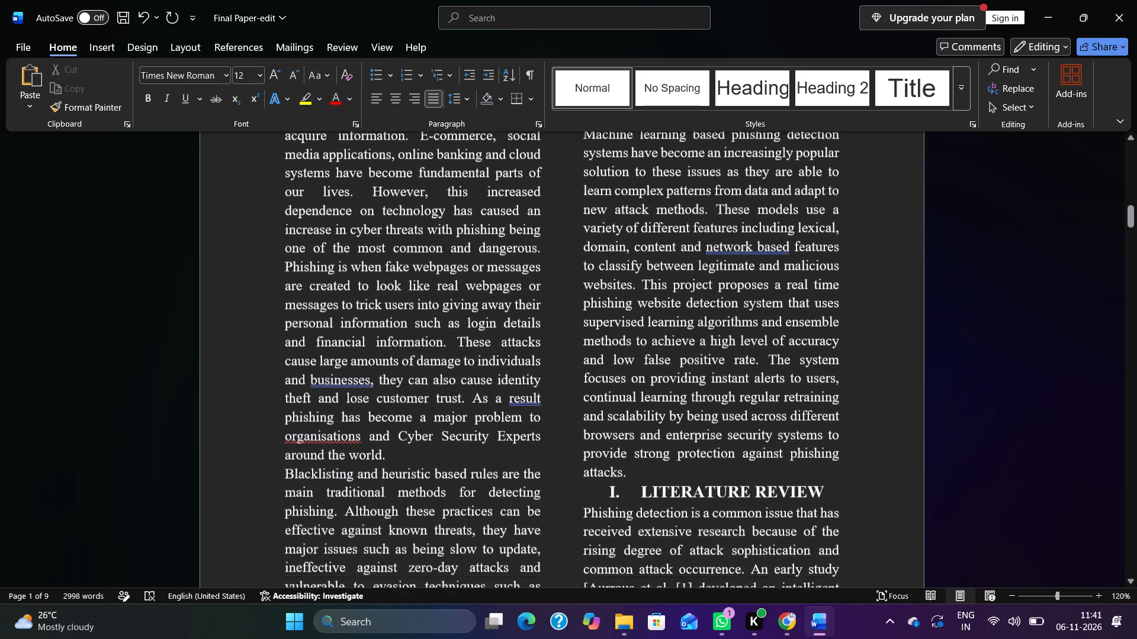
{"action": "scroll", "coordinate": [546, 419], "scroll_direction": "down", "scroll_amount": 1}
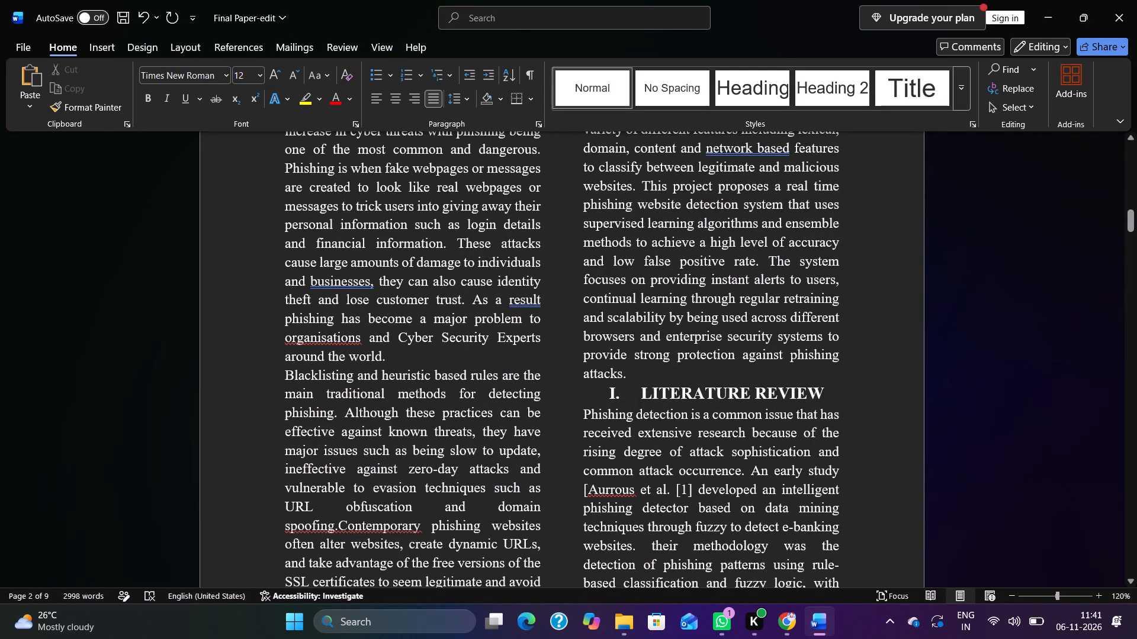
{"action": "left_click", "coordinate": [638, 395]}
{"action": "key", "text": "BackSpace"}
{"action": "type", "text": "II"}
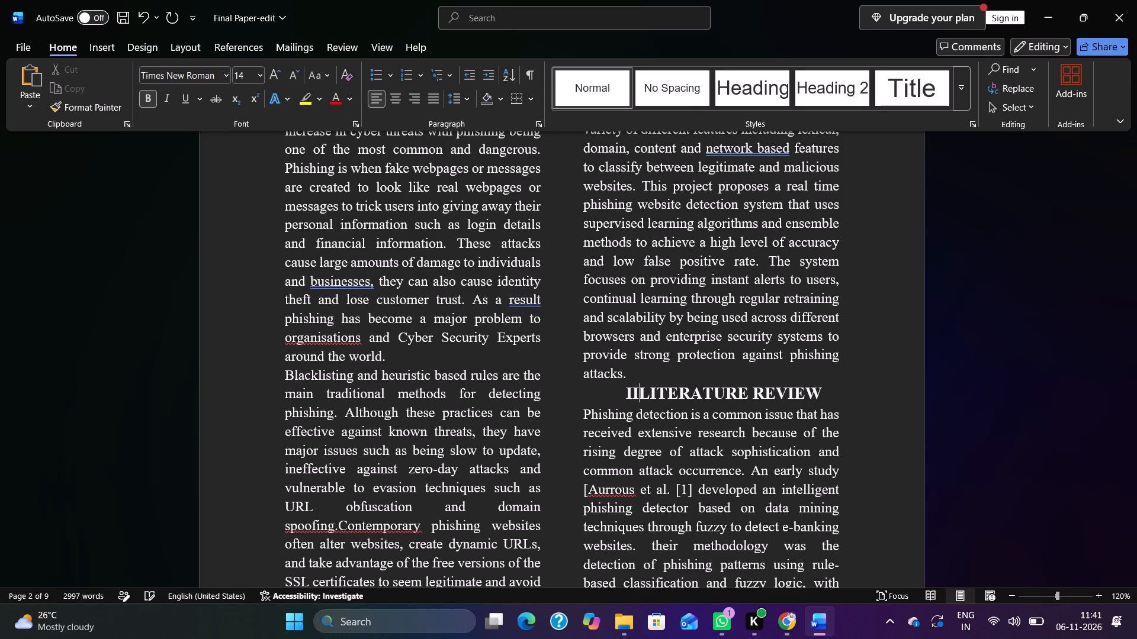
{"action": "key", "text": "period"}
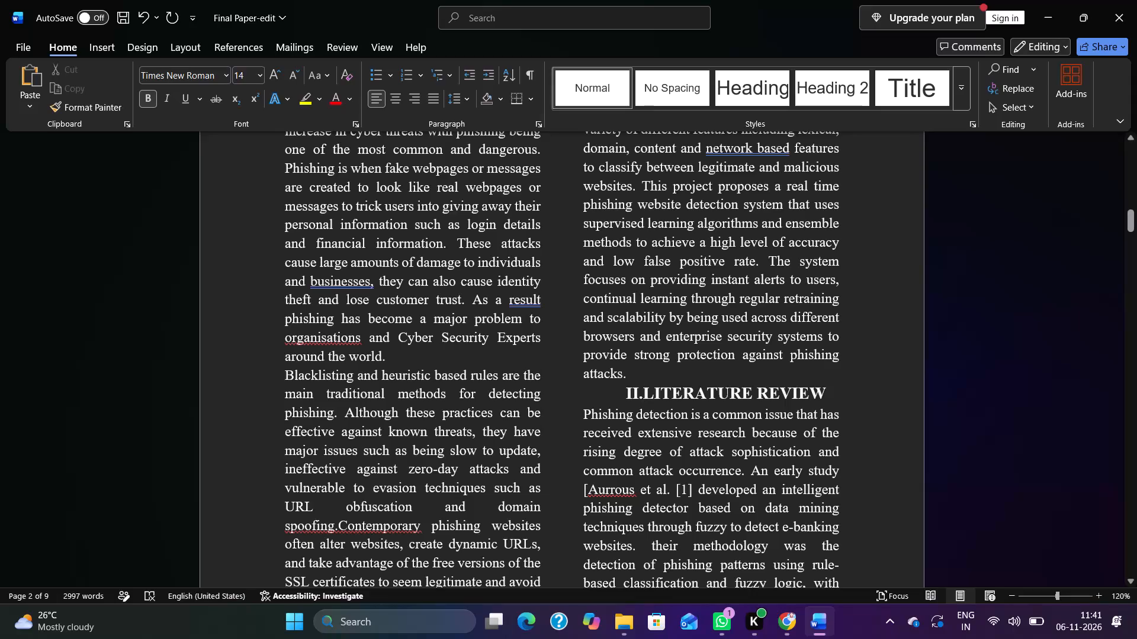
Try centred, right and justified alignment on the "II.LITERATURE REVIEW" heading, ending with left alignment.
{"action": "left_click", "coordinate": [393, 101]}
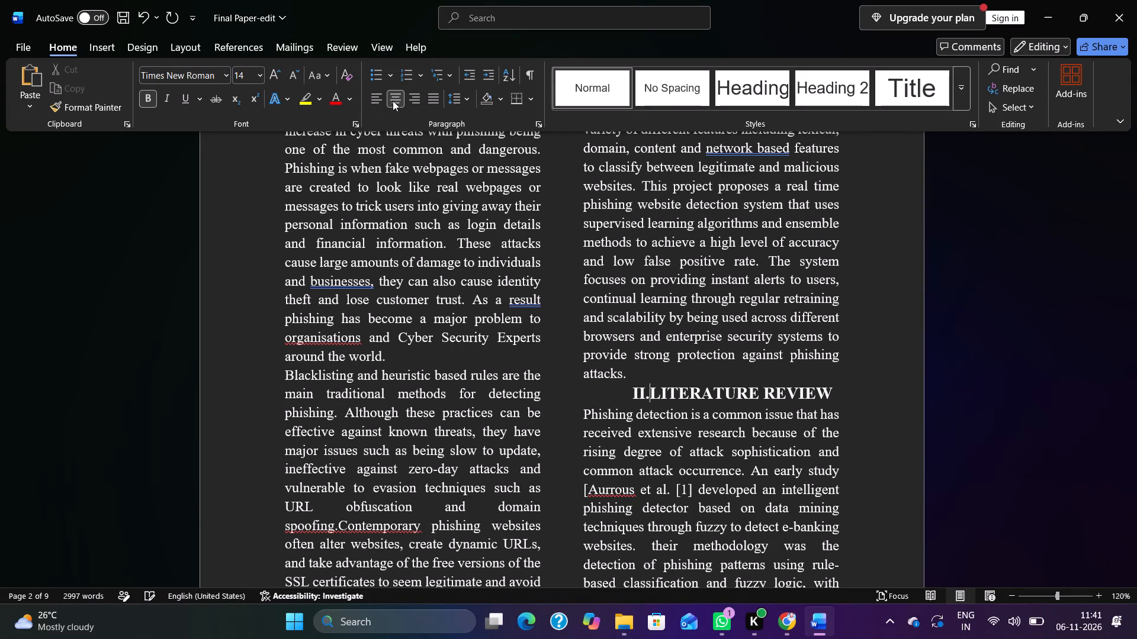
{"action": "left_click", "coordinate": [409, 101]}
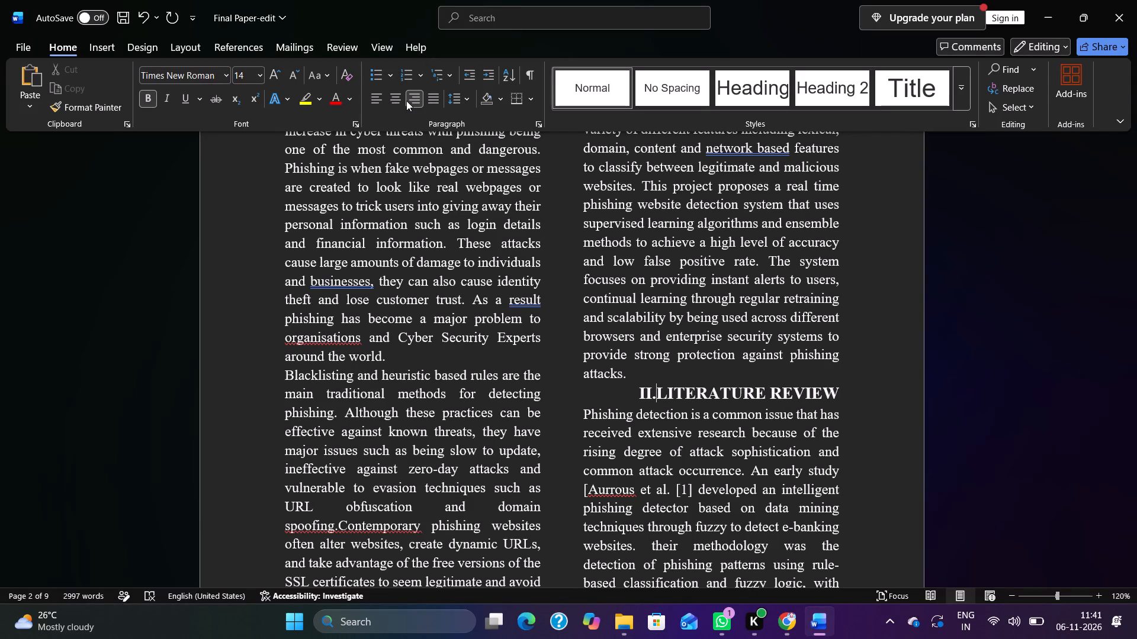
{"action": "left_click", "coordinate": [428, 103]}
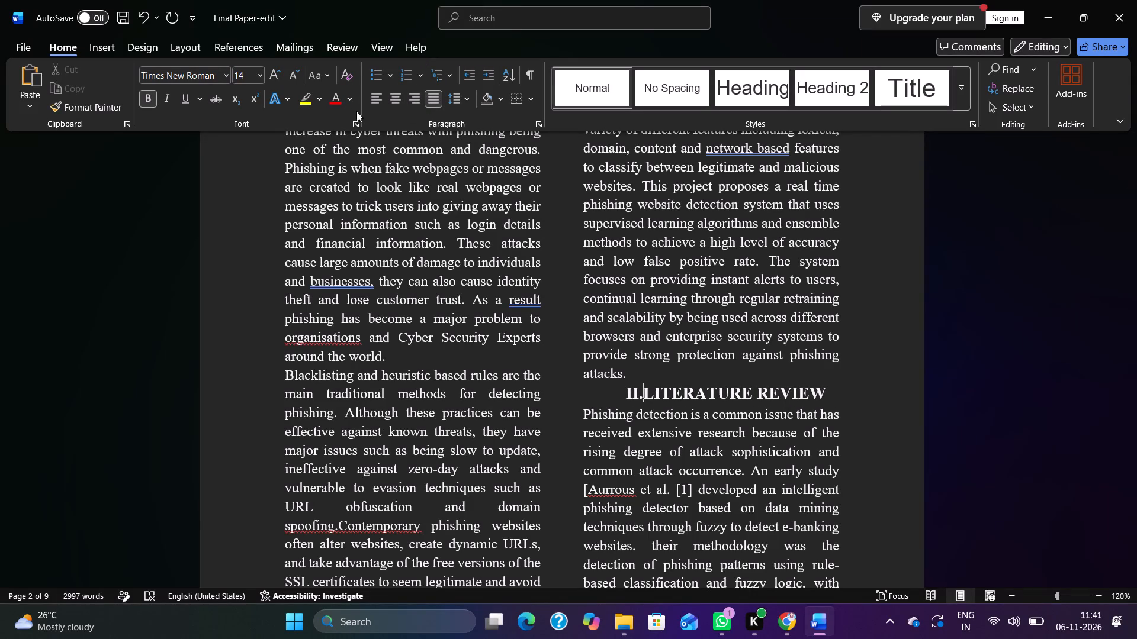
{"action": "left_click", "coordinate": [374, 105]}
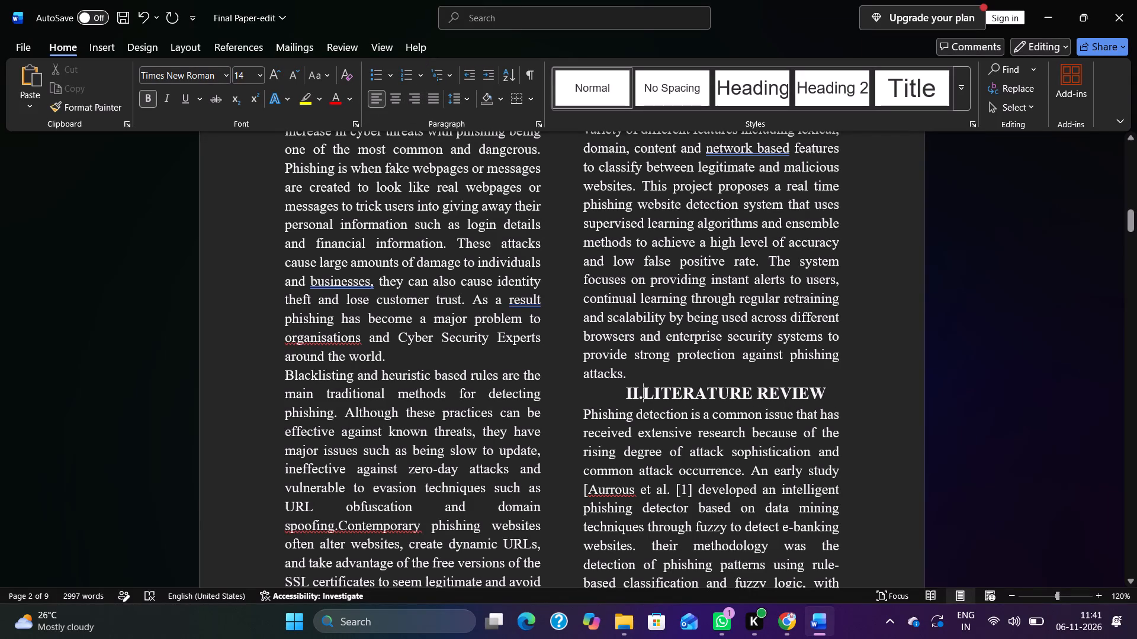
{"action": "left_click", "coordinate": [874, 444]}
Set the "Module 5: Trainee/Trainer Model." subheading to 13 pt.
{"action": "scroll", "coordinate": [699, 408], "scroll_direction": "down", "scroll_amount": 1}
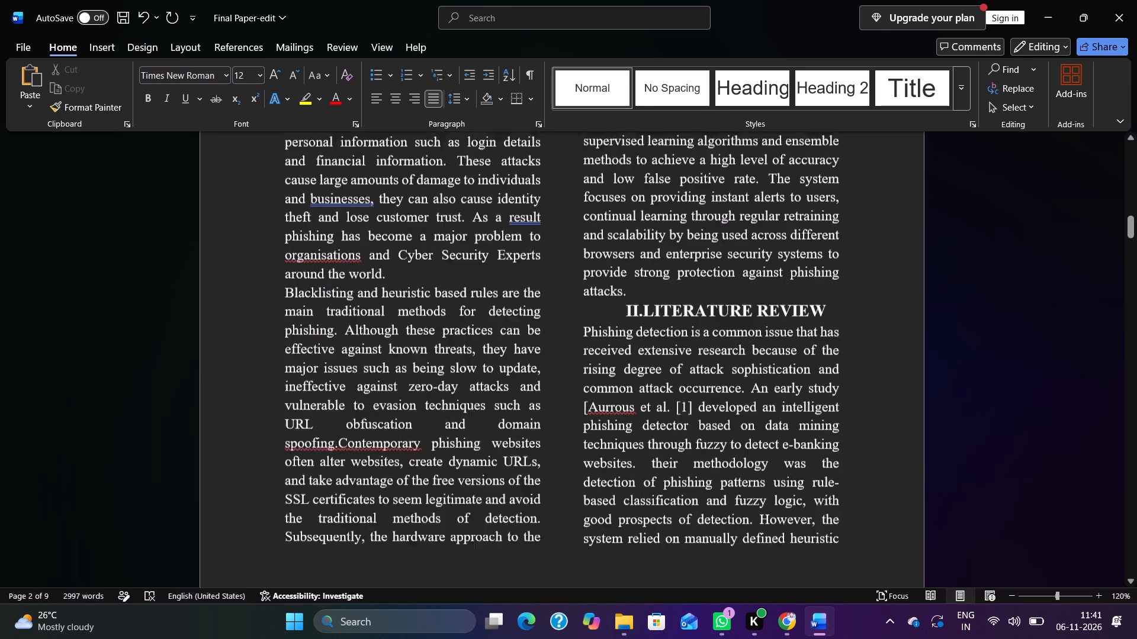
{"action": "scroll", "coordinate": [699, 408], "scroll_direction": "down", "scroll_amount": 4}
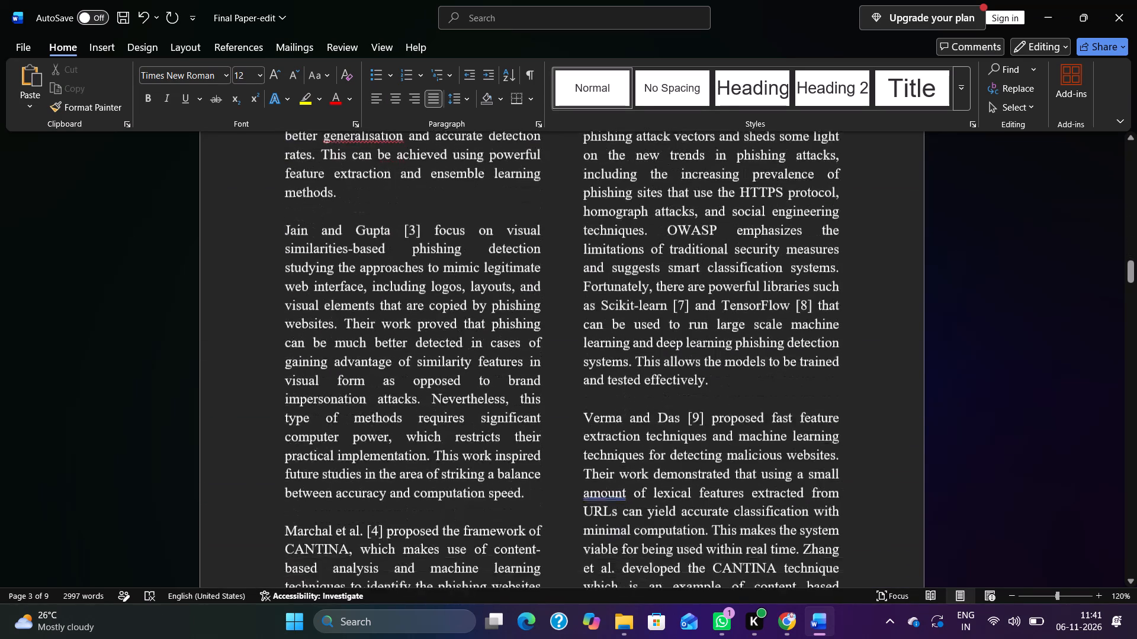
{"action": "scroll", "coordinate": [699, 408], "scroll_direction": "down", "scroll_amount": 5}
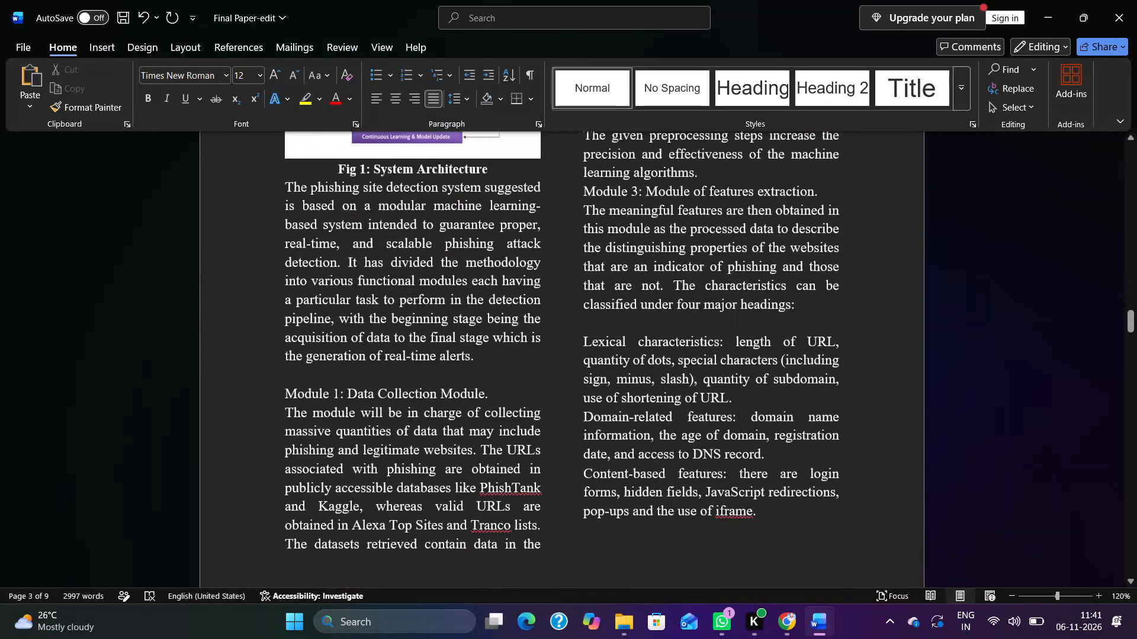
{"action": "scroll", "coordinate": [699, 408], "scroll_direction": "down", "scroll_amount": 3}
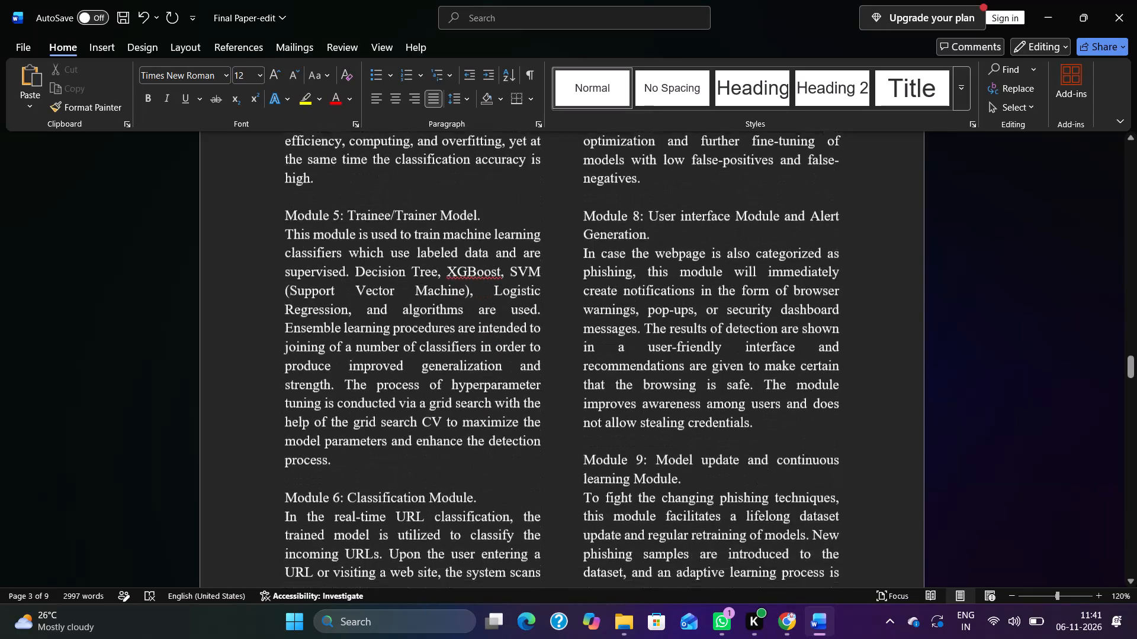
{"action": "scroll", "coordinate": [699, 408], "scroll_direction": "down", "scroll_amount": 2}
{"action": "scroll", "coordinate": [699, 408], "scroll_direction": "up", "scroll_amount": 1}
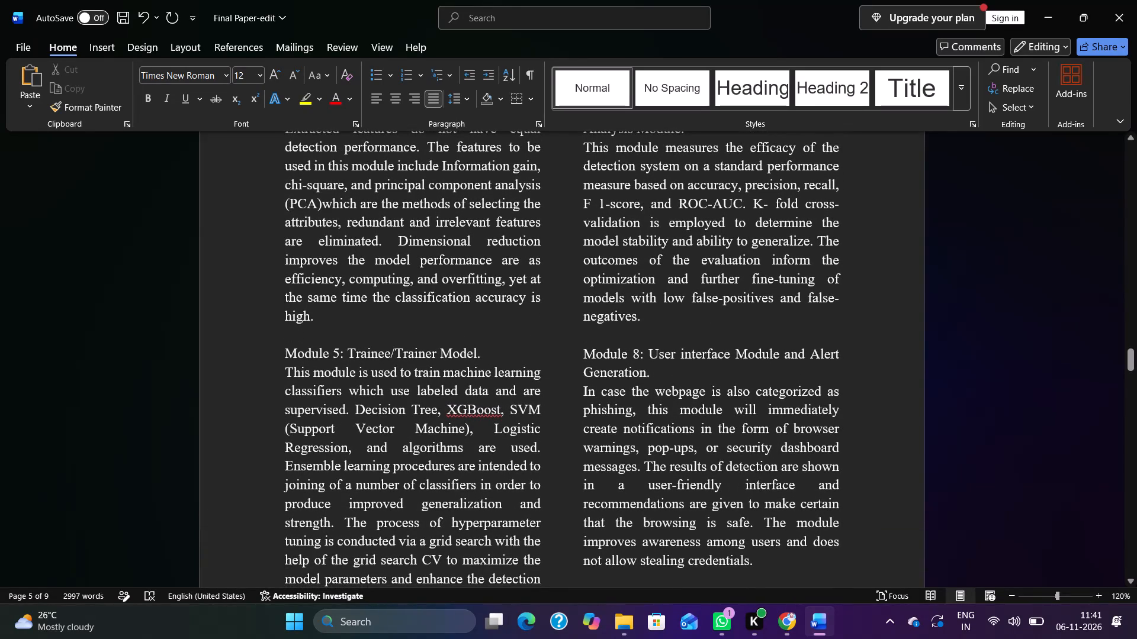
{"action": "left_click_drag", "start_coordinate": [487, 351], "coordinate": [289, 351]}
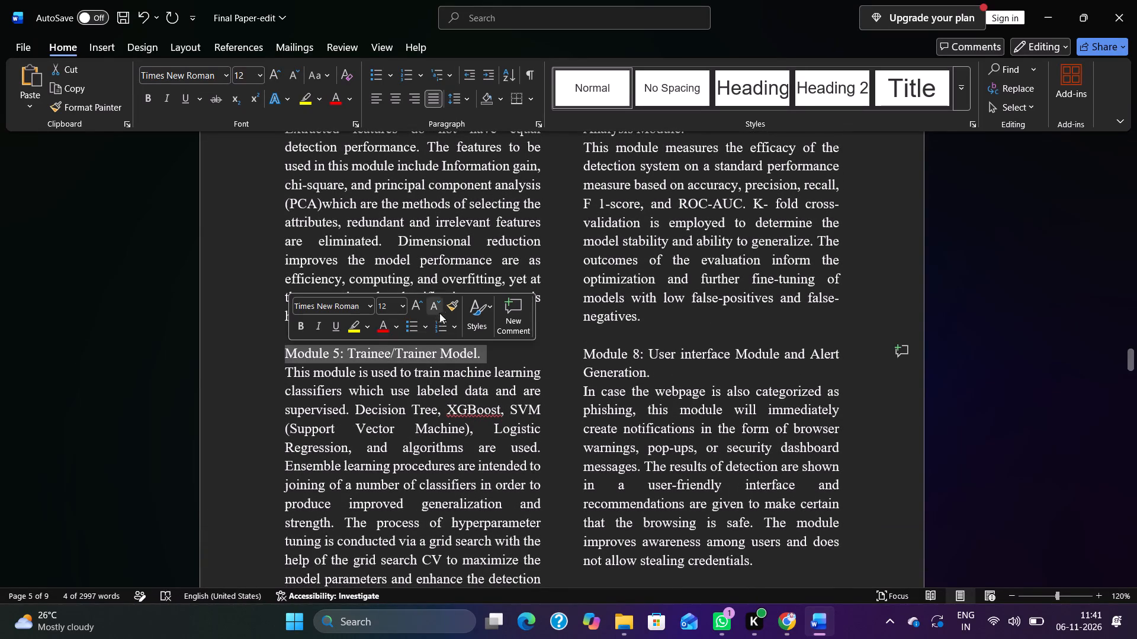
{"action": "left_click", "coordinate": [405, 307]}
{"action": "key", "text": "1"}
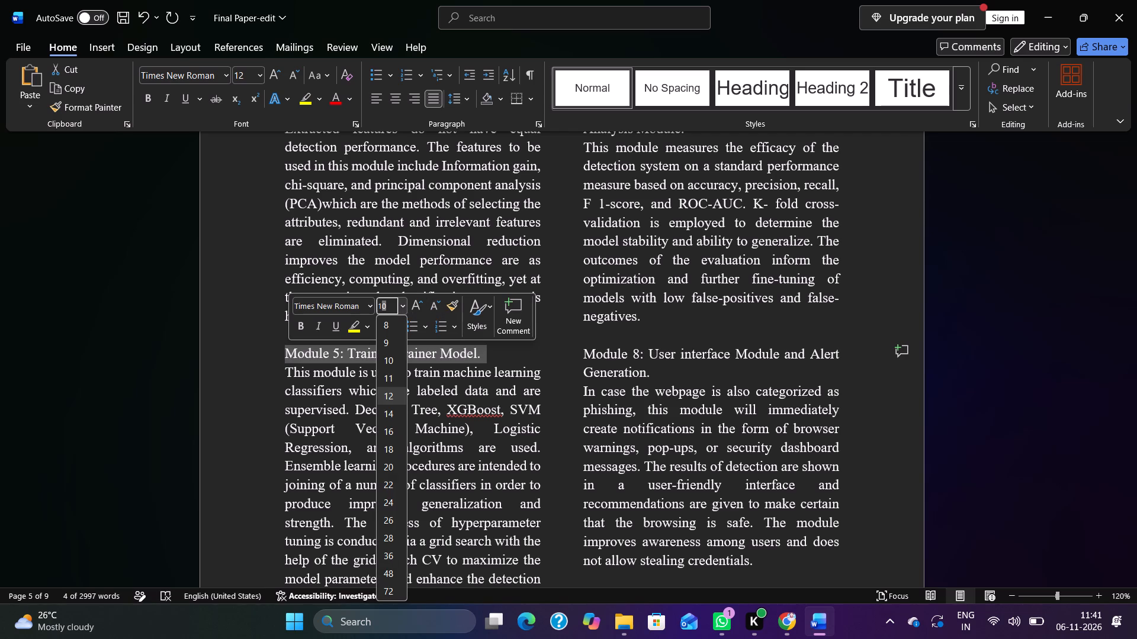
{"action": "key", "text": "3"}
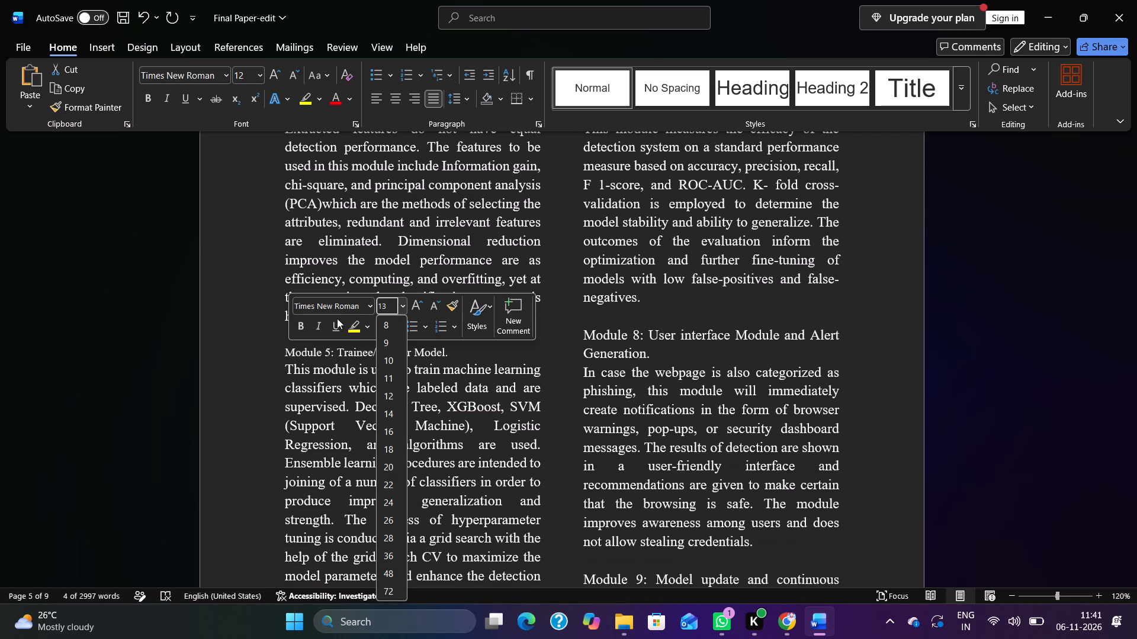
{"action": "left_click", "coordinate": [252, 338]}
{"action": "left_click", "coordinate": [252, 338]}
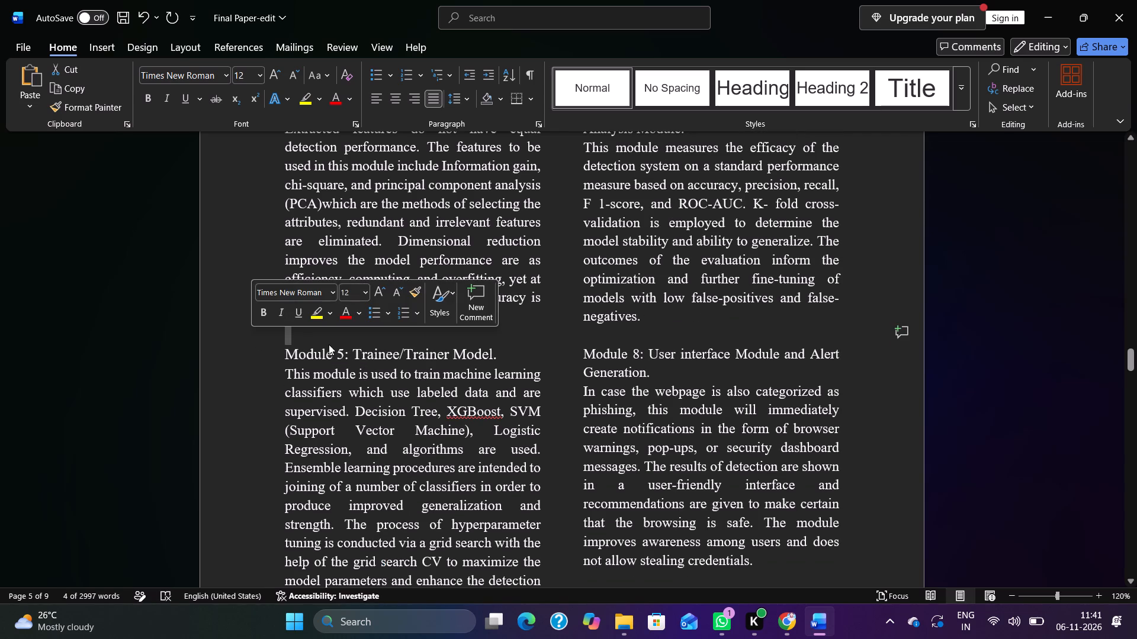
{"action": "left_click", "coordinate": [373, 444]}
{"action": "scroll", "coordinate": [373, 444], "scroll_direction": "up", "scroll_amount": 2}
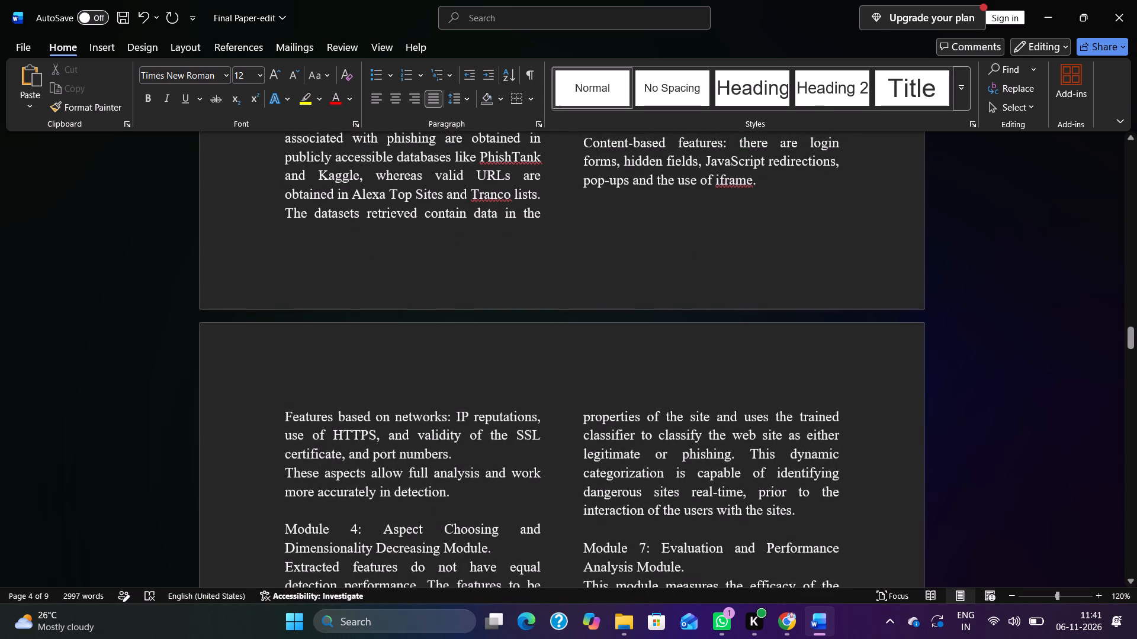
Set the "Module 4: Aspect Choosing and Dimensionality Decreasing Module." subheading to 13 pt.
{"action": "scroll", "coordinate": [373, 444], "scroll_direction": "down", "scroll_amount": 1}
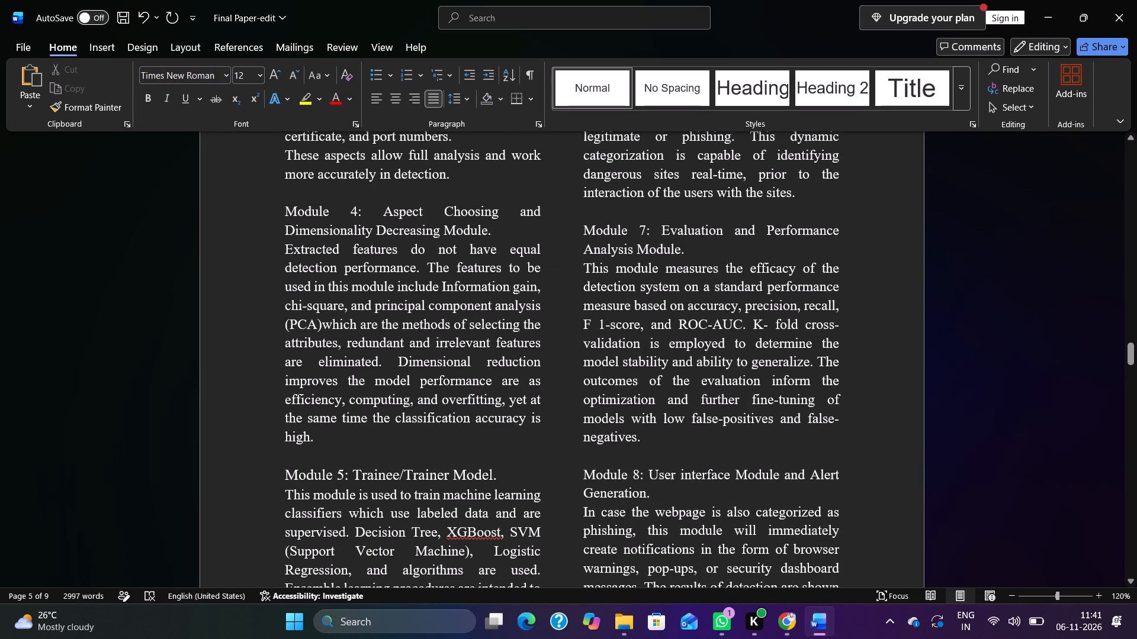
{"action": "left_click_drag", "start_coordinate": [494, 234], "coordinate": [293, 208]}
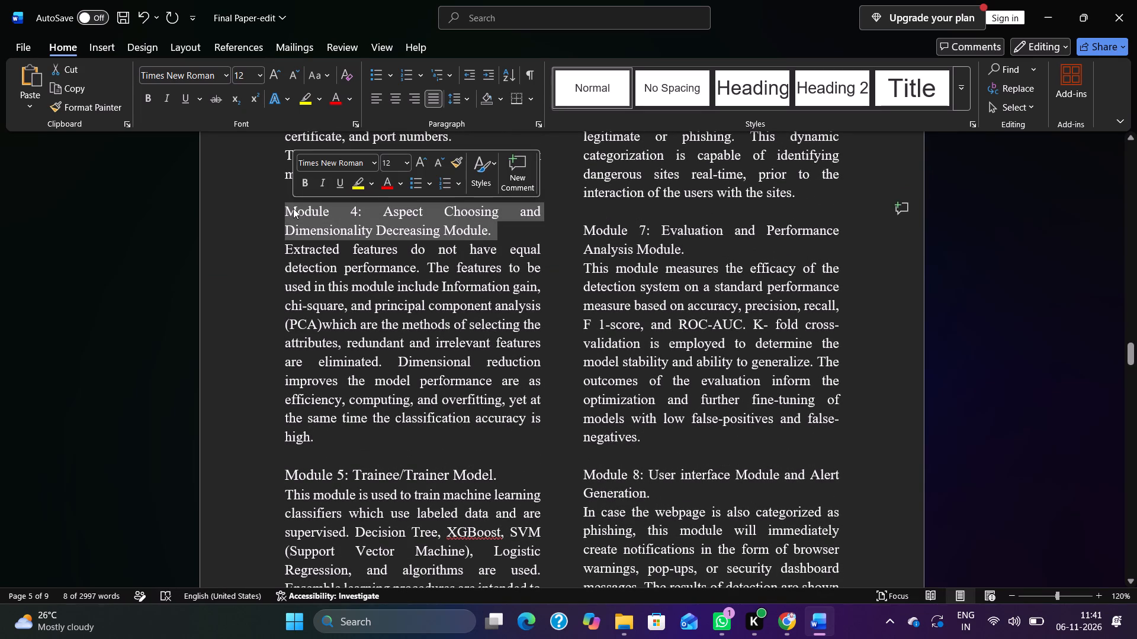
{"action": "left_click", "coordinate": [407, 163]}
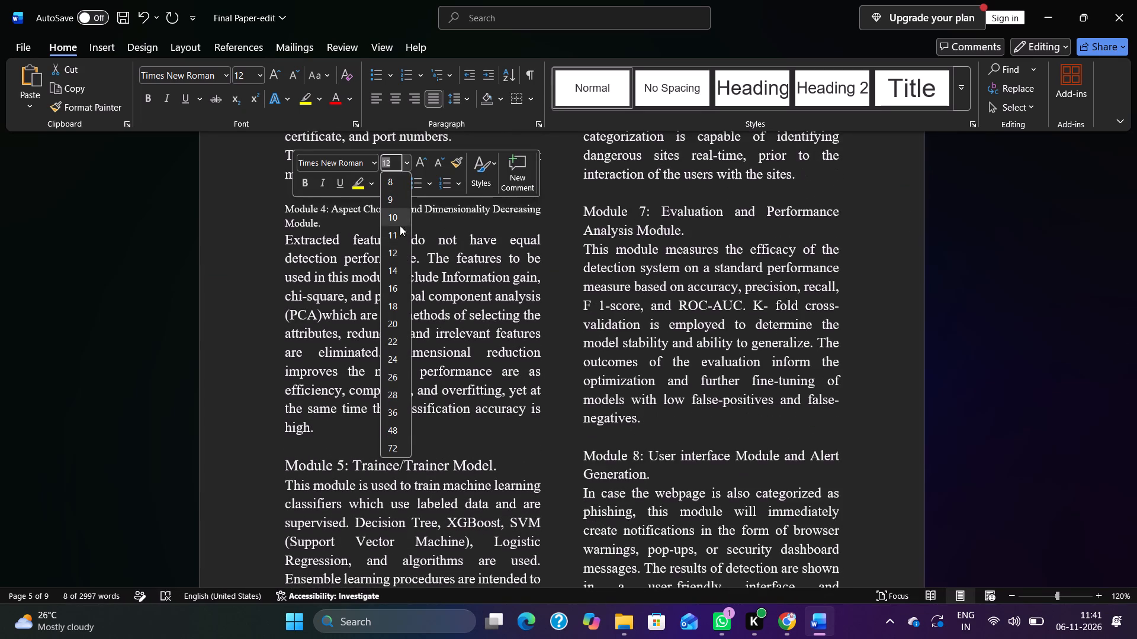
{"action": "type", "text": "13"}
{"action": "left_click", "coordinate": [268, 267]}
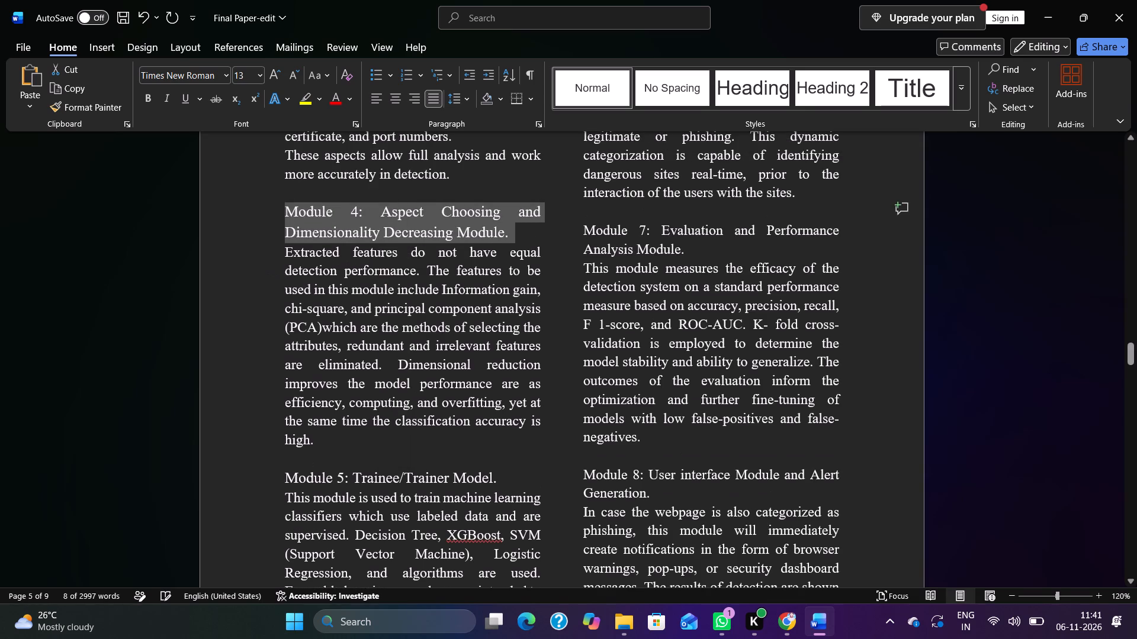
Set the "Module 1: Data Collection Module." subheading to 13 pt.
{"action": "scroll", "coordinate": [268, 267], "scroll_direction": "up", "scroll_amount": 1}
{"action": "left_click", "coordinate": [291, 263]}
{"action": "scroll", "coordinate": [291, 263], "scroll_direction": "up", "scroll_amount": 1}
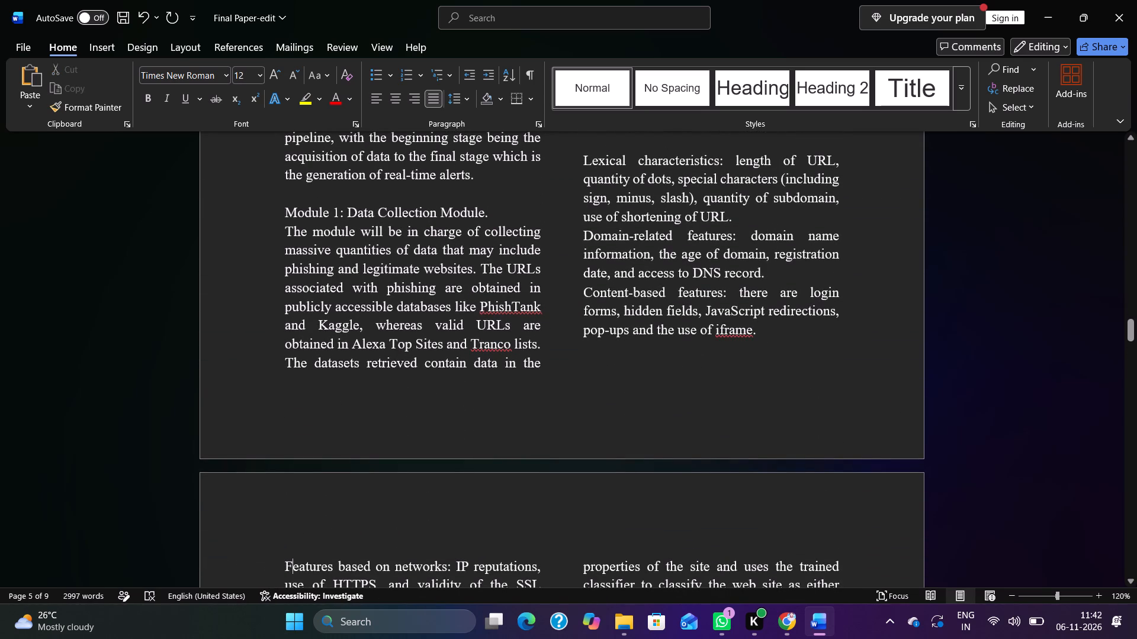
{"action": "left_click_drag", "start_coordinate": [284, 211], "coordinate": [486, 205]}
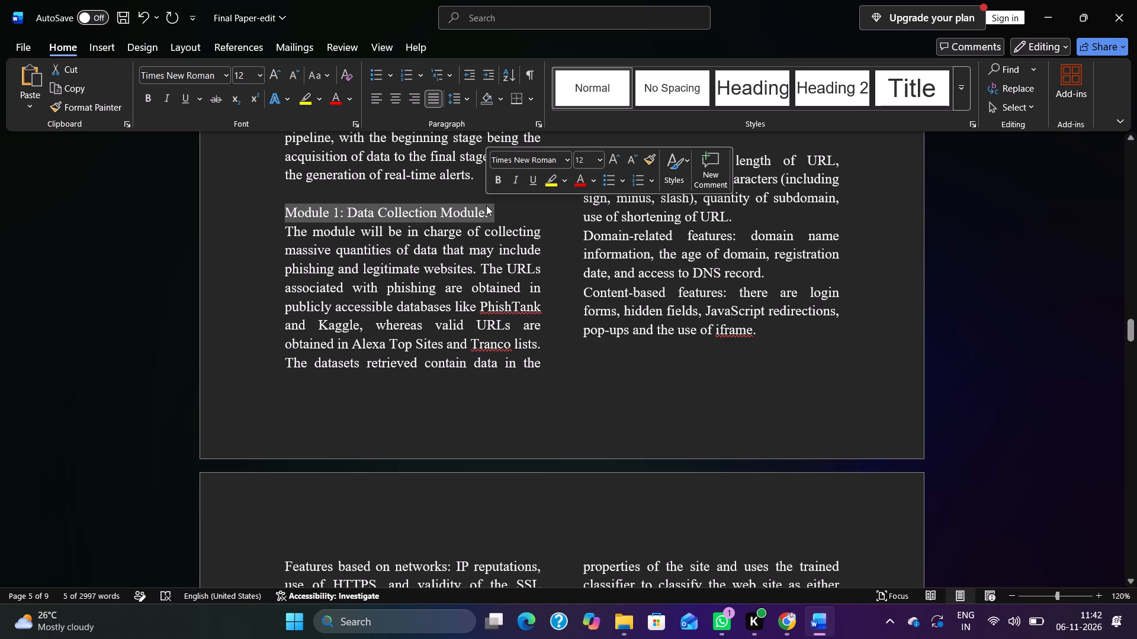
{"action": "left_click", "coordinate": [586, 158]}
{"action": "key", "text": "BackSpace"}
{"action": "type", "text": "13"}
{"action": "key", "text": "Return"}
{"action": "left_click", "coordinate": [571, 262]}
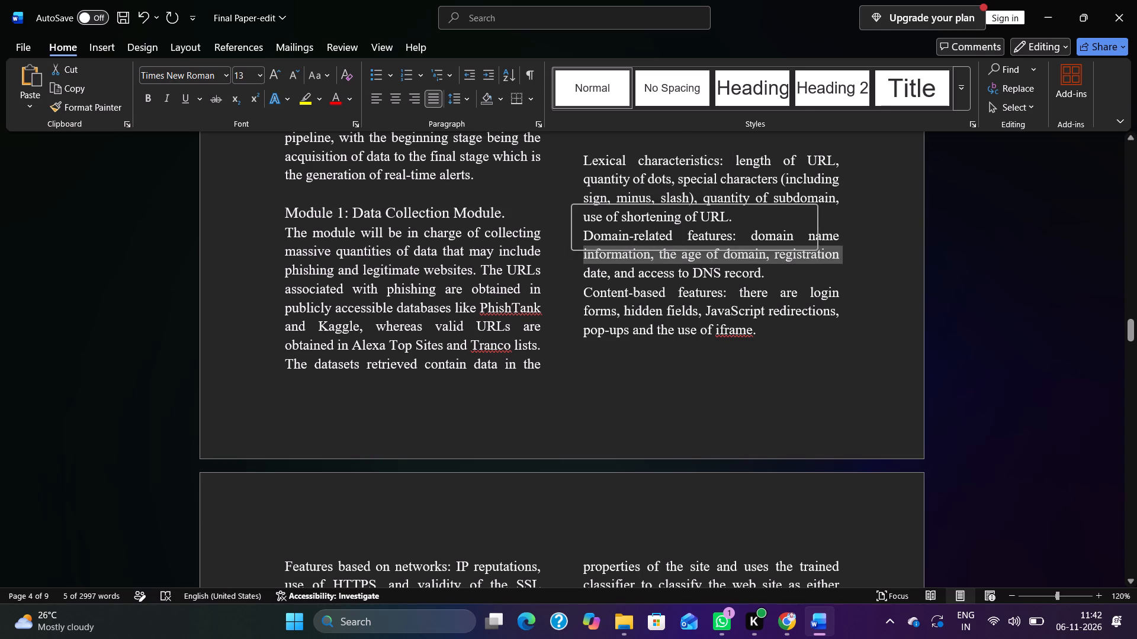
Set the "Module 2: Data Mining Module." subheading in the proposed methodology section to 13 pt.
{"action": "scroll", "coordinate": [571, 262], "scroll_direction": "up", "scroll_amount": 3}
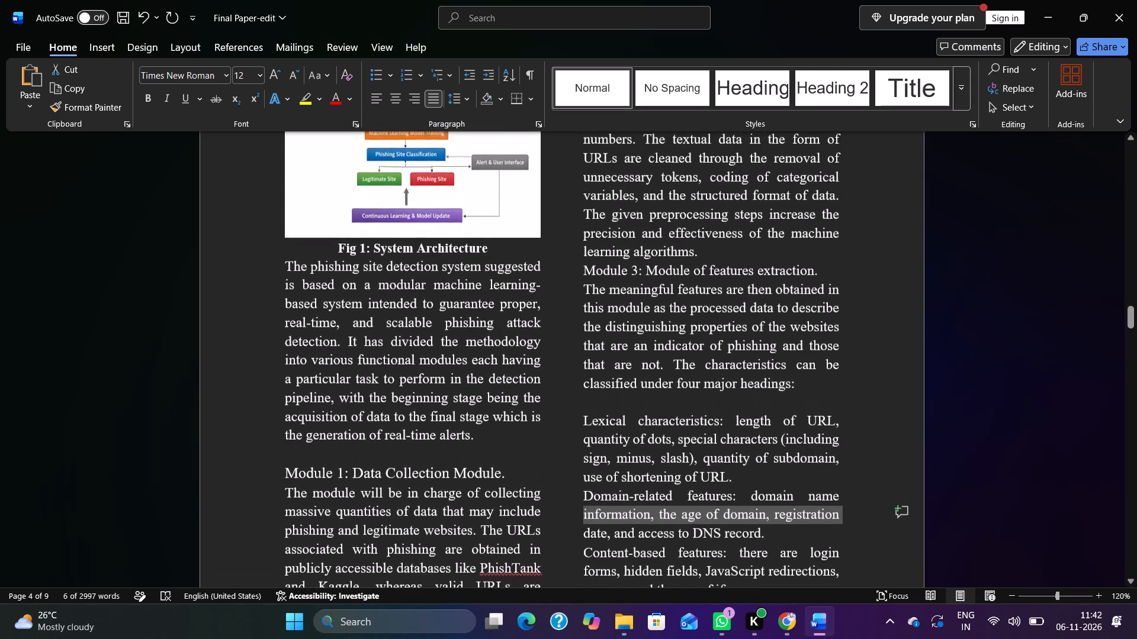
{"action": "scroll", "coordinate": [571, 262], "scroll_direction": "up", "scroll_amount": 2}
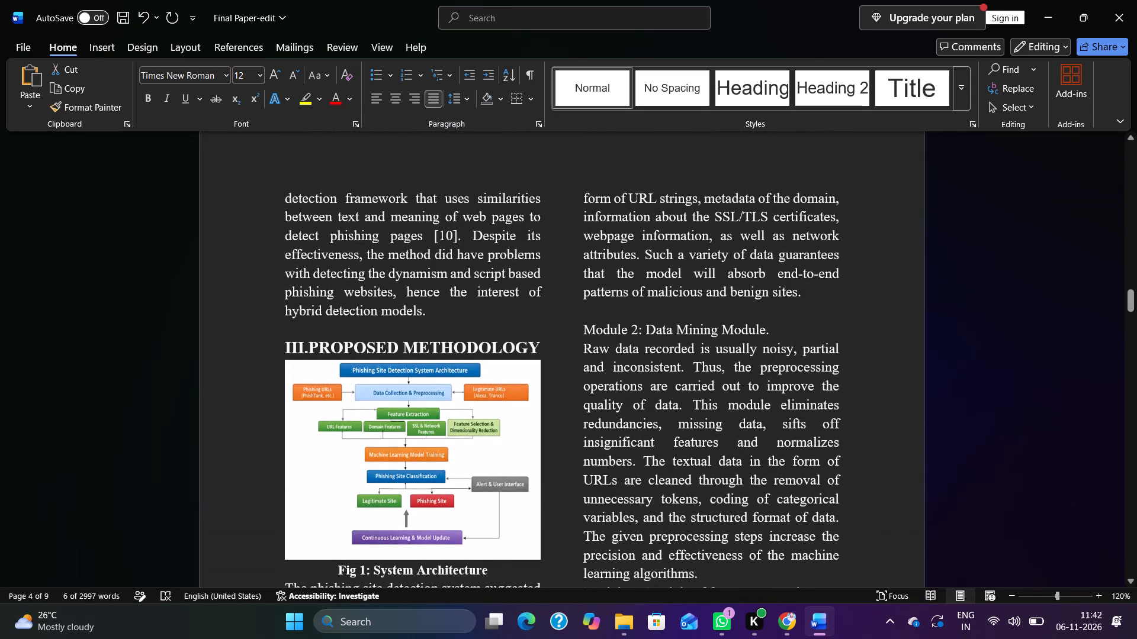
{"action": "left_click_drag", "start_coordinate": [777, 335], "coordinate": [596, 337]}
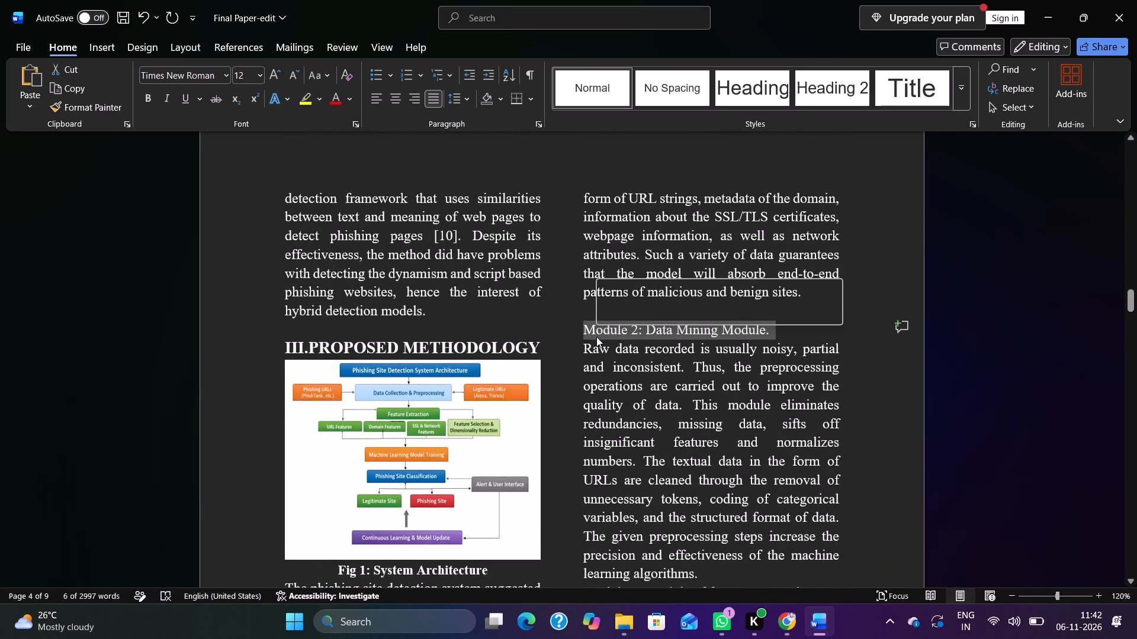
{"action": "left_click", "coordinate": [692, 286]}
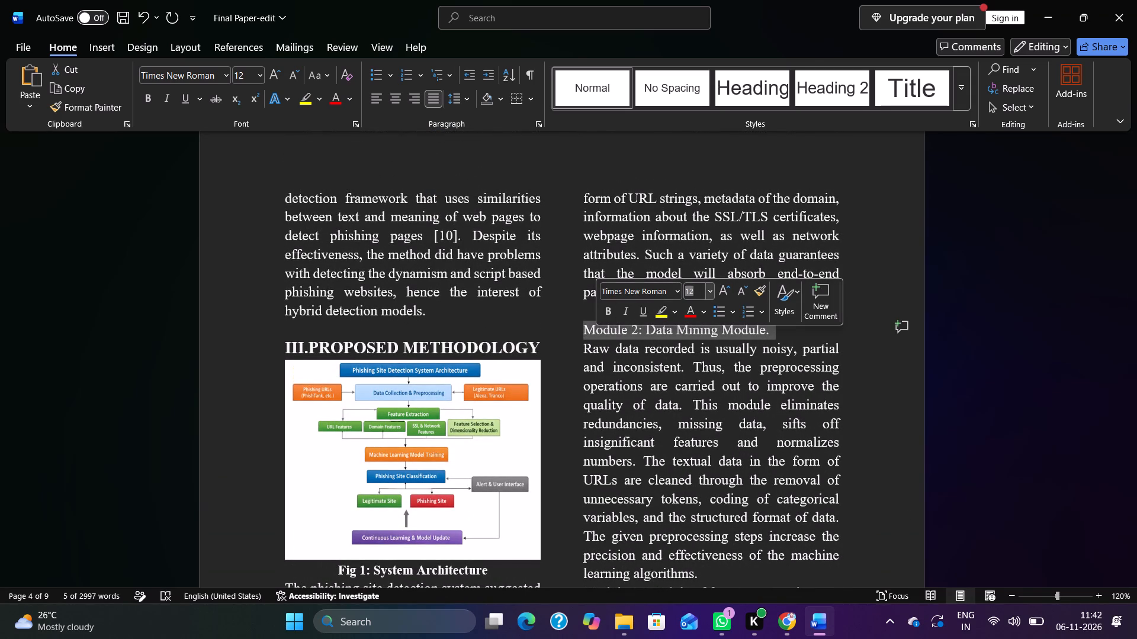
{"action": "key", "text": "BackSpace"}
{"action": "type", "text": "13"}
{"action": "key", "text": "Return"}
{"action": "left_click", "coordinate": [846, 353]}
Check the font sizes of the Module 4 and Module 5 subheadings.
{"action": "scroll", "coordinate": [846, 353], "scroll_direction": "down", "scroll_amount": 1}
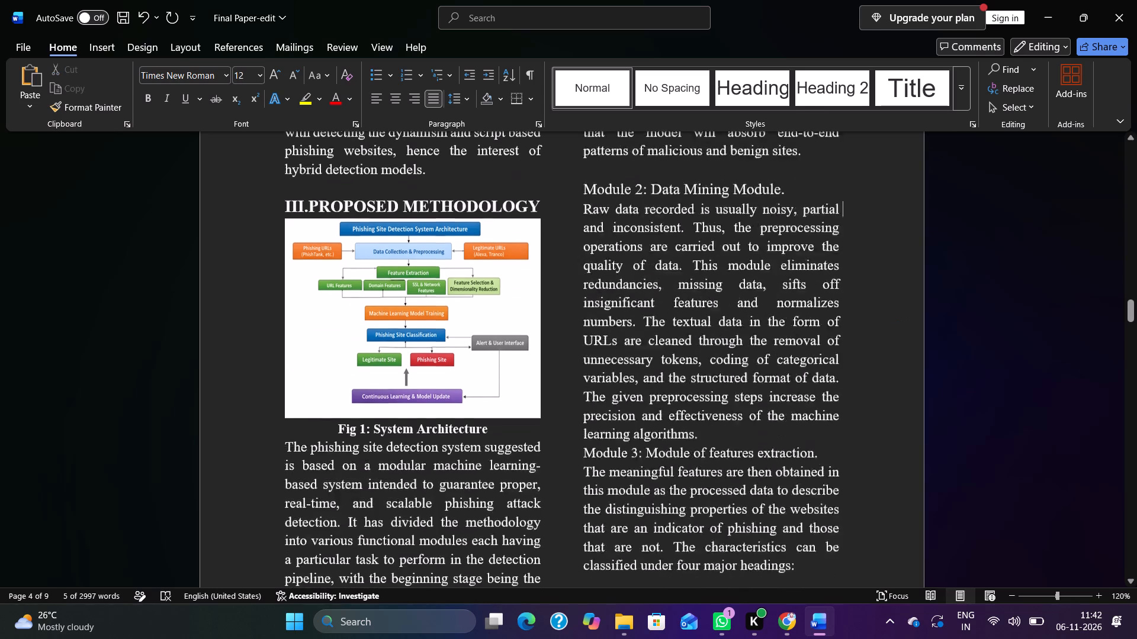
{"action": "scroll", "coordinate": [846, 353], "scroll_direction": "down", "scroll_amount": 4}
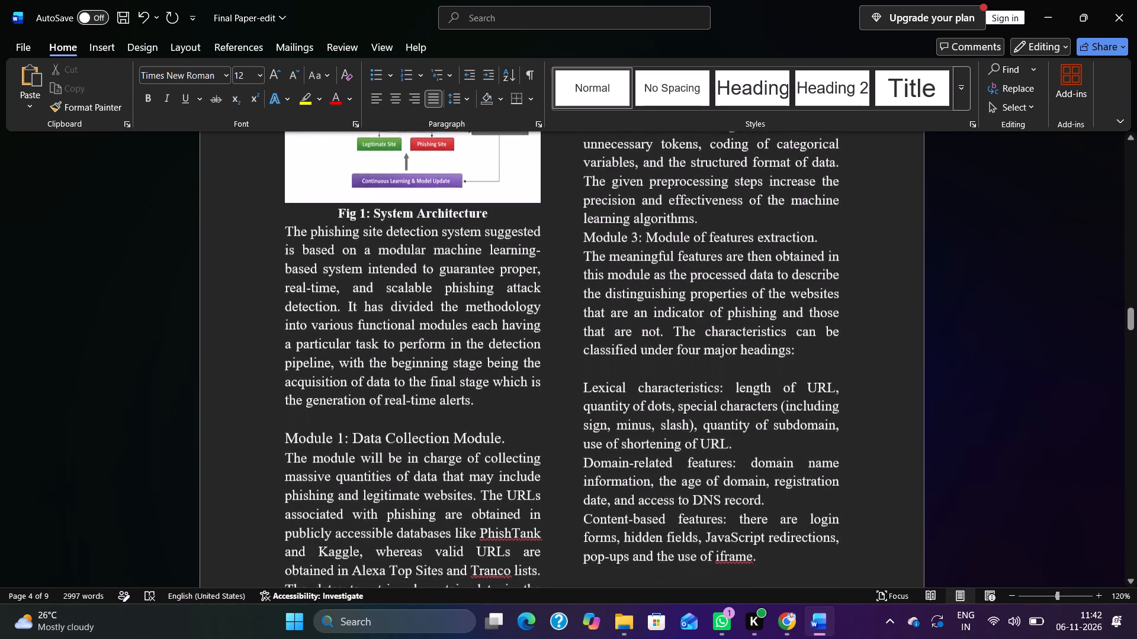
{"action": "scroll", "coordinate": [846, 353], "scroll_direction": "down", "scroll_amount": 3}
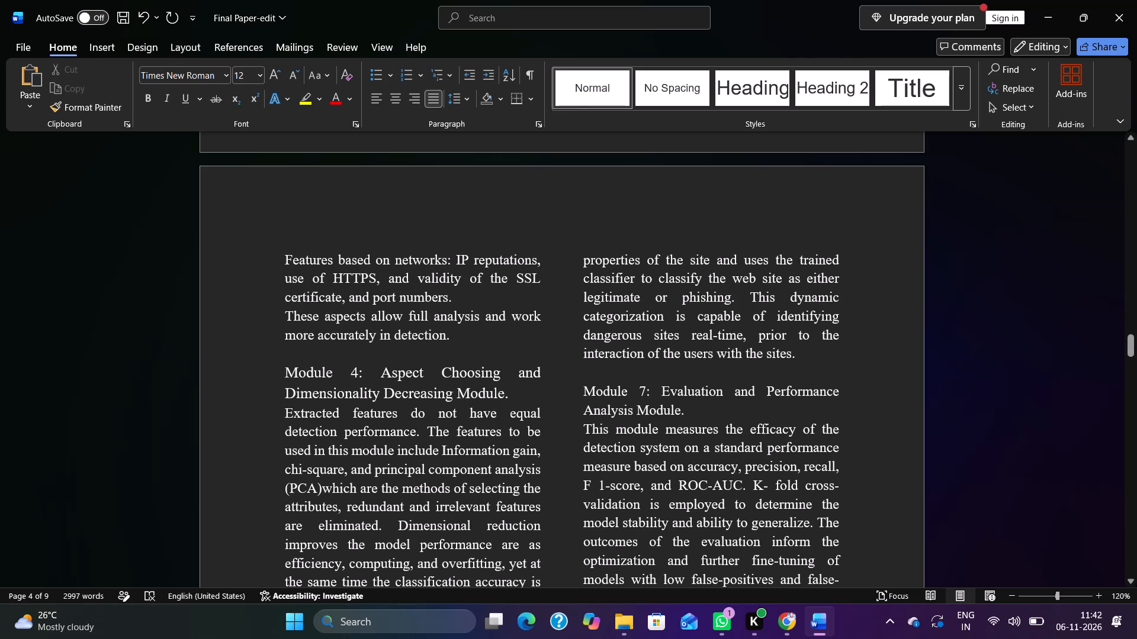
{"action": "scroll", "coordinate": [499, 383], "scroll_direction": "down", "scroll_amount": 2}
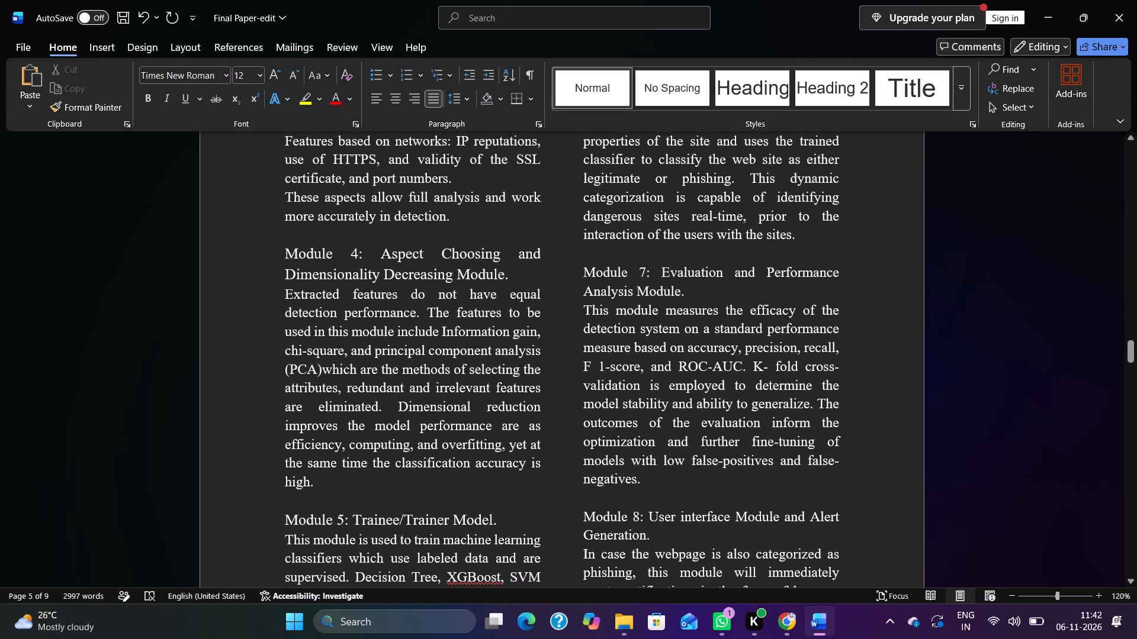
{"action": "left_click_drag", "start_coordinate": [513, 276], "coordinate": [294, 244]}
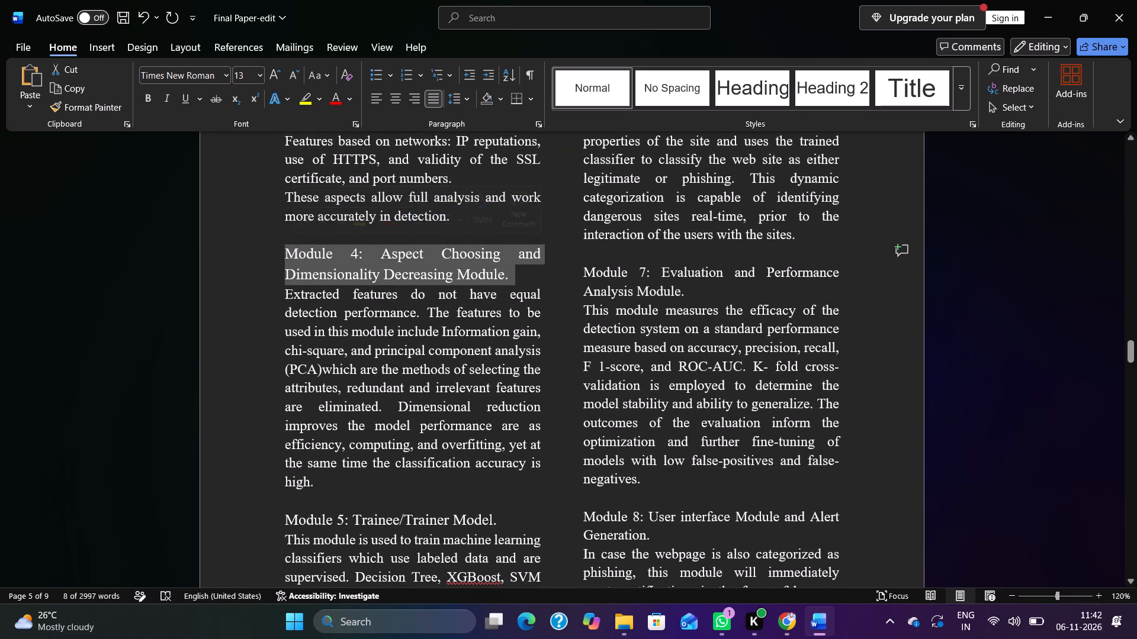
{"action": "left_click", "coordinate": [246, 288]}
{"action": "left_click", "coordinate": [435, 469]}
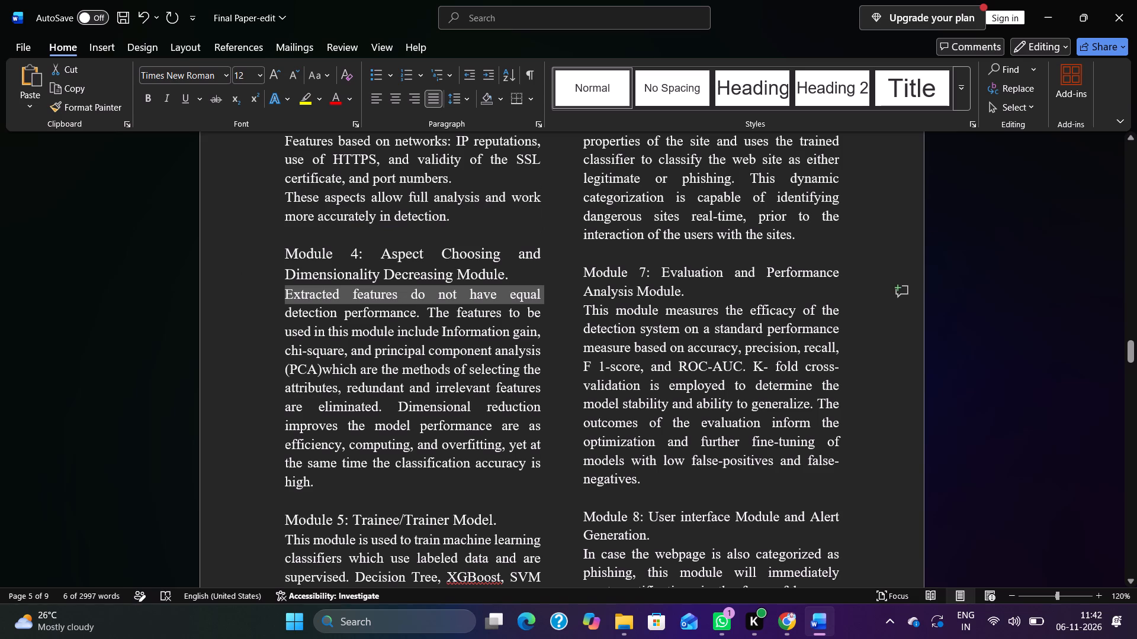
{"action": "left_click_drag", "start_coordinate": [508, 519], "coordinate": [323, 528]}
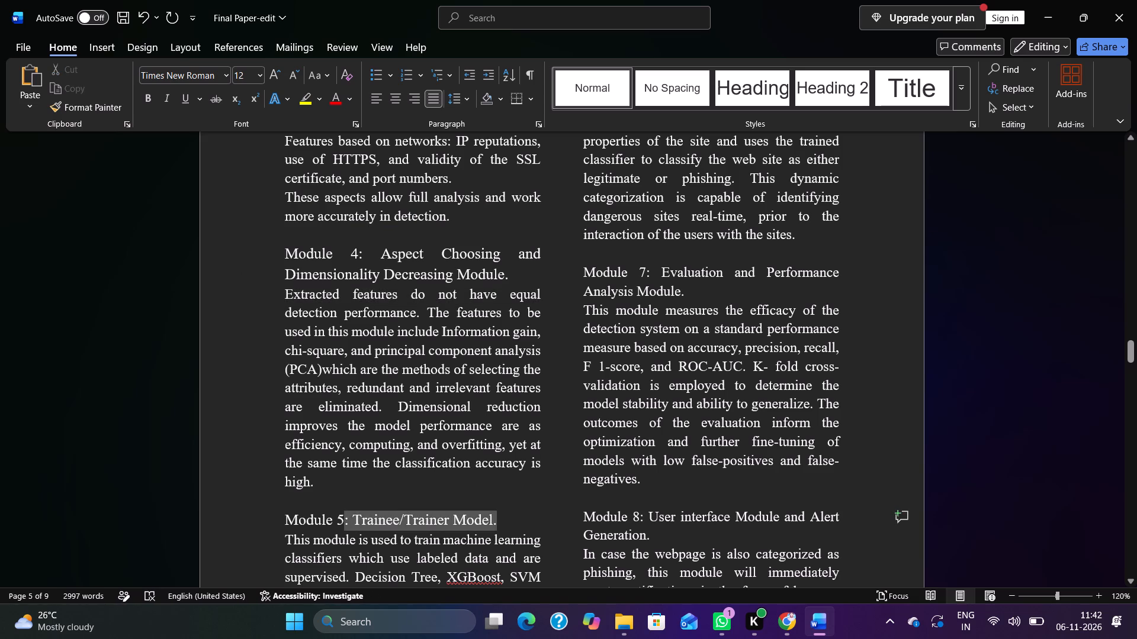
{"action": "left_click_drag", "start_coordinate": [323, 528], "coordinate": [288, 526]}
{"action": "left_click", "coordinate": [256, 530]}
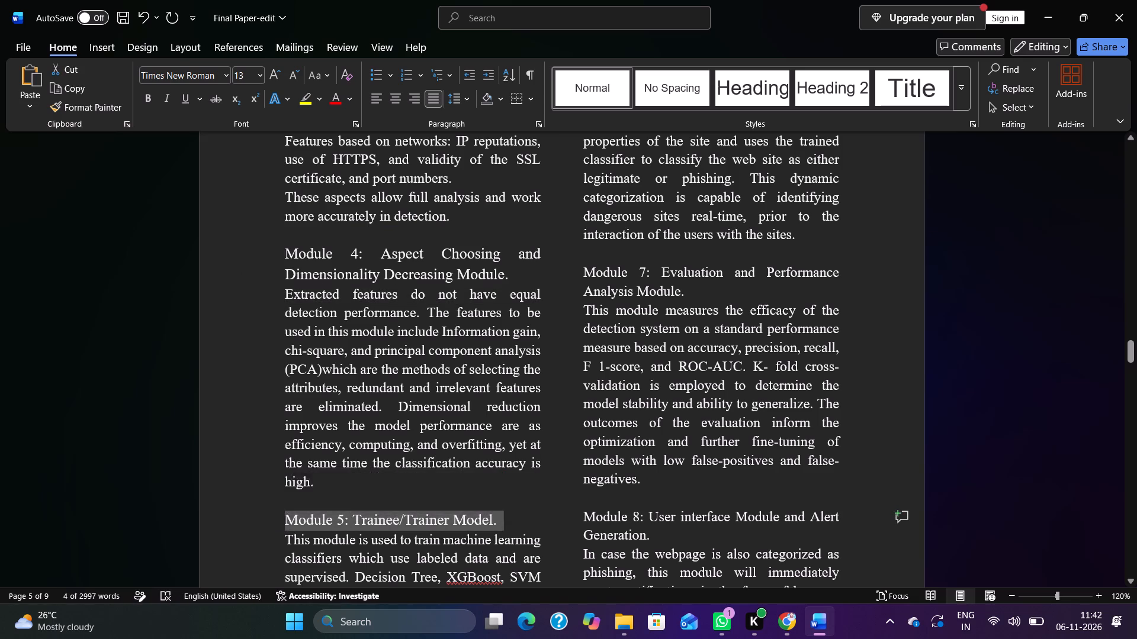
Set the "Module 6: Classification Module." subheading to 13 pt.
{"action": "scroll", "coordinate": [256, 530], "scroll_direction": "down", "scroll_amount": 1}
{"action": "left_click_drag", "start_coordinate": [499, 508], "coordinate": [335, 501]}
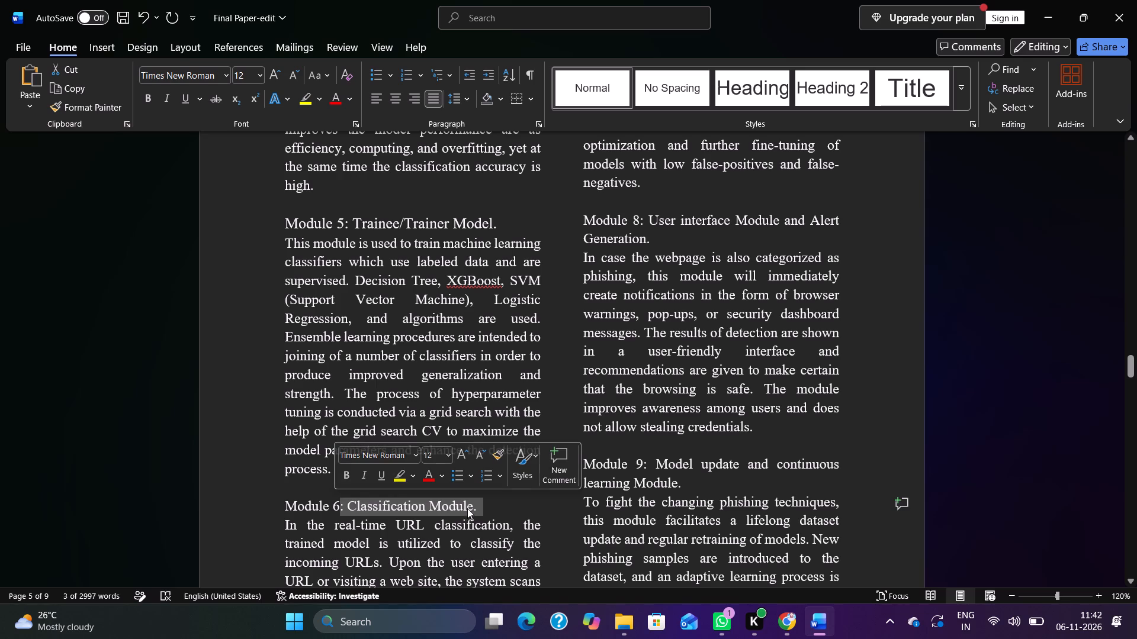
{"action": "left_click", "coordinate": [493, 502]}
{"action": "left_click_drag", "start_coordinate": [493, 502], "coordinate": [336, 514]}
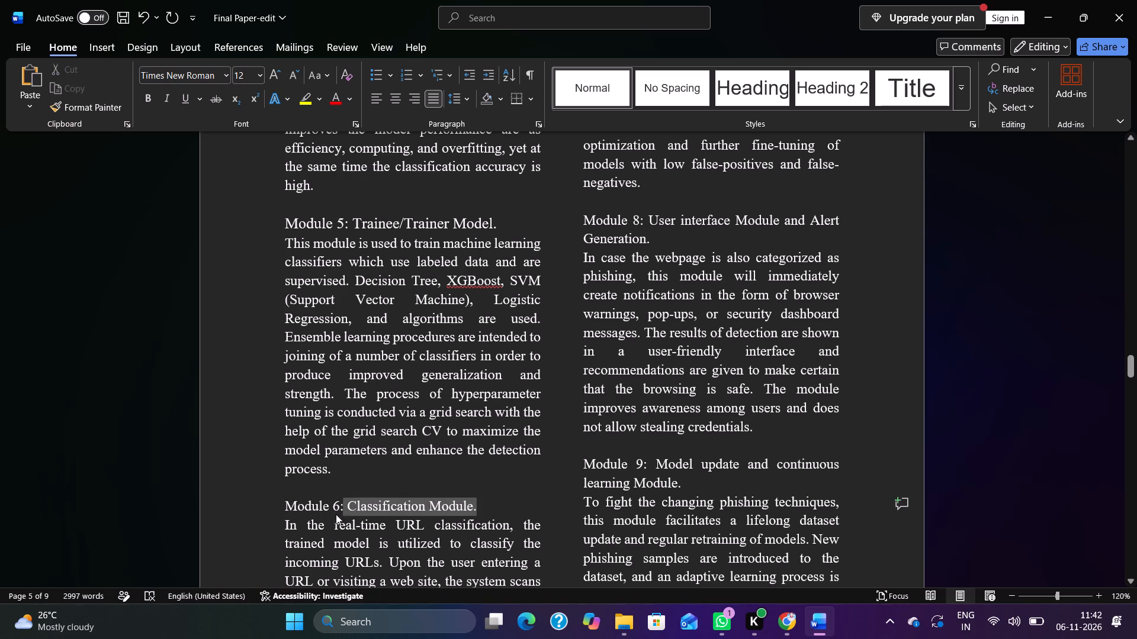
{"action": "left_click_drag", "start_coordinate": [336, 514], "coordinate": [291, 514]}
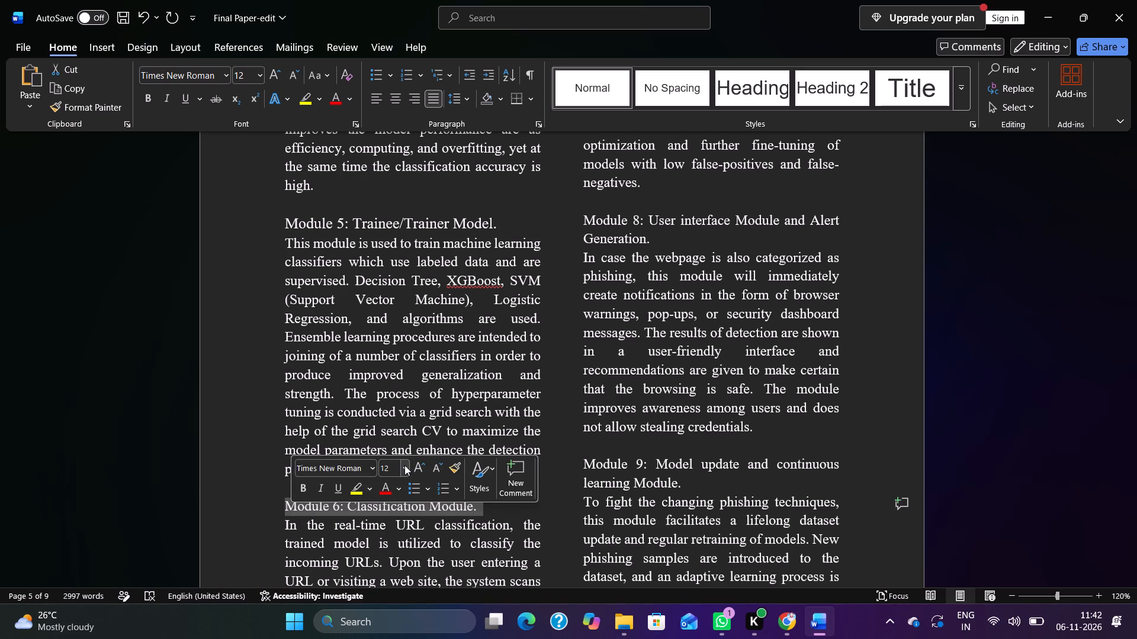
{"action": "left_click", "coordinate": [390, 464]}
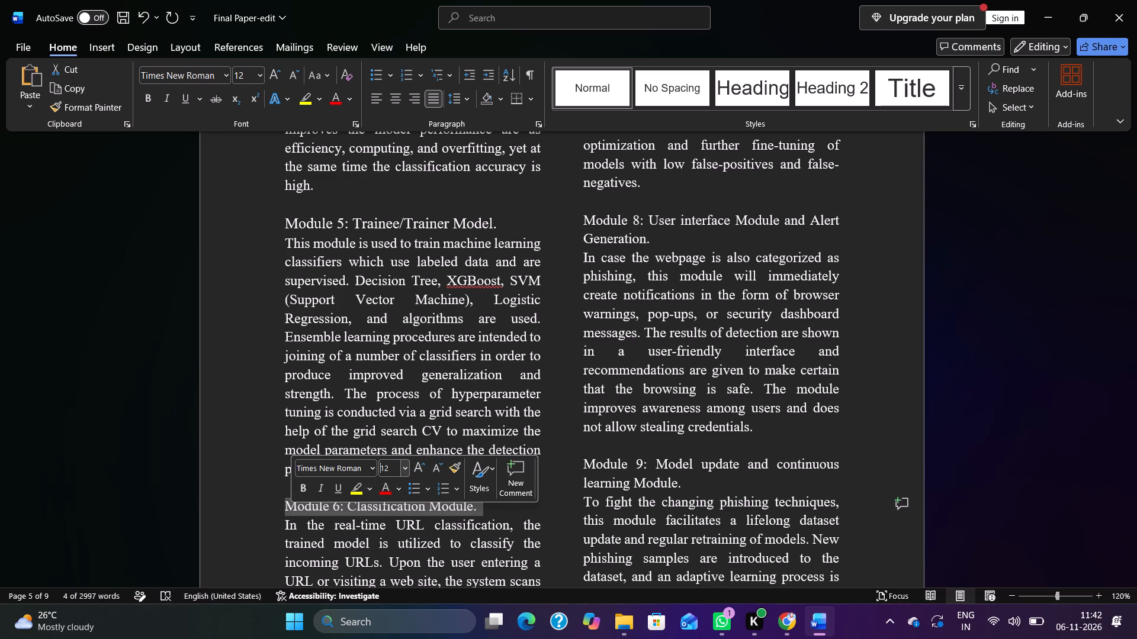
{"action": "key", "text": "BackSpace"}
{"action": "type", "text": "13"}
{"action": "key", "text": "Return"}
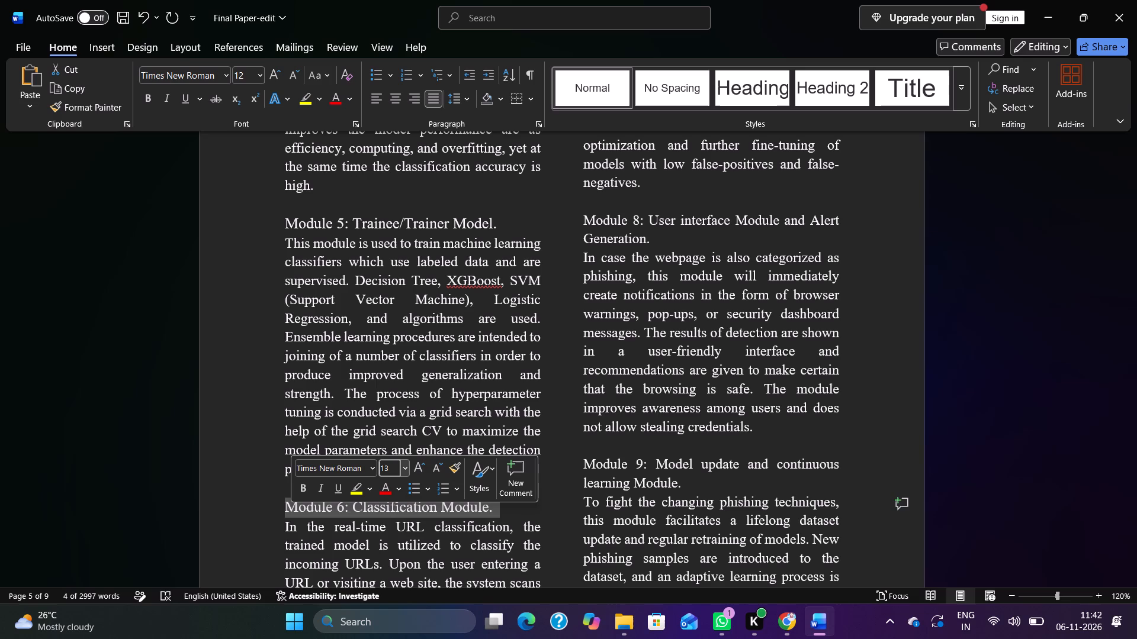
{"action": "left_click", "coordinate": [270, 500]}
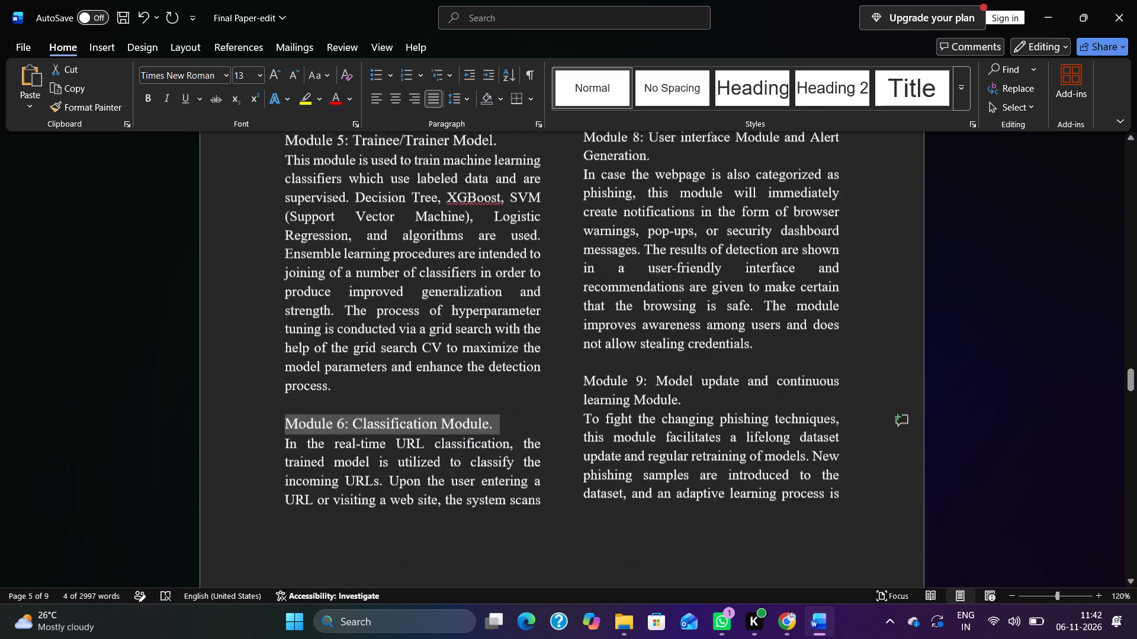
Set the "Module 7: Evaluation and Performance Analysis Module." subheading to 13 pt.
{"action": "scroll", "coordinate": [606, 318], "scroll_direction": "up", "scroll_amount": 1}
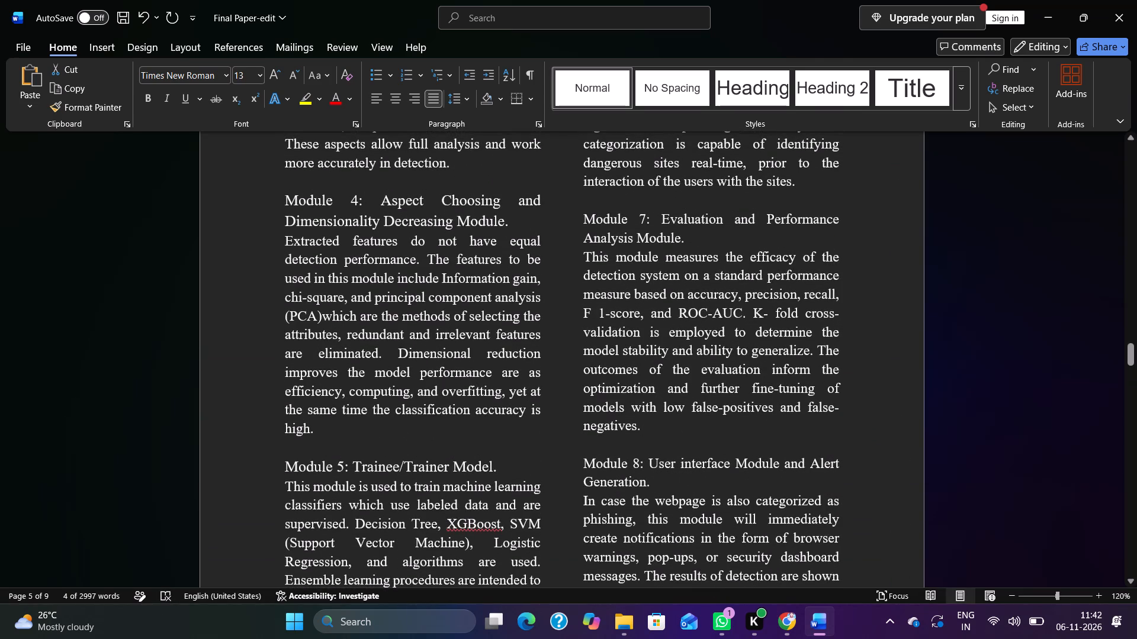
{"action": "left_click_drag", "start_coordinate": [685, 240], "coordinate": [588, 219]}
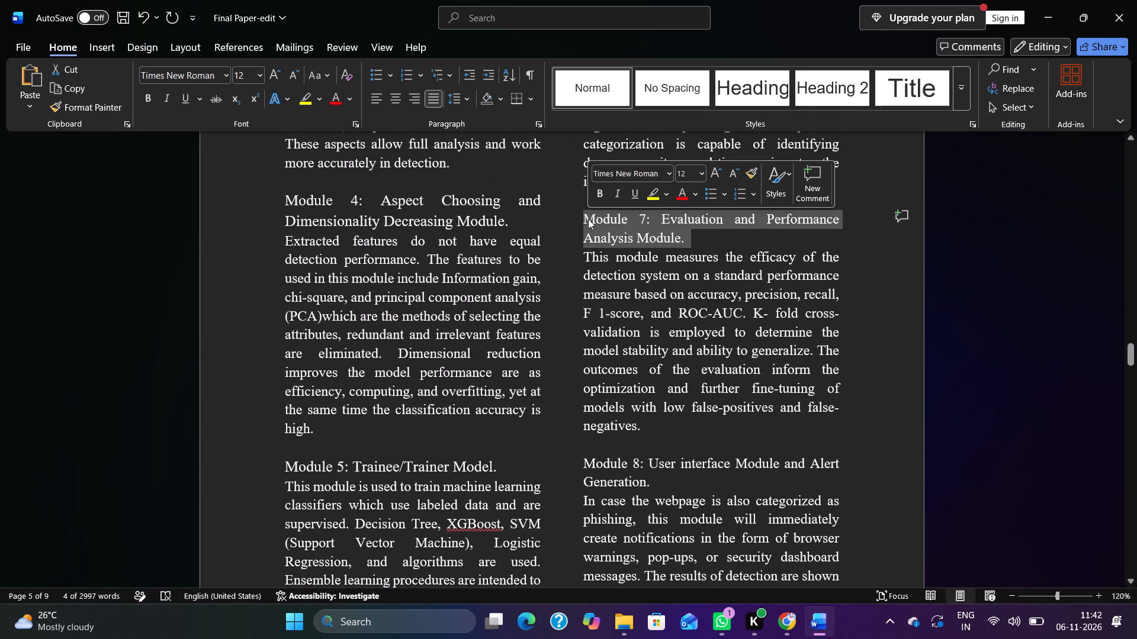
{"action": "left_click", "coordinate": [690, 169]}
{"action": "key", "text": "BackSpace"}
{"action": "type", "text": "13"}
{"action": "key", "text": "Return"}
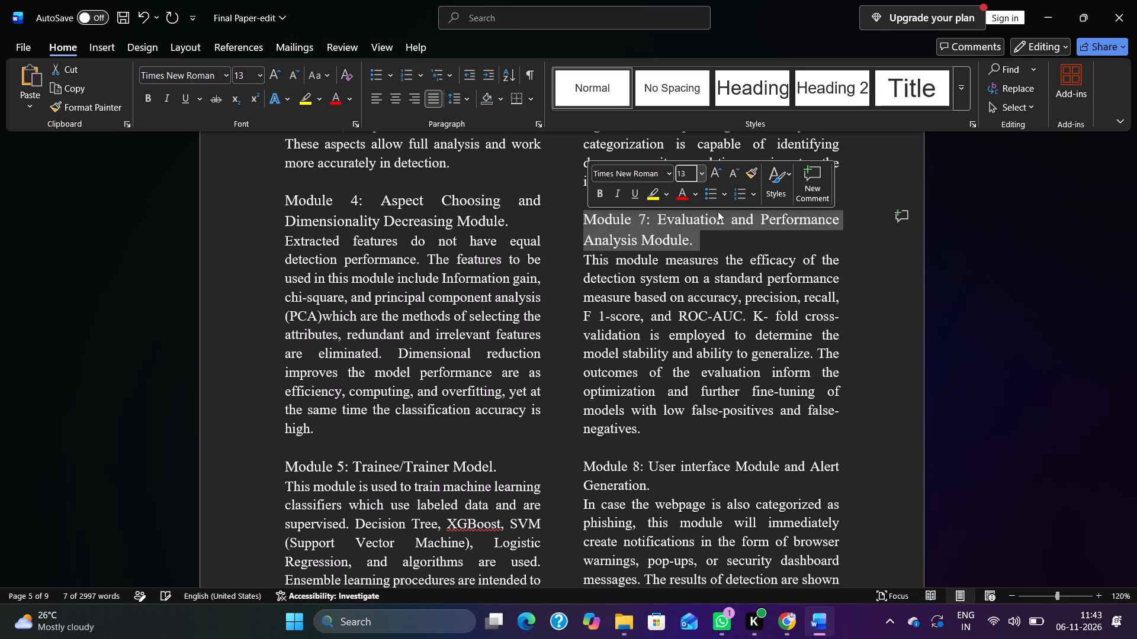
{"action": "left_click", "coordinate": [750, 267]}
Set the "Module 8: User interface Module and Alert Generation." subheading to 13 pt.
{"action": "scroll", "coordinate": [669, 469], "scroll_direction": "down", "scroll_amount": 1}
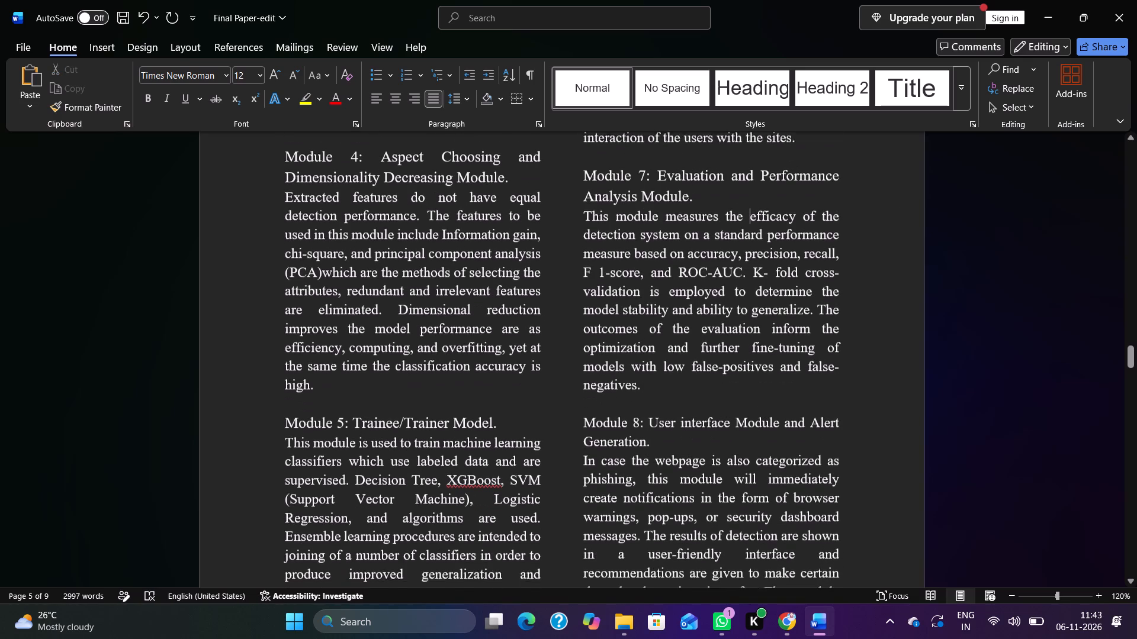
{"action": "left_click_drag", "start_coordinate": [650, 436], "coordinate": [582, 414]}
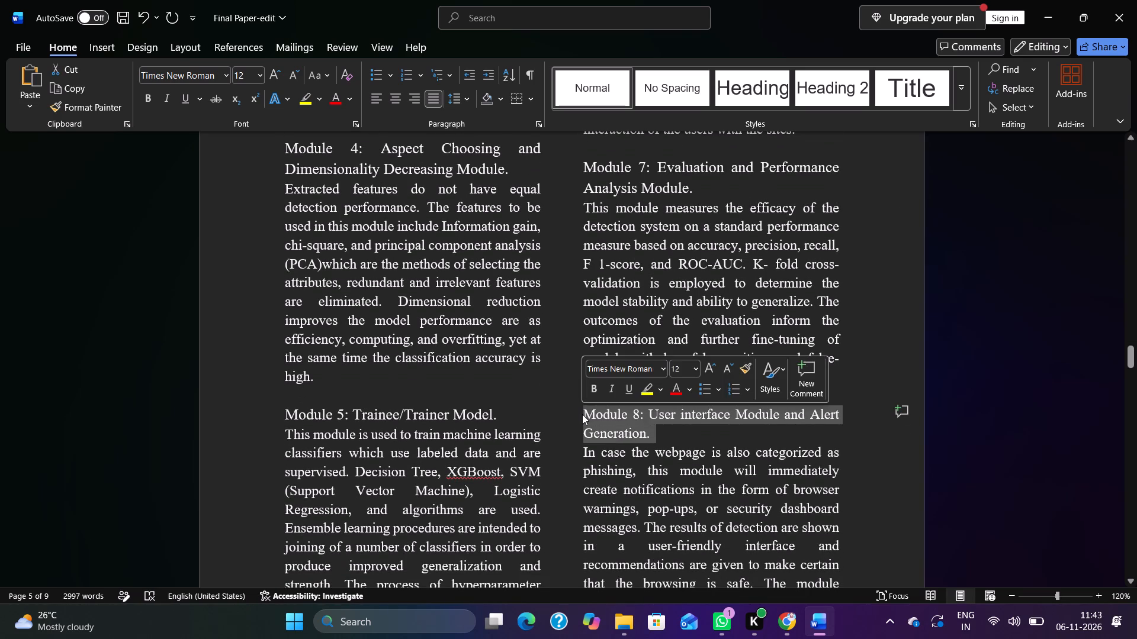
{"action": "left_click", "coordinate": [682, 372]}
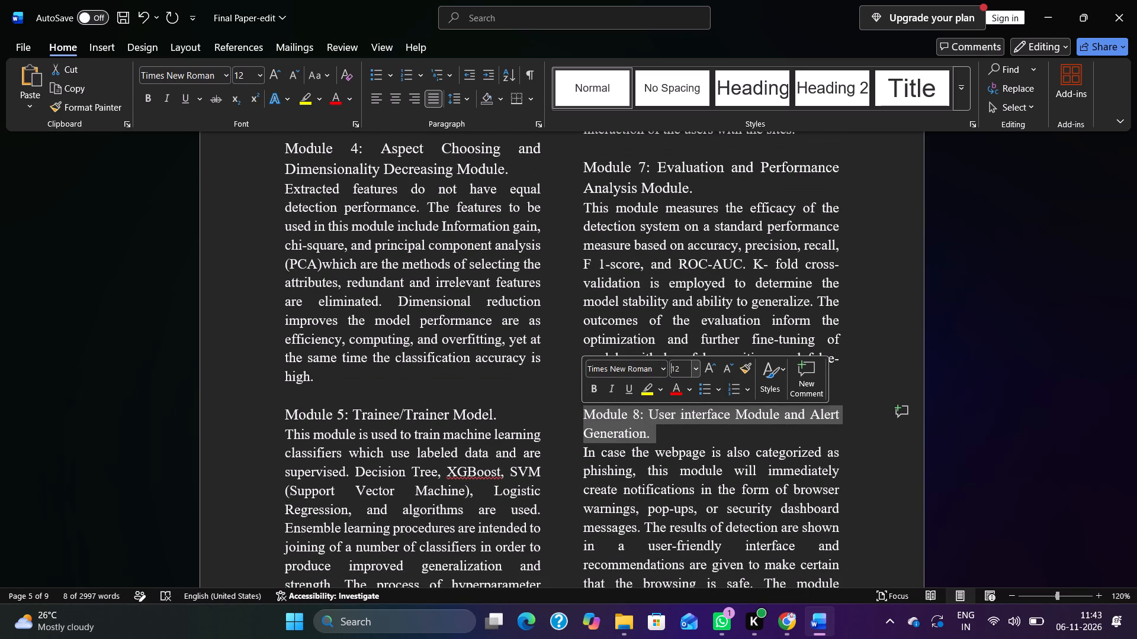
{"action": "key", "text": "BackSpace"}
{"action": "type", "text": "13"}
{"action": "key", "text": "Return"}
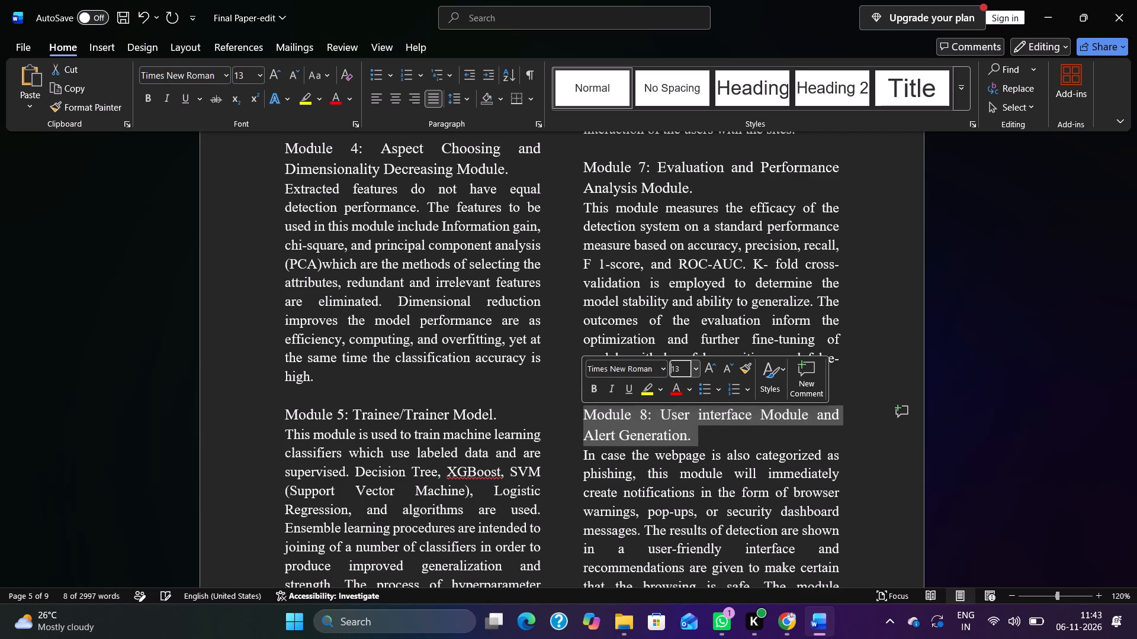
{"action": "left_click", "coordinate": [727, 428]}
Set the "Module 9: Model update and continuous learning Module." subheading to 13 pt.
{"action": "scroll", "coordinate": [727, 428], "scroll_direction": "down", "scroll_amount": 1}
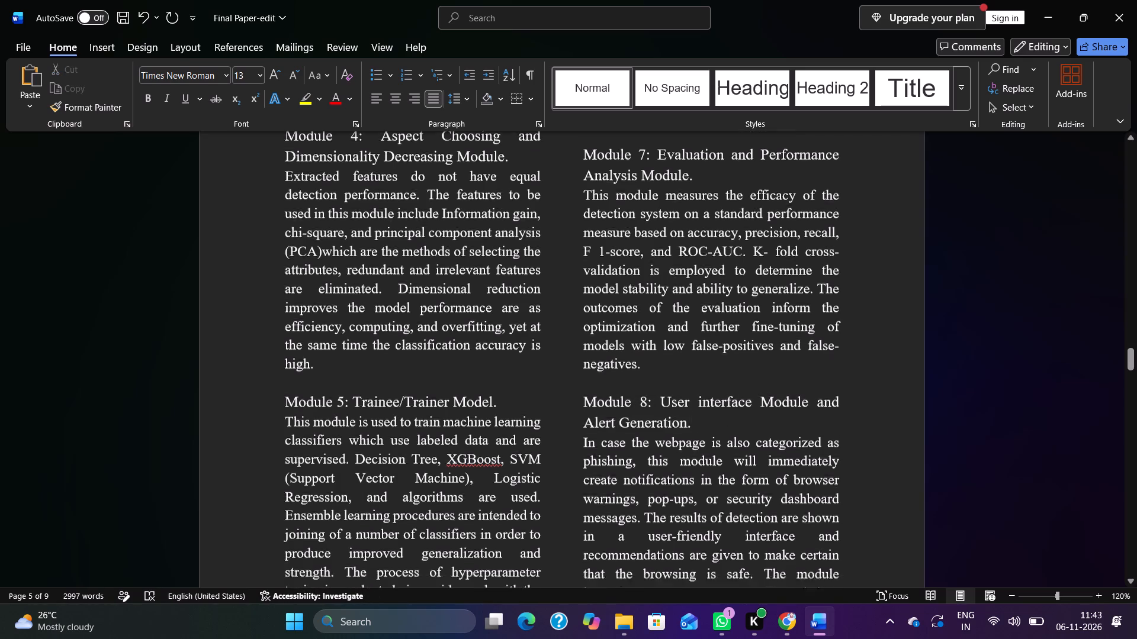
{"action": "scroll", "coordinate": [727, 428], "scroll_direction": "down", "scroll_amount": 3}
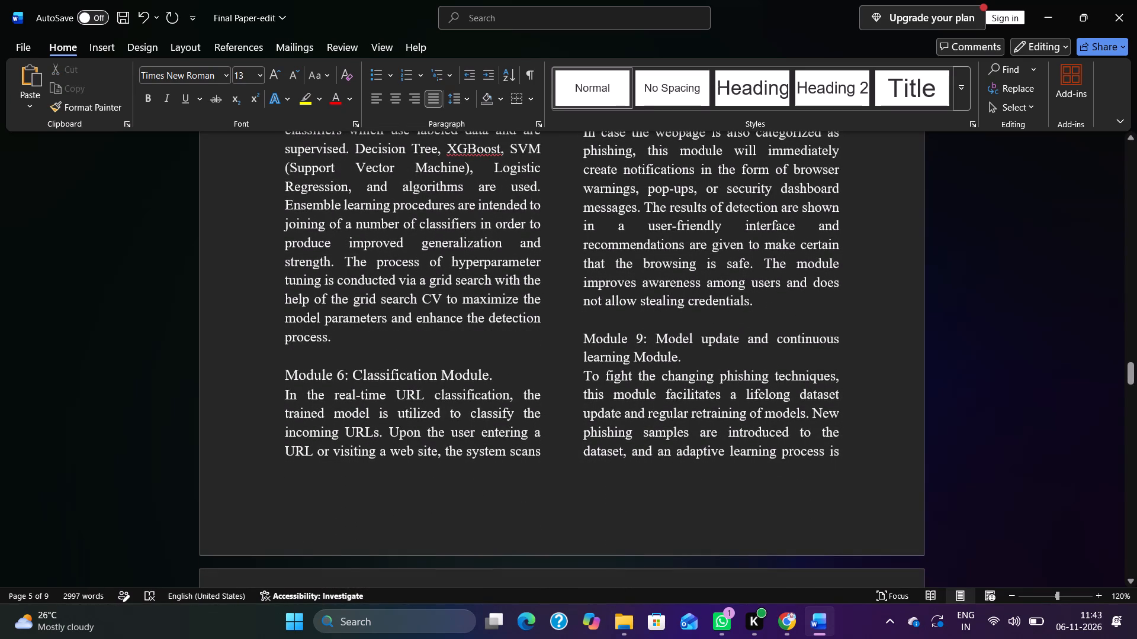
{"action": "scroll", "coordinate": [727, 428], "scroll_direction": "down", "scroll_amount": 1}
{"action": "left_click_drag", "start_coordinate": [682, 357], "coordinate": [600, 334]}
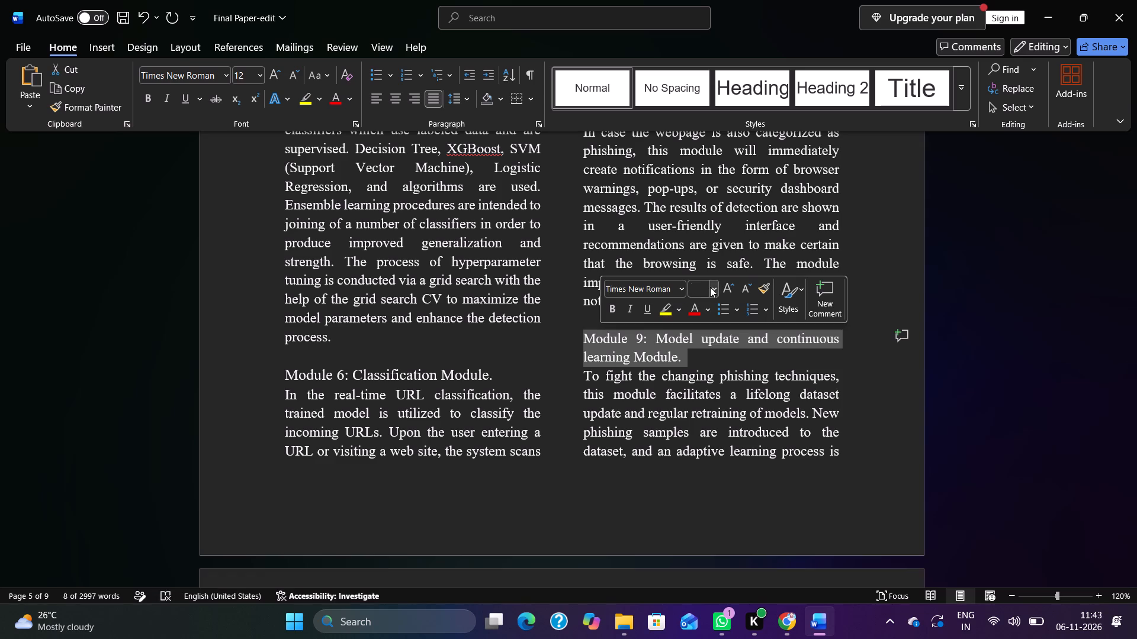
{"action": "left_click", "coordinate": [713, 287]}
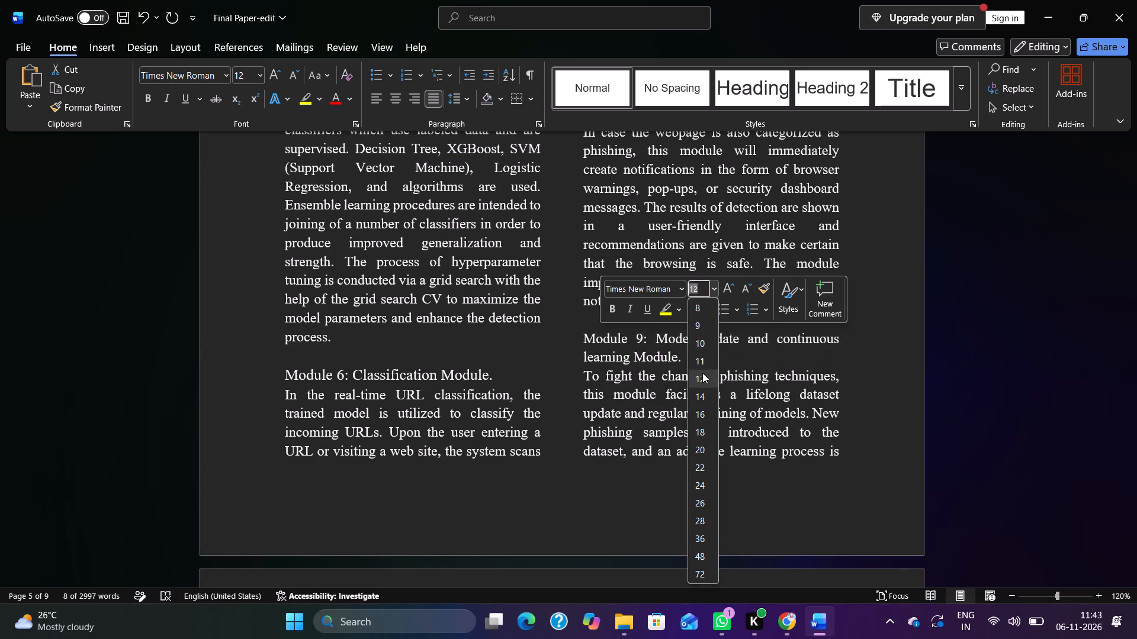
{"action": "type", "text": "13"}
{"action": "key", "text": "Return"}
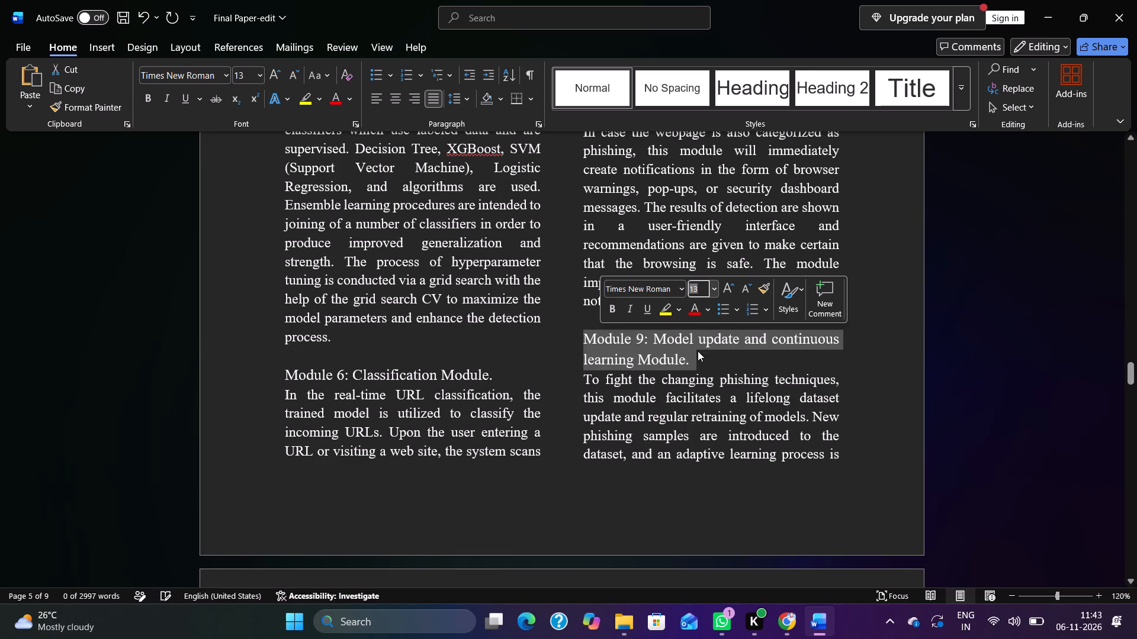
{"action": "left_click", "coordinate": [705, 364]}
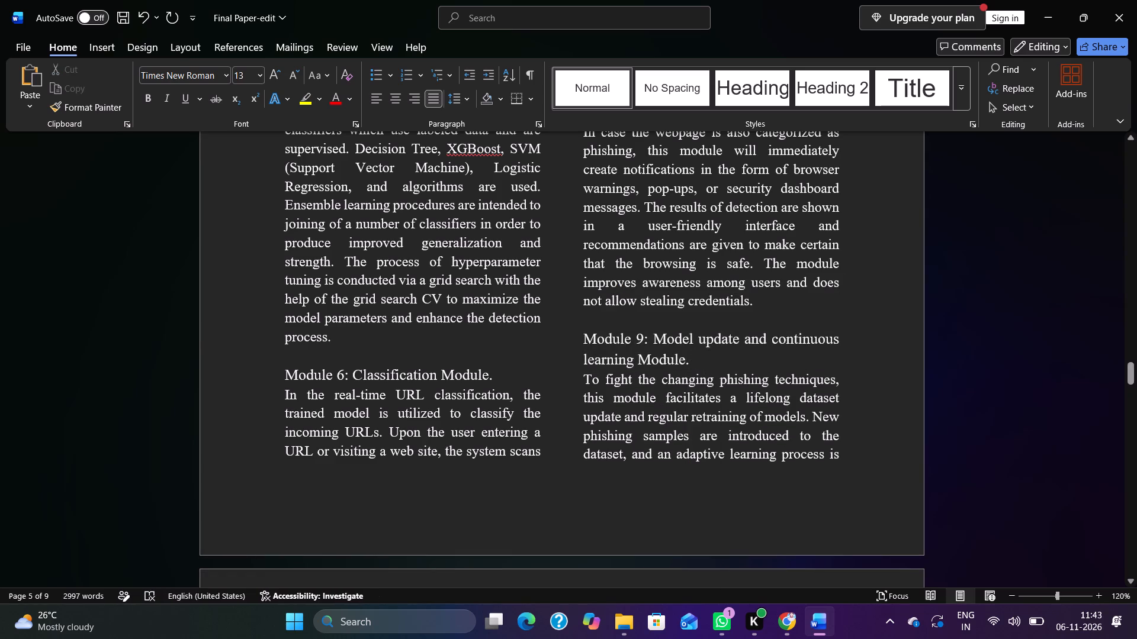
Review the formatting of the headings, body text and figure captions from Experimental Results through the Conclusion and References.
{"action": "scroll", "coordinate": [642, 508], "scroll_direction": "down", "scroll_amount": 3}
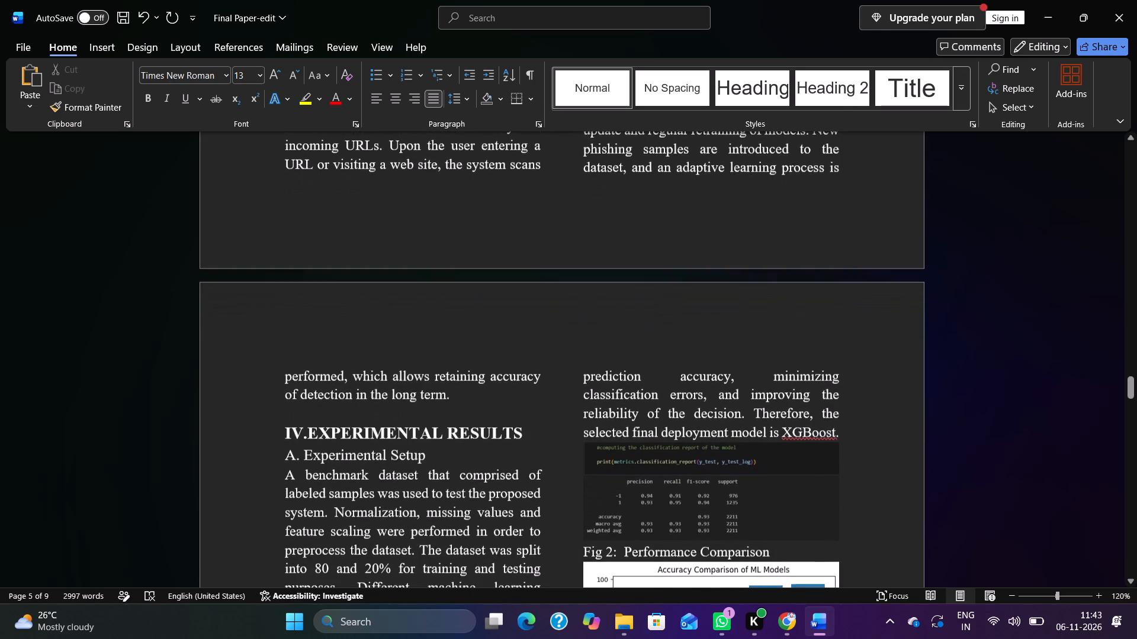
{"action": "scroll", "coordinate": [642, 508], "scroll_direction": "down", "scroll_amount": 3}
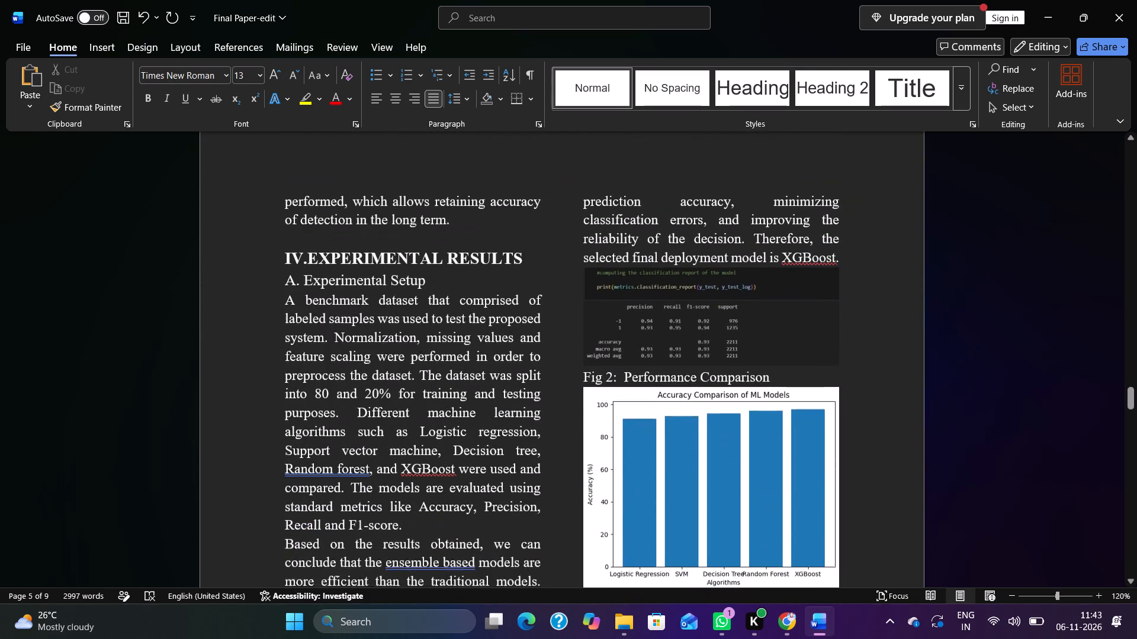
{"action": "scroll", "coordinate": [642, 508], "scroll_direction": "up", "scroll_amount": 3}
{"action": "scroll", "coordinate": [642, 508], "scroll_direction": "down", "scroll_amount": 2}
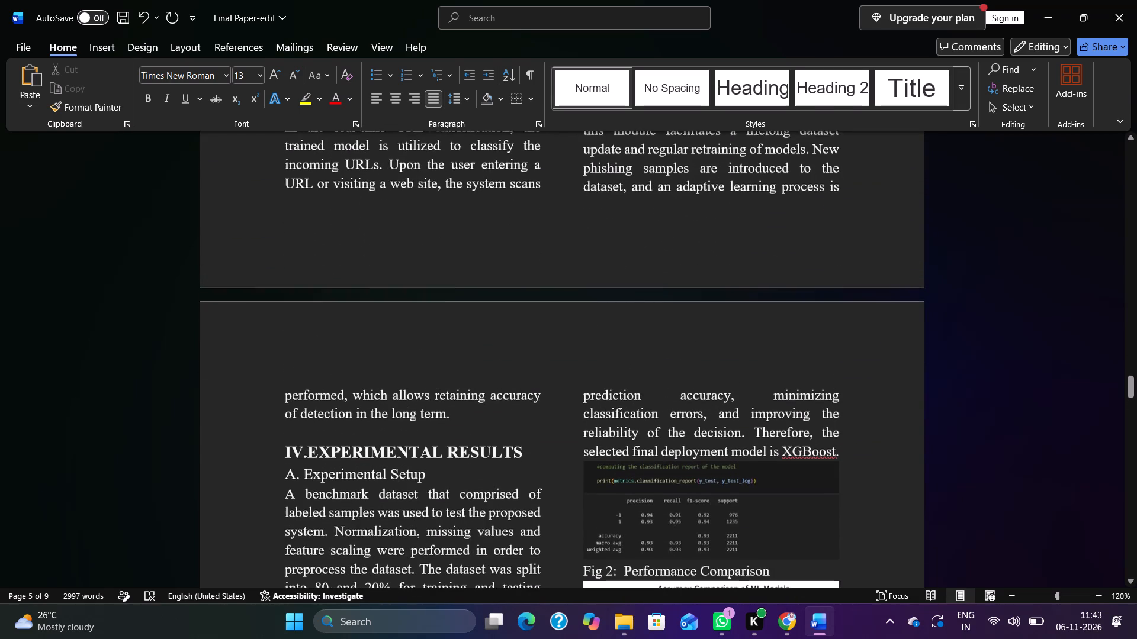
{"action": "scroll", "coordinate": [642, 508], "scroll_direction": "down", "scroll_amount": 1}
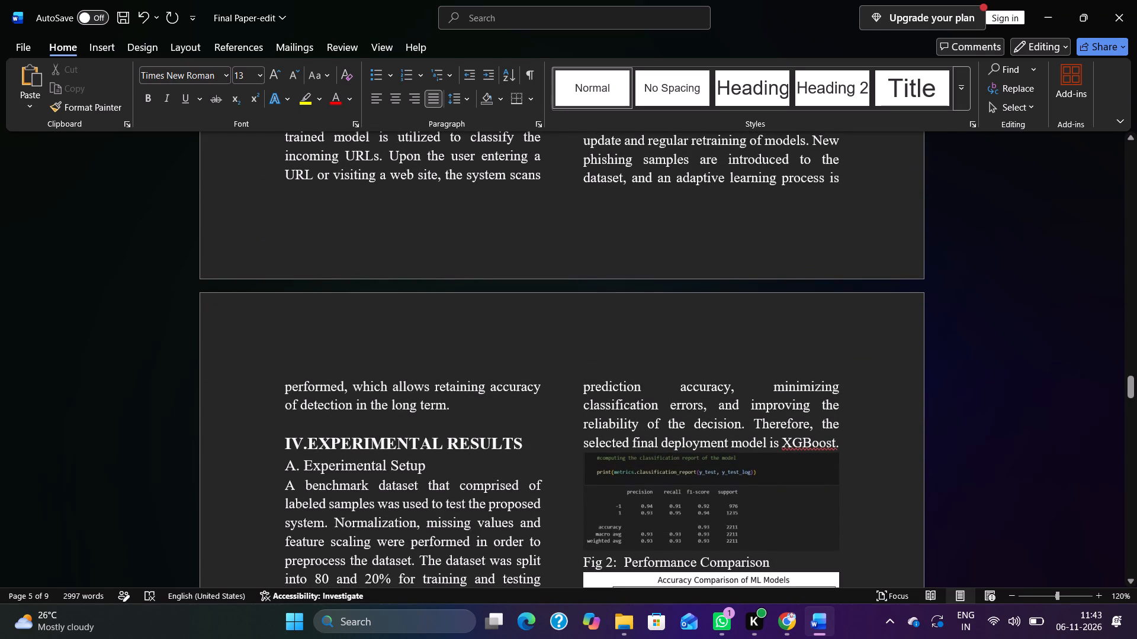
{"action": "scroll", "coordinate": [489, 456], "scroll_direction": "down", "scroll_amount": 4}
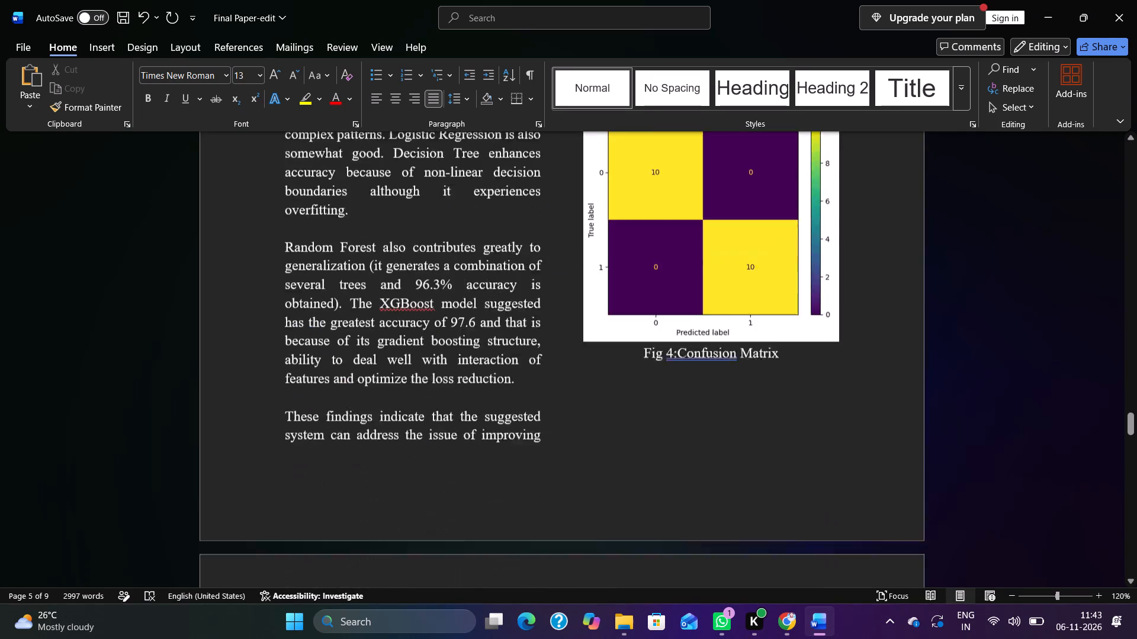
{"action": "scroll", "coordinate": [489, 456], "scroll_direction": "down", "scroll_amount": 5}
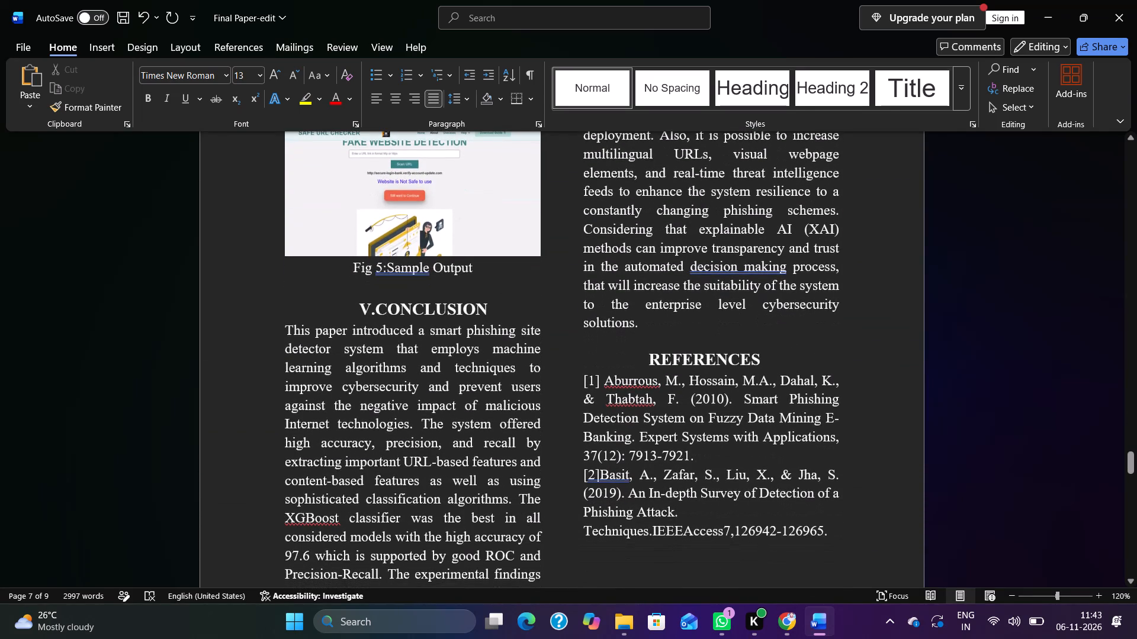
{"action": "scroll", "coordinate": [489, 456], "scroll_direction": "down", "scroll_amount": 1}
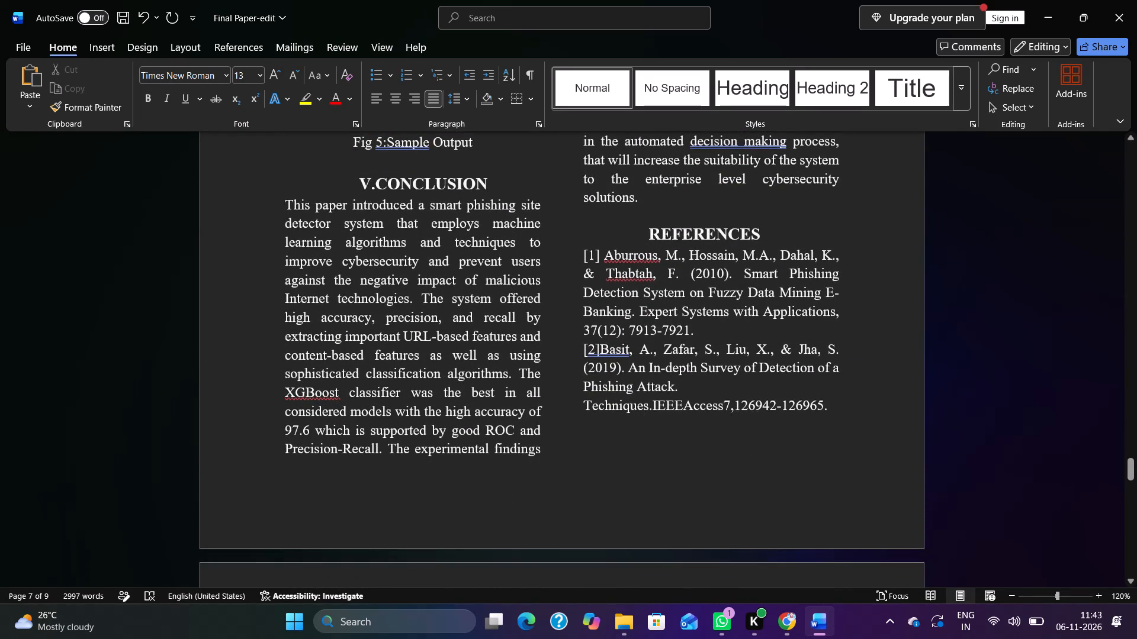
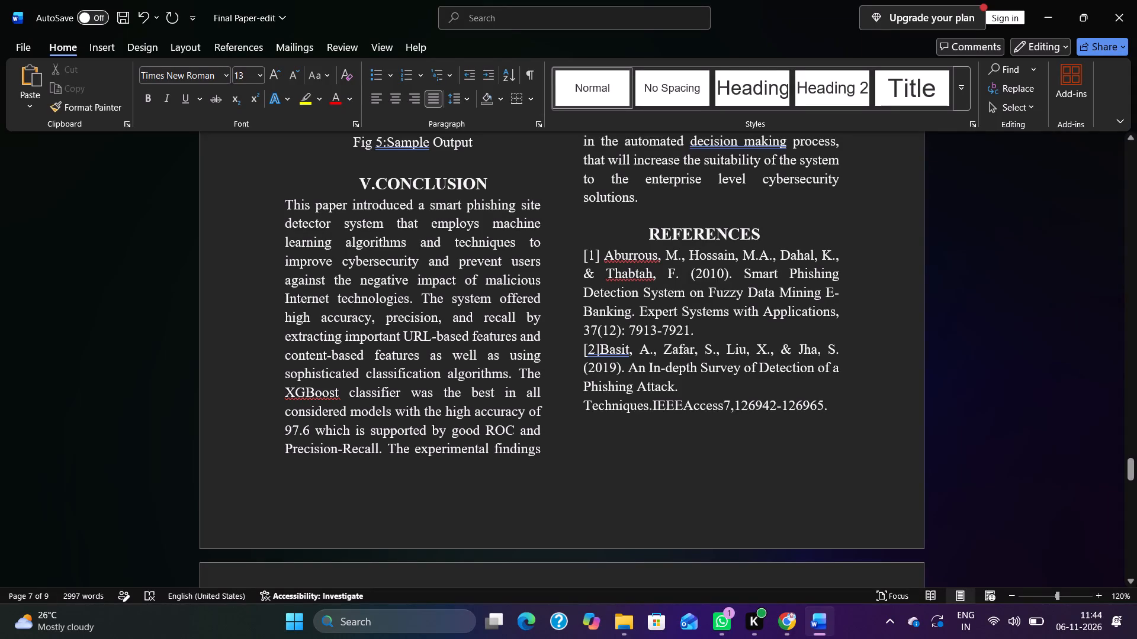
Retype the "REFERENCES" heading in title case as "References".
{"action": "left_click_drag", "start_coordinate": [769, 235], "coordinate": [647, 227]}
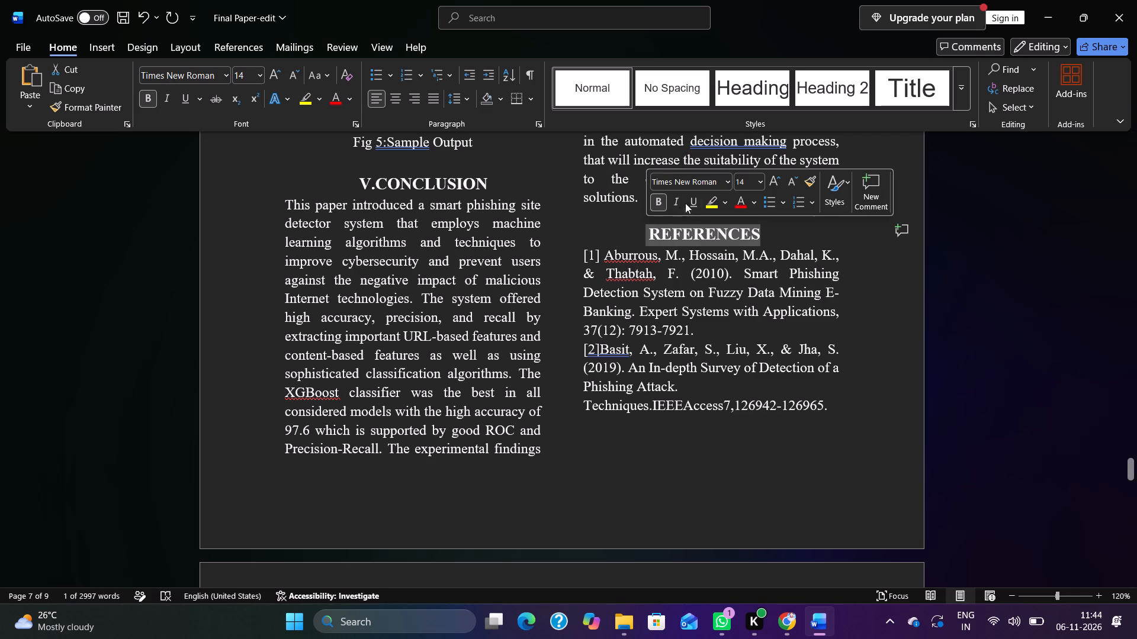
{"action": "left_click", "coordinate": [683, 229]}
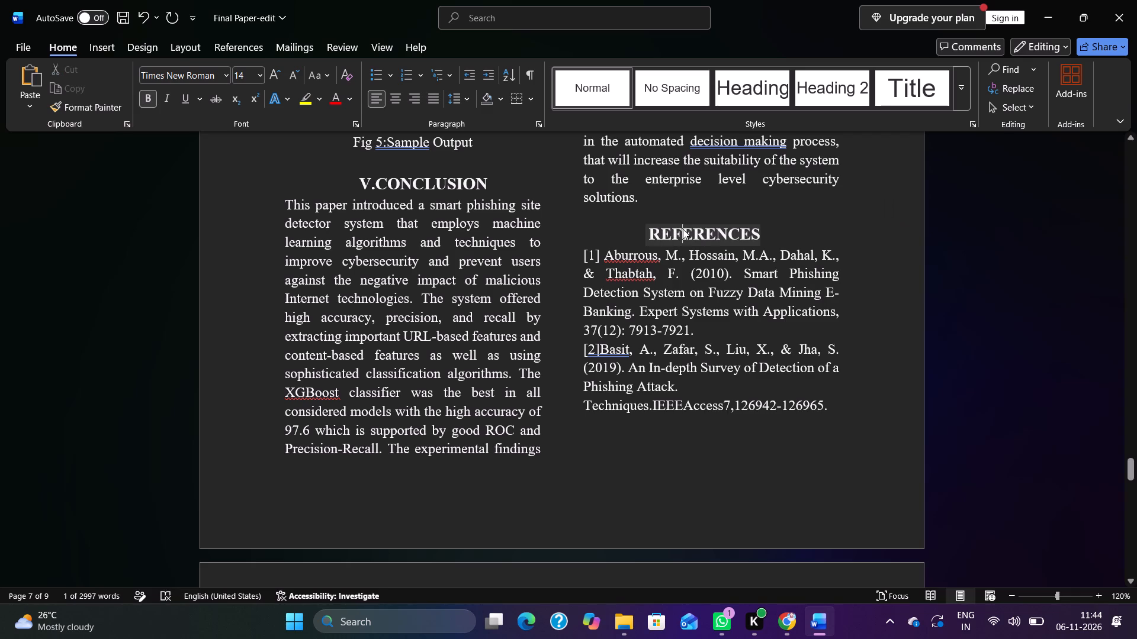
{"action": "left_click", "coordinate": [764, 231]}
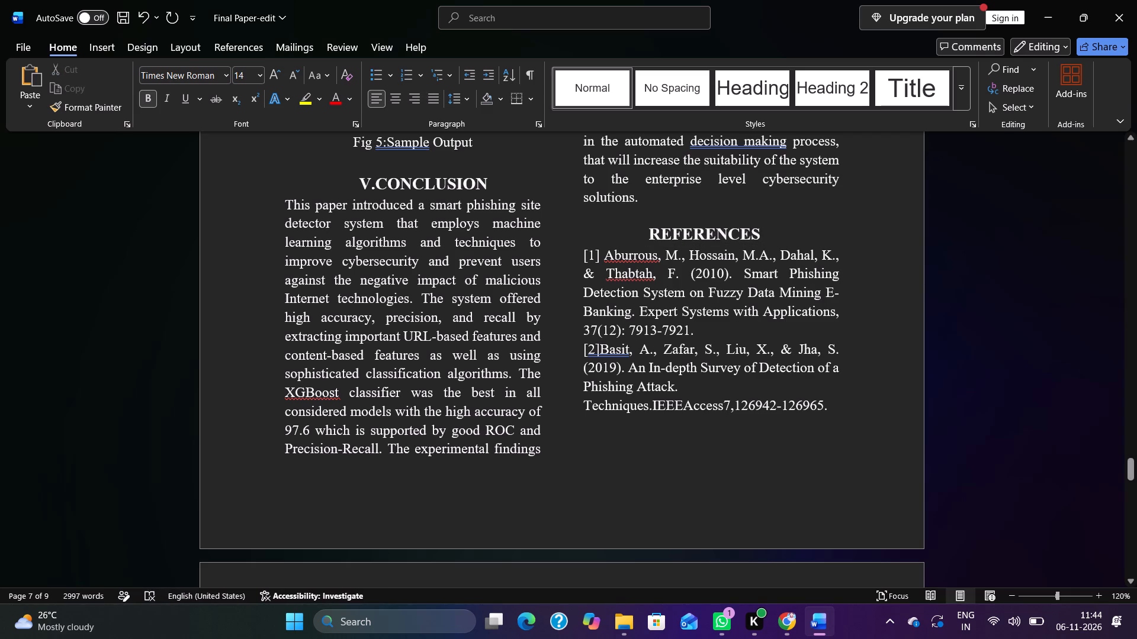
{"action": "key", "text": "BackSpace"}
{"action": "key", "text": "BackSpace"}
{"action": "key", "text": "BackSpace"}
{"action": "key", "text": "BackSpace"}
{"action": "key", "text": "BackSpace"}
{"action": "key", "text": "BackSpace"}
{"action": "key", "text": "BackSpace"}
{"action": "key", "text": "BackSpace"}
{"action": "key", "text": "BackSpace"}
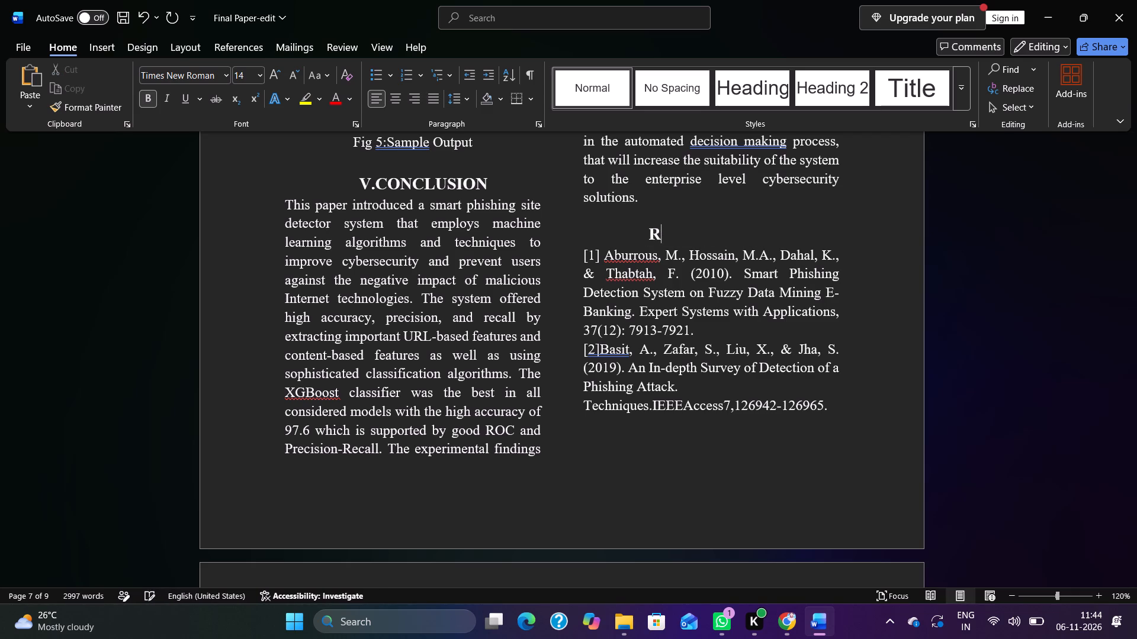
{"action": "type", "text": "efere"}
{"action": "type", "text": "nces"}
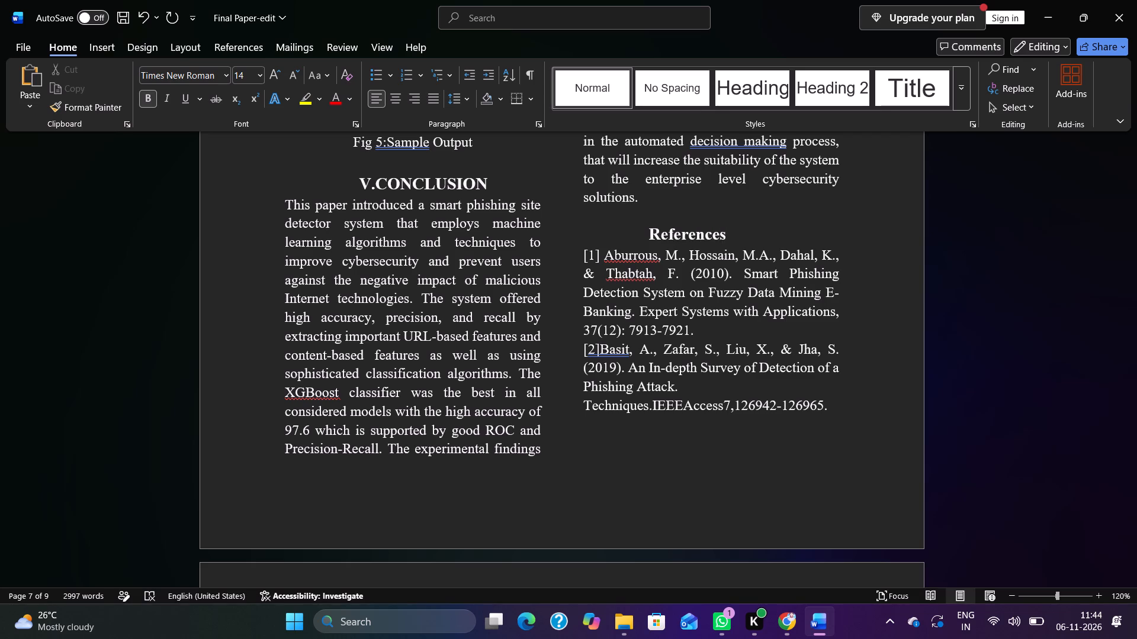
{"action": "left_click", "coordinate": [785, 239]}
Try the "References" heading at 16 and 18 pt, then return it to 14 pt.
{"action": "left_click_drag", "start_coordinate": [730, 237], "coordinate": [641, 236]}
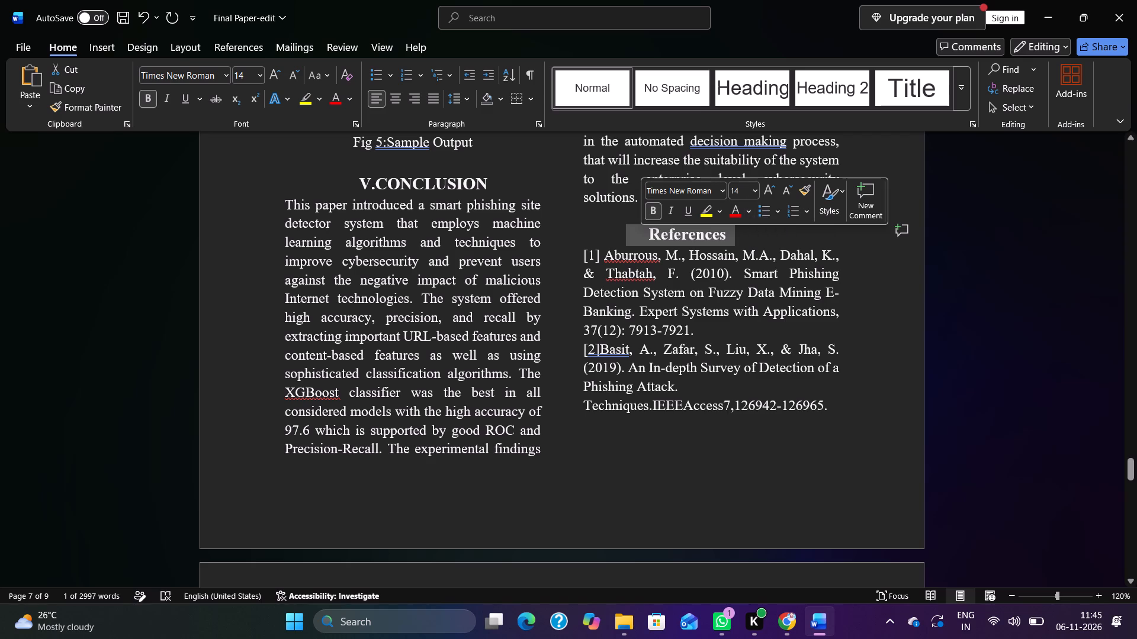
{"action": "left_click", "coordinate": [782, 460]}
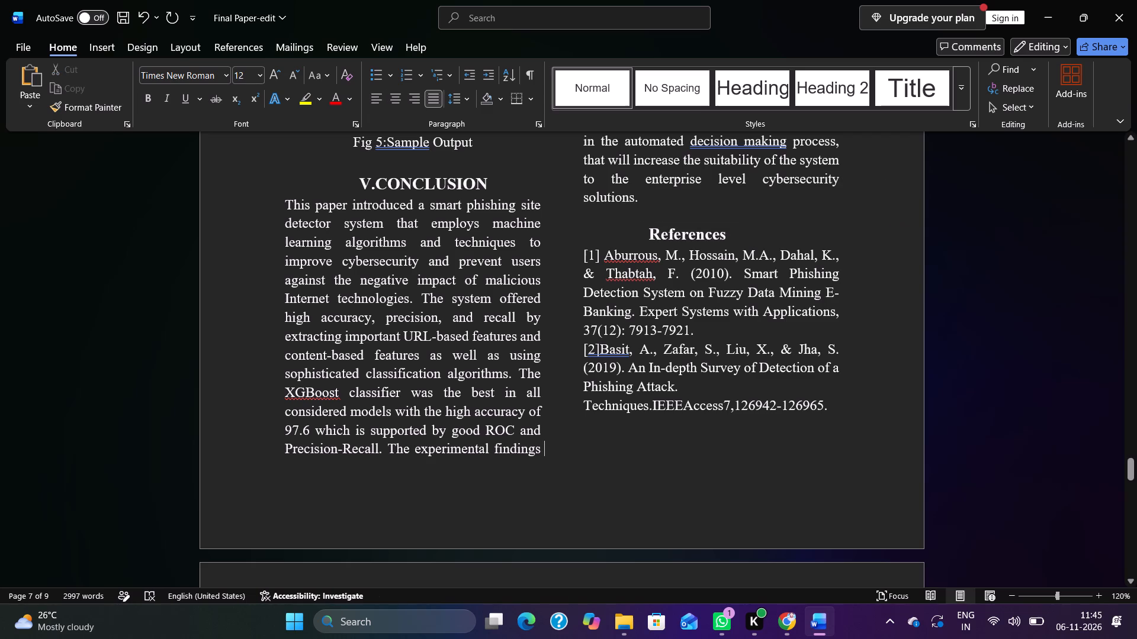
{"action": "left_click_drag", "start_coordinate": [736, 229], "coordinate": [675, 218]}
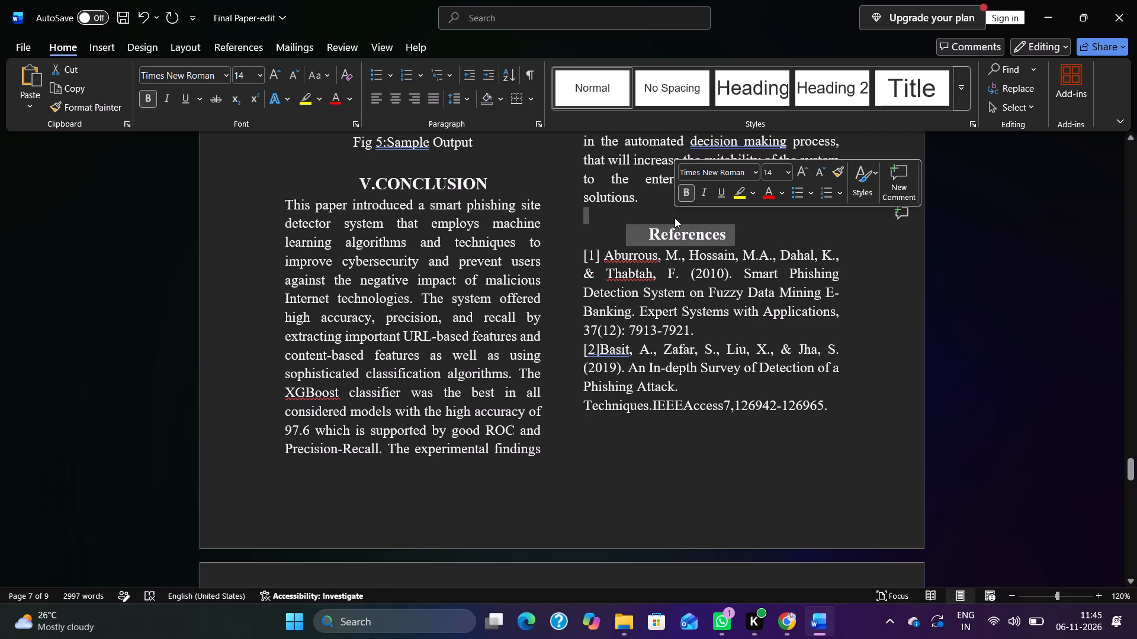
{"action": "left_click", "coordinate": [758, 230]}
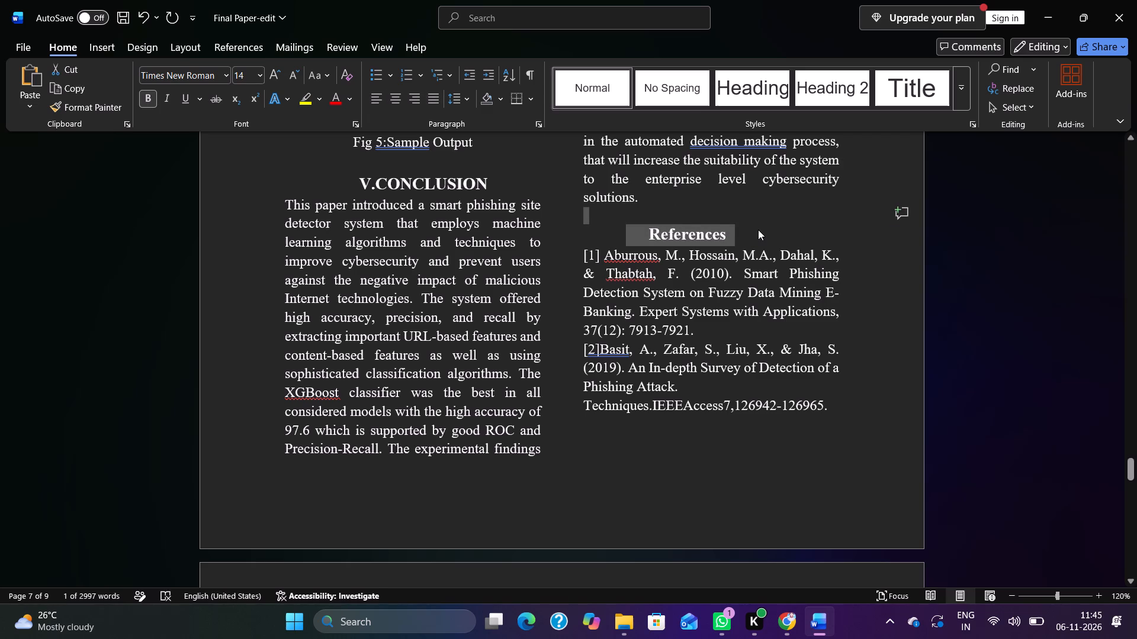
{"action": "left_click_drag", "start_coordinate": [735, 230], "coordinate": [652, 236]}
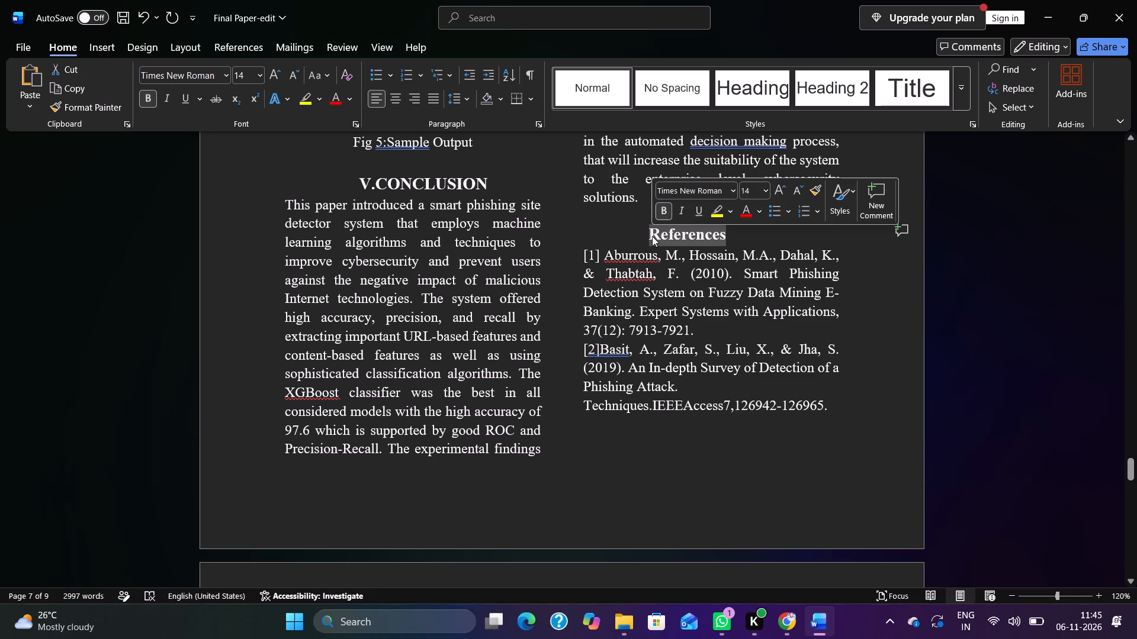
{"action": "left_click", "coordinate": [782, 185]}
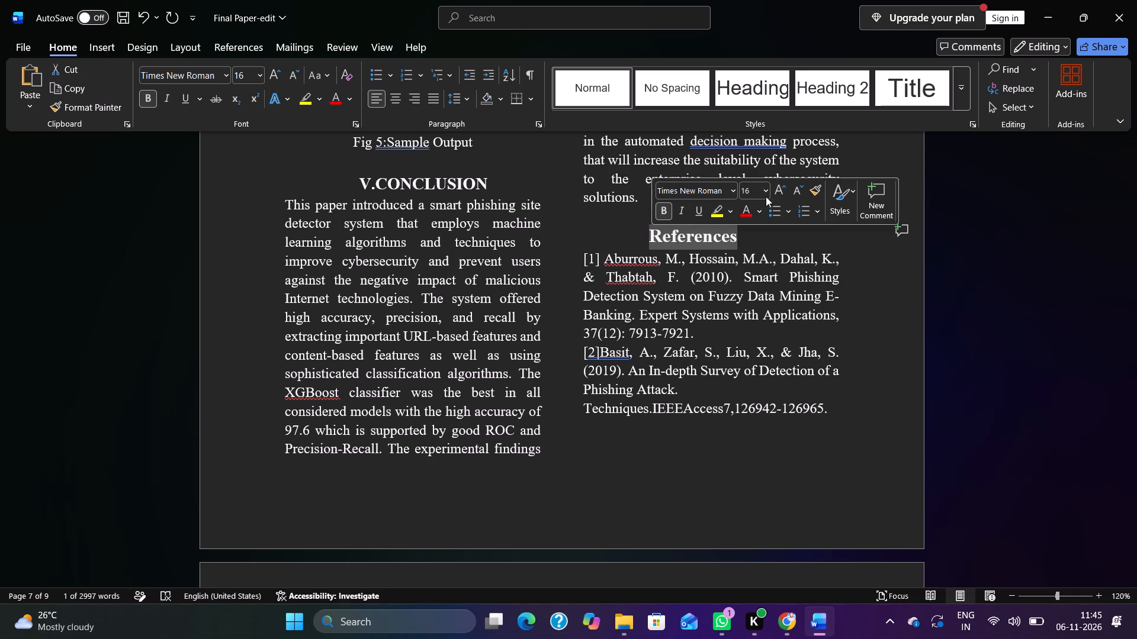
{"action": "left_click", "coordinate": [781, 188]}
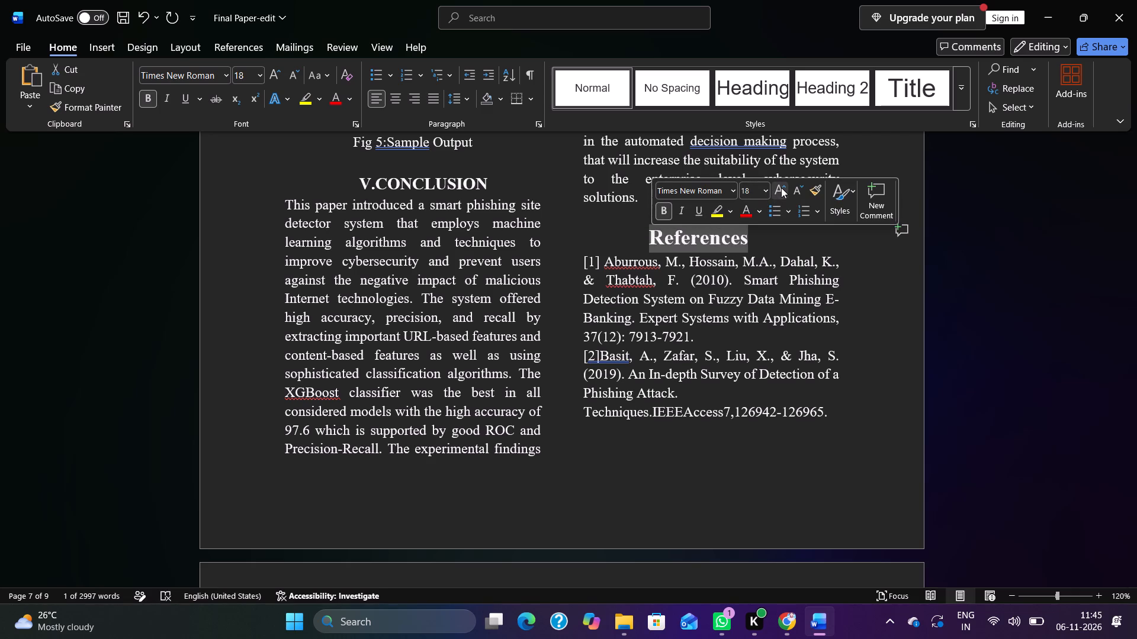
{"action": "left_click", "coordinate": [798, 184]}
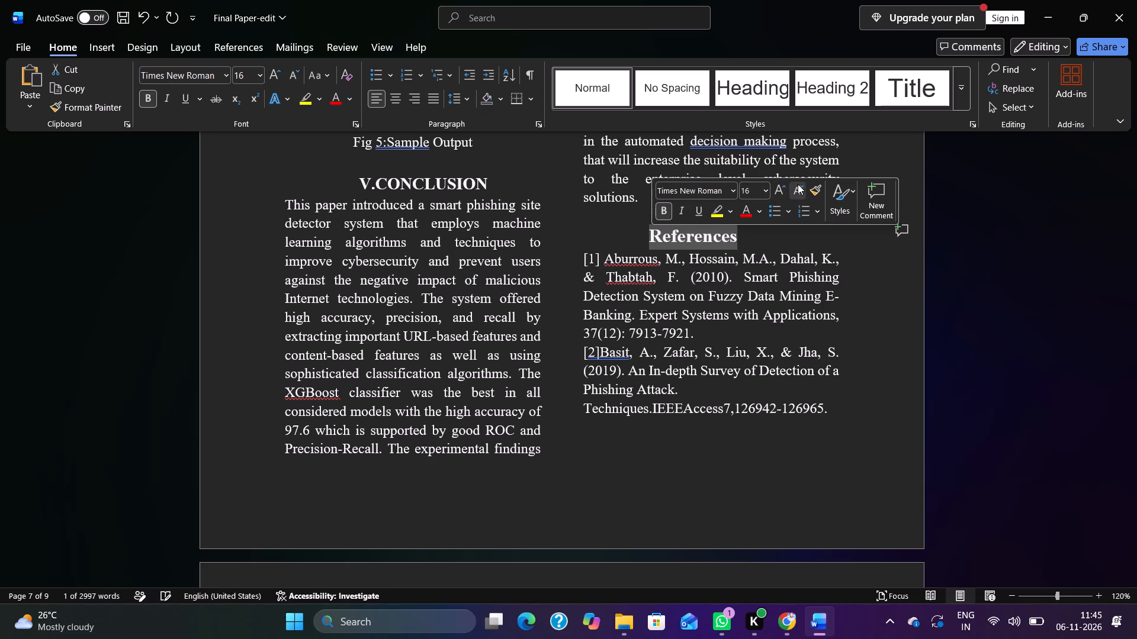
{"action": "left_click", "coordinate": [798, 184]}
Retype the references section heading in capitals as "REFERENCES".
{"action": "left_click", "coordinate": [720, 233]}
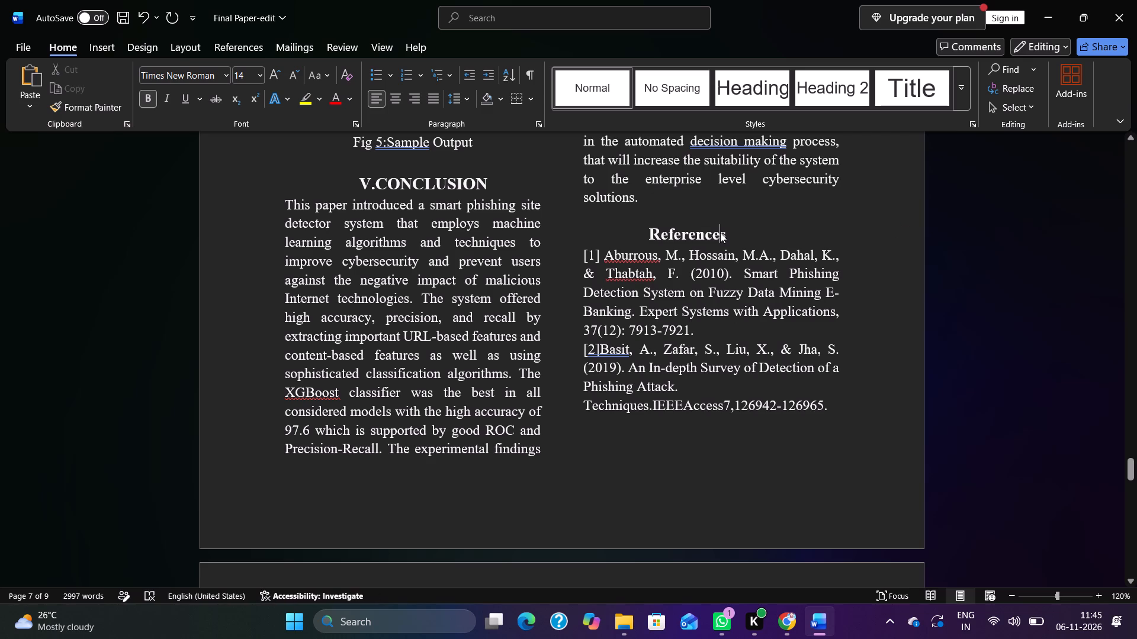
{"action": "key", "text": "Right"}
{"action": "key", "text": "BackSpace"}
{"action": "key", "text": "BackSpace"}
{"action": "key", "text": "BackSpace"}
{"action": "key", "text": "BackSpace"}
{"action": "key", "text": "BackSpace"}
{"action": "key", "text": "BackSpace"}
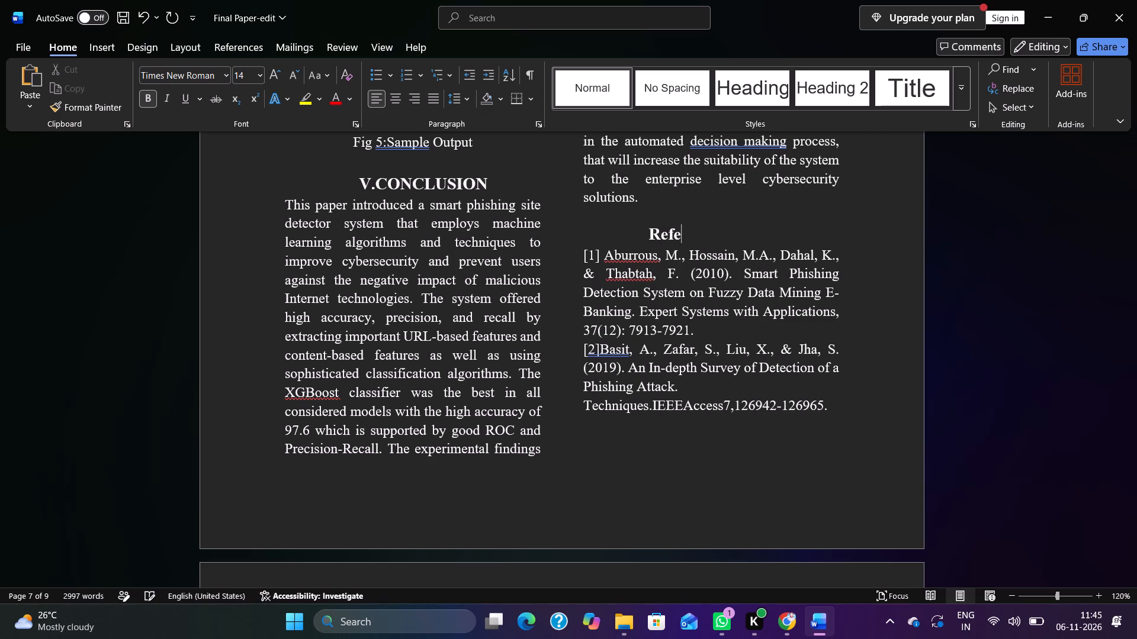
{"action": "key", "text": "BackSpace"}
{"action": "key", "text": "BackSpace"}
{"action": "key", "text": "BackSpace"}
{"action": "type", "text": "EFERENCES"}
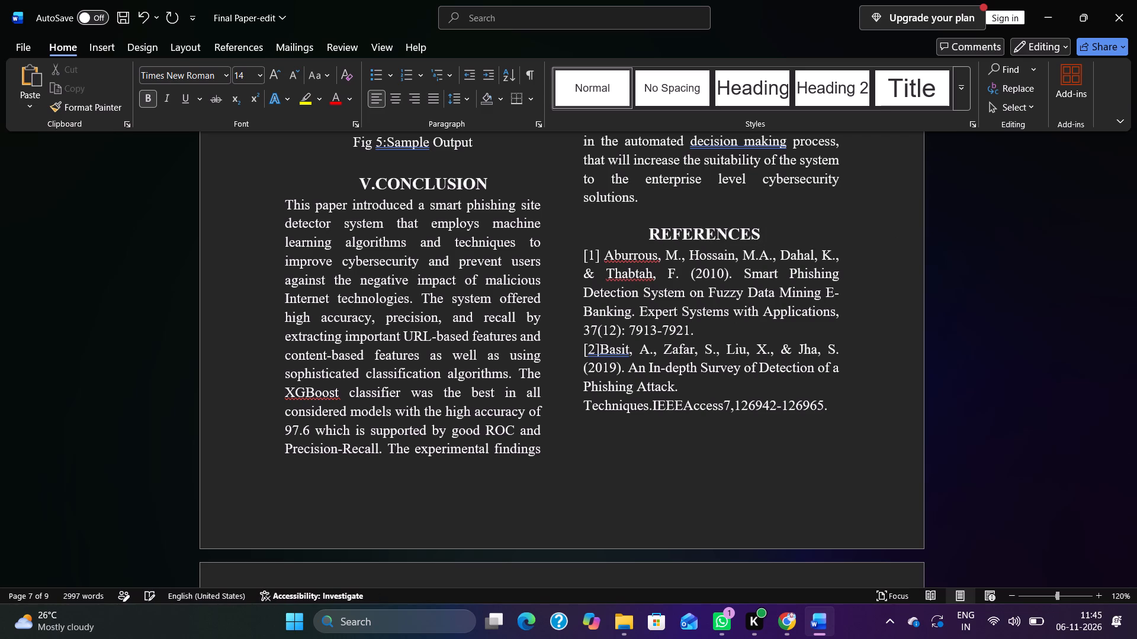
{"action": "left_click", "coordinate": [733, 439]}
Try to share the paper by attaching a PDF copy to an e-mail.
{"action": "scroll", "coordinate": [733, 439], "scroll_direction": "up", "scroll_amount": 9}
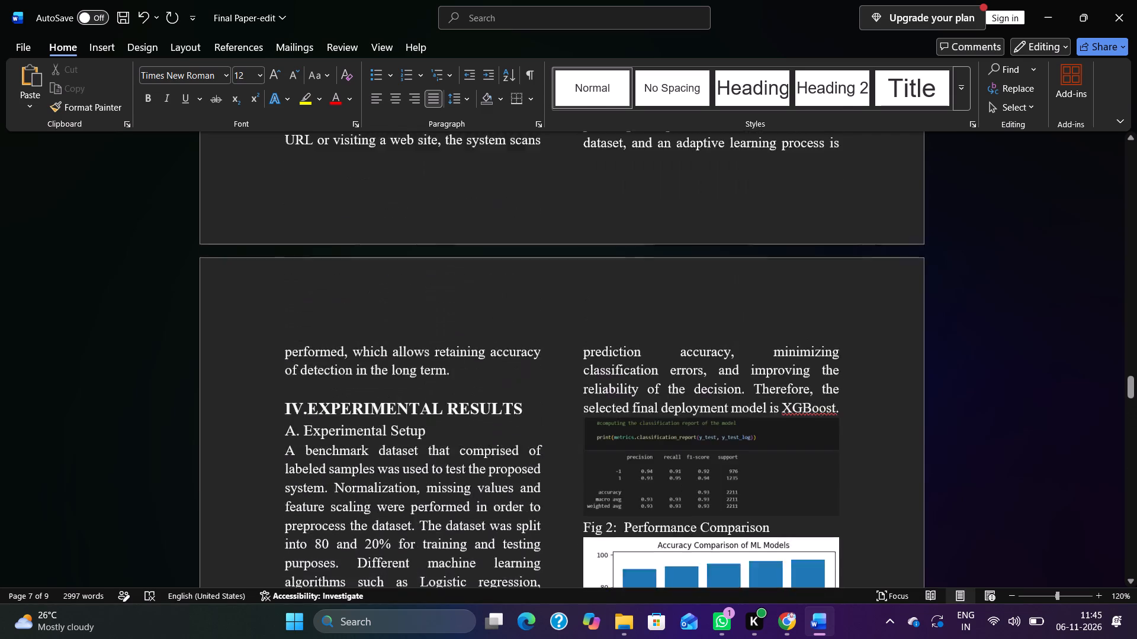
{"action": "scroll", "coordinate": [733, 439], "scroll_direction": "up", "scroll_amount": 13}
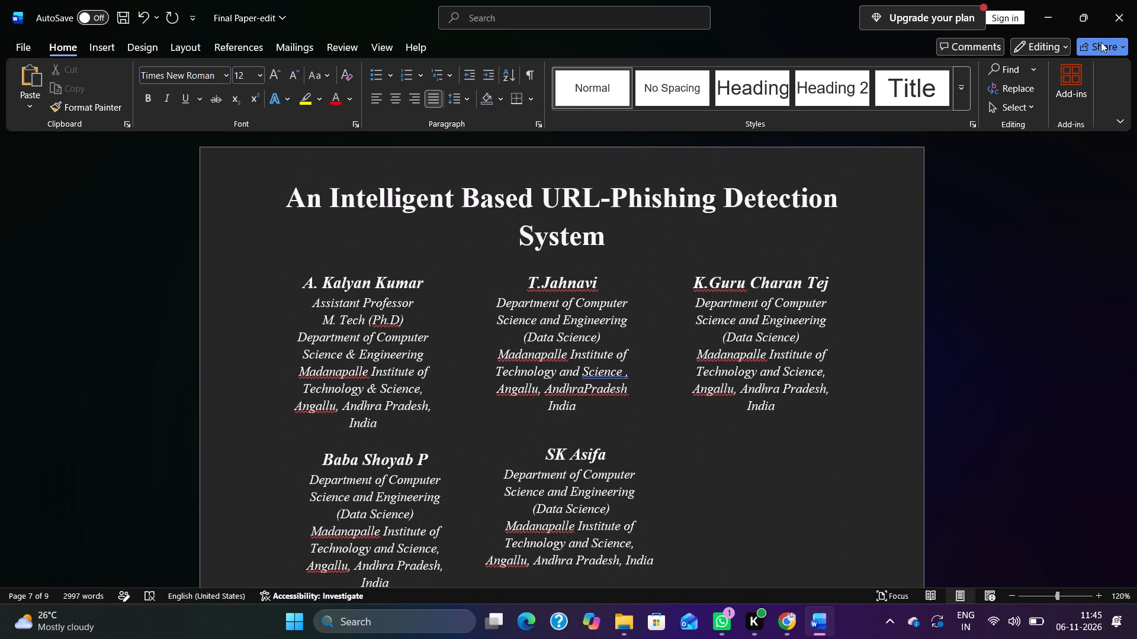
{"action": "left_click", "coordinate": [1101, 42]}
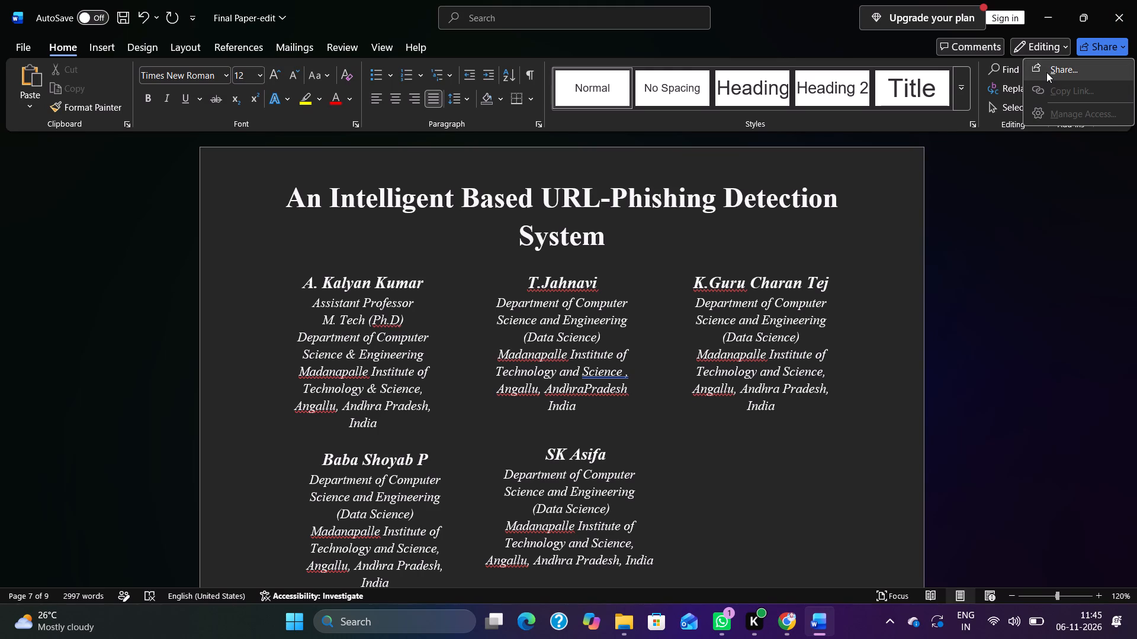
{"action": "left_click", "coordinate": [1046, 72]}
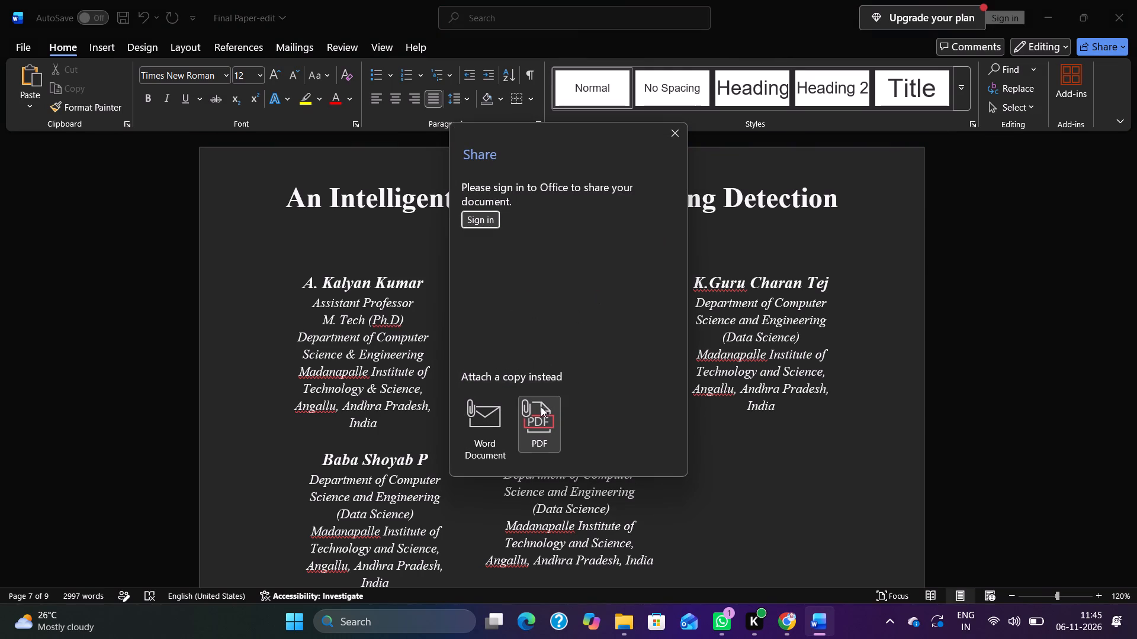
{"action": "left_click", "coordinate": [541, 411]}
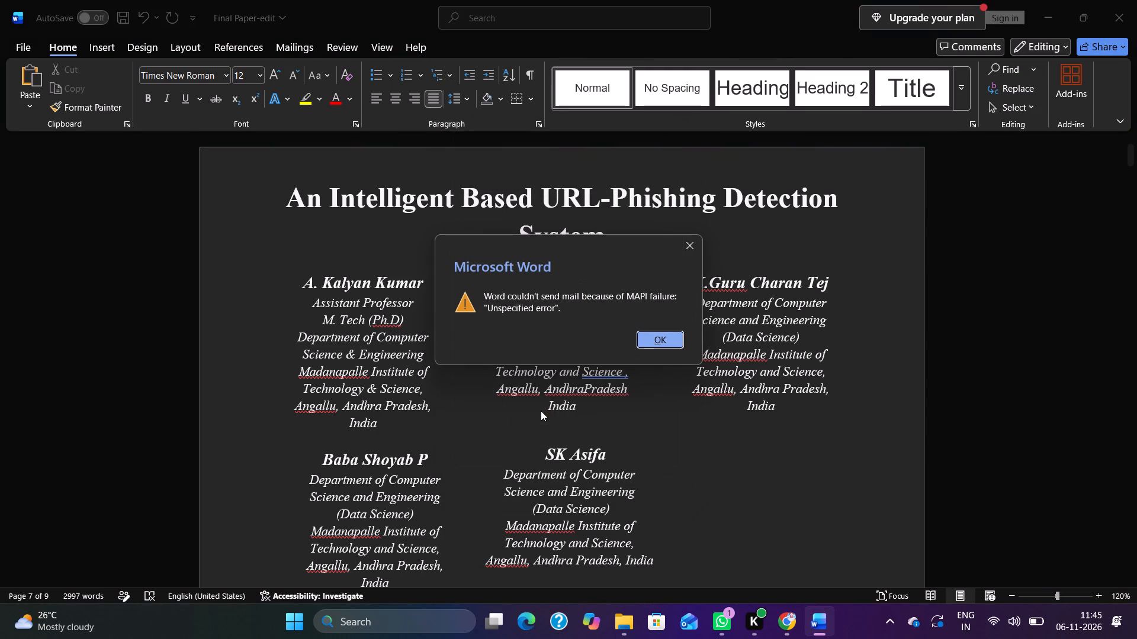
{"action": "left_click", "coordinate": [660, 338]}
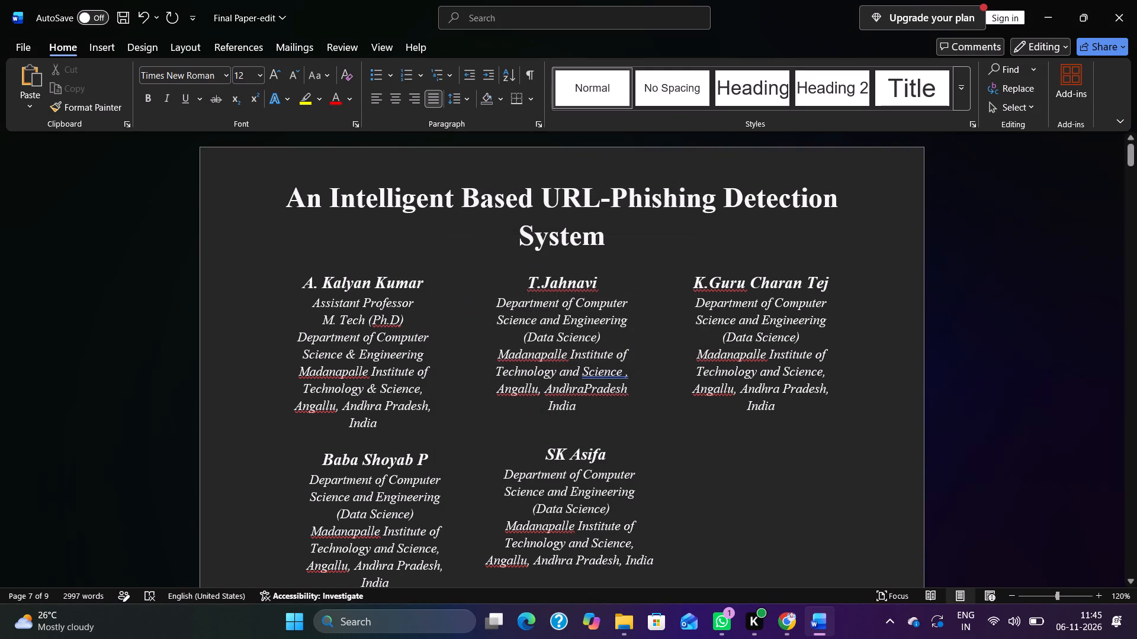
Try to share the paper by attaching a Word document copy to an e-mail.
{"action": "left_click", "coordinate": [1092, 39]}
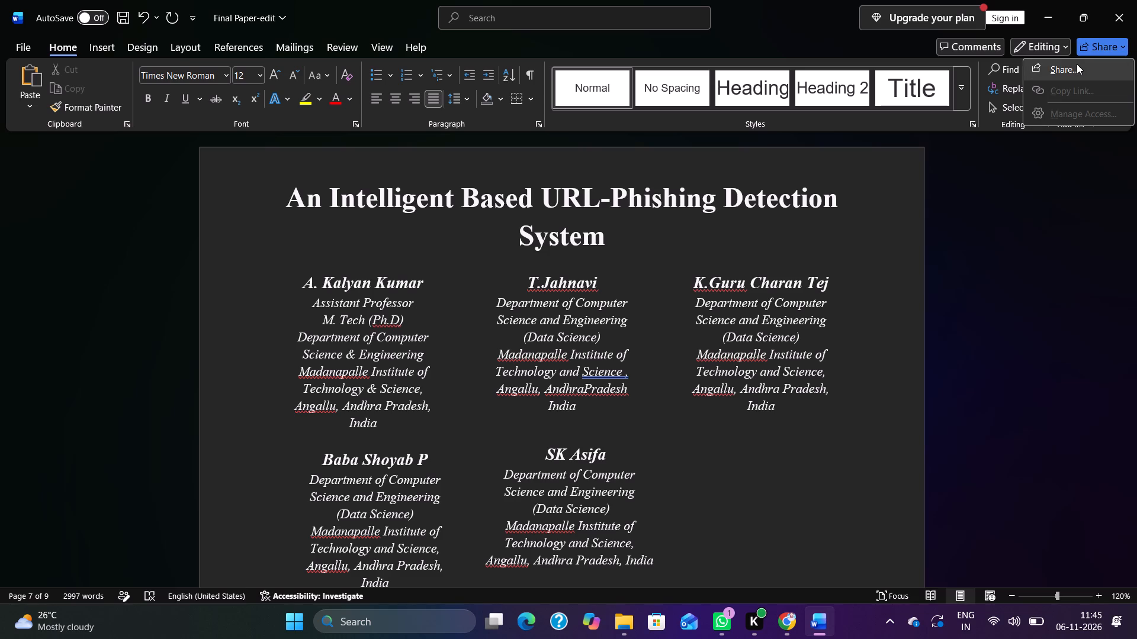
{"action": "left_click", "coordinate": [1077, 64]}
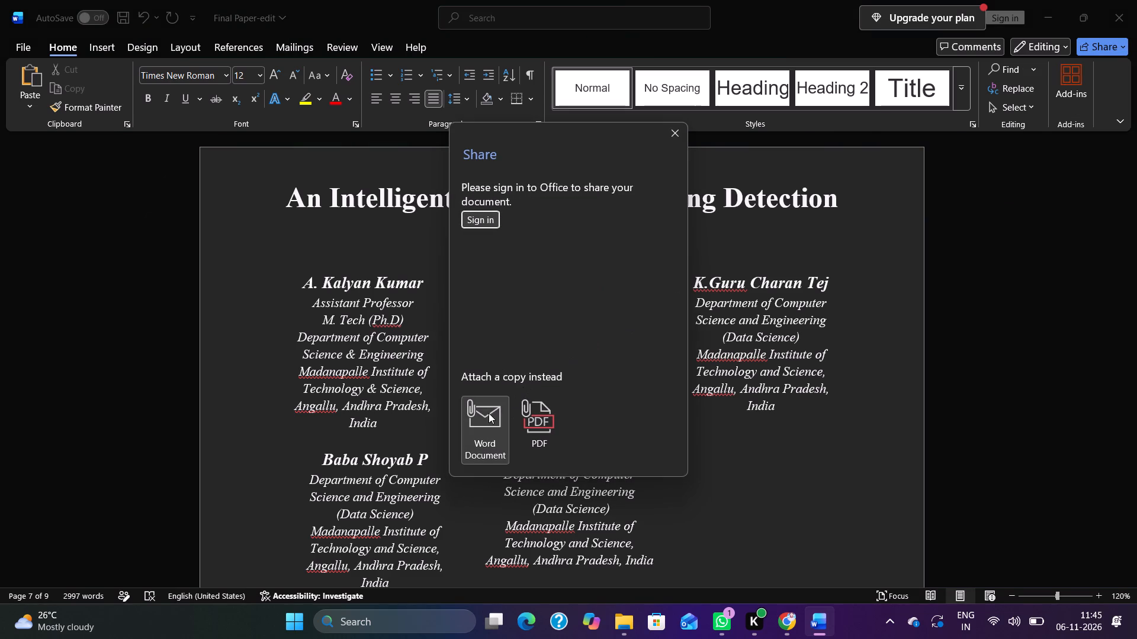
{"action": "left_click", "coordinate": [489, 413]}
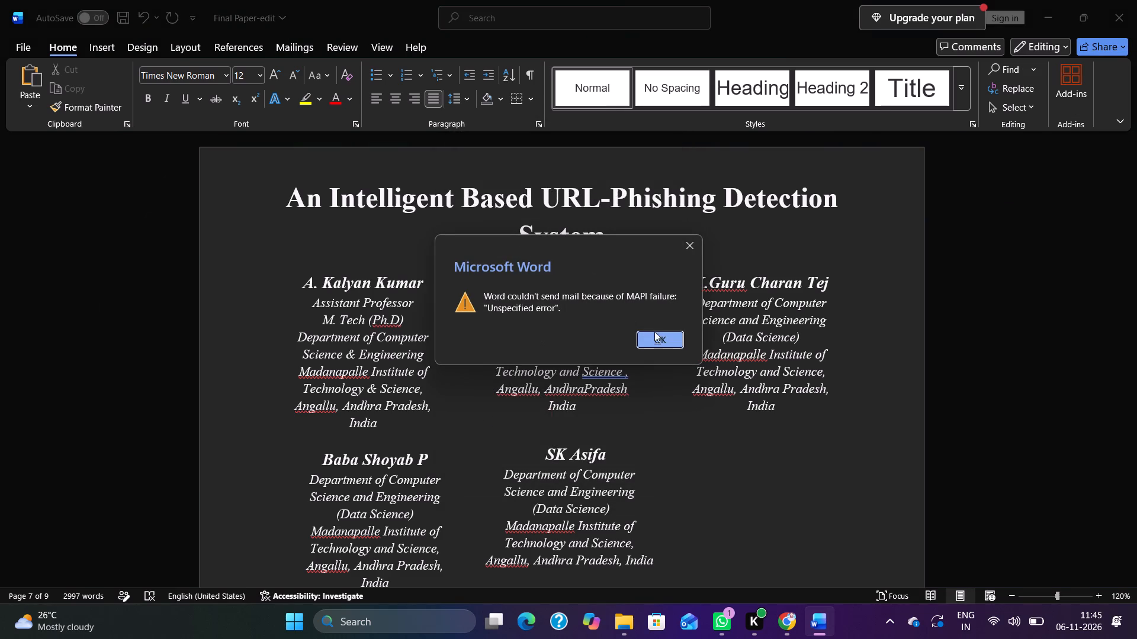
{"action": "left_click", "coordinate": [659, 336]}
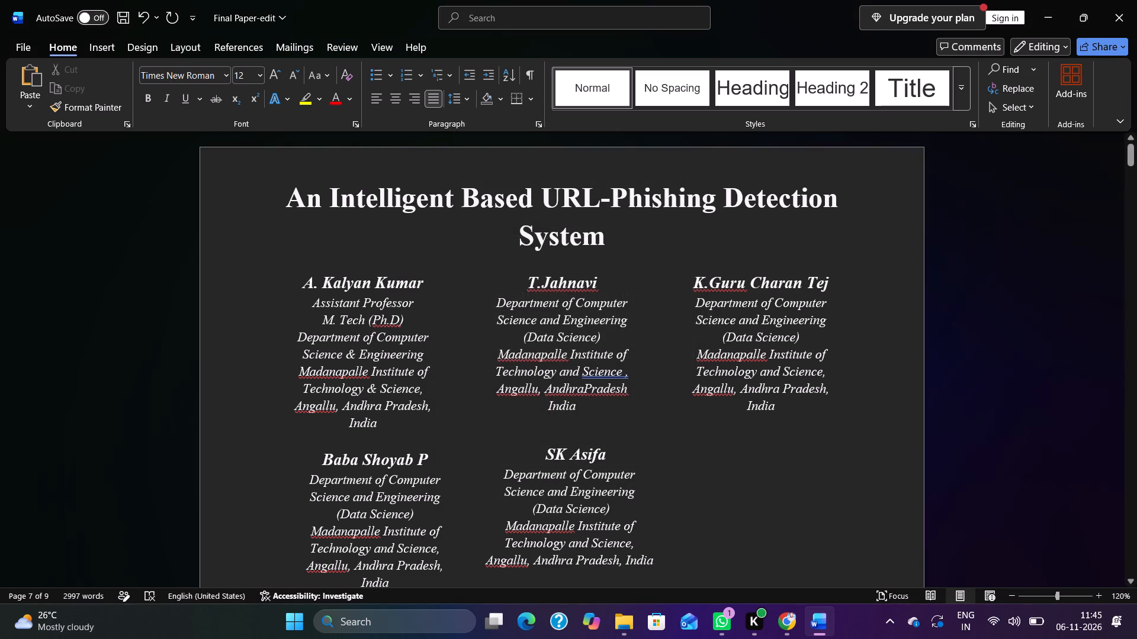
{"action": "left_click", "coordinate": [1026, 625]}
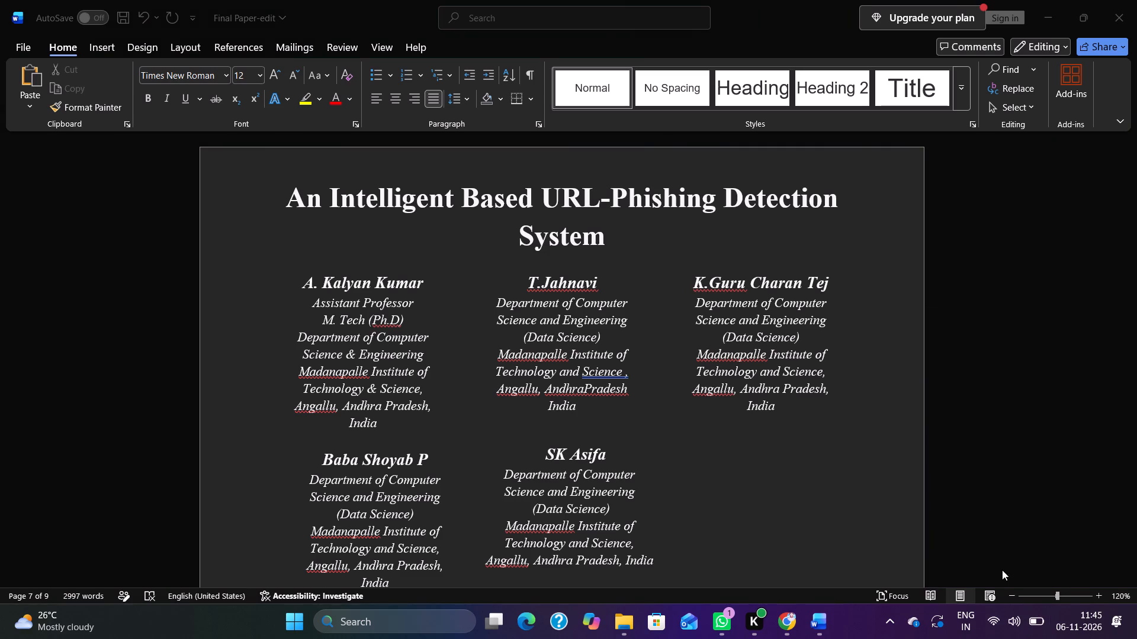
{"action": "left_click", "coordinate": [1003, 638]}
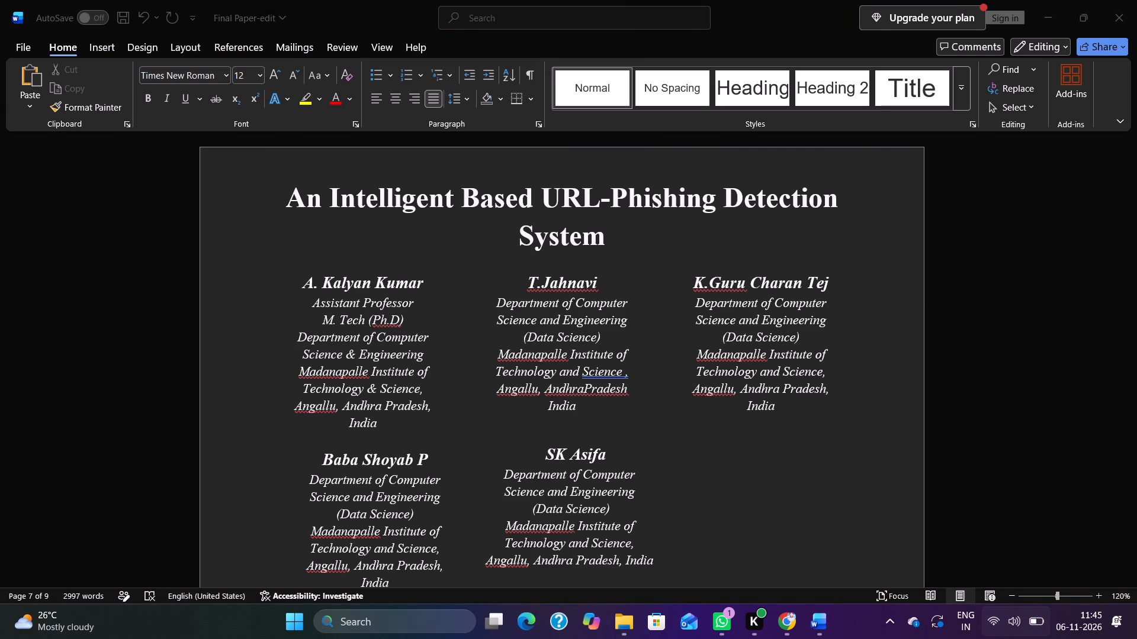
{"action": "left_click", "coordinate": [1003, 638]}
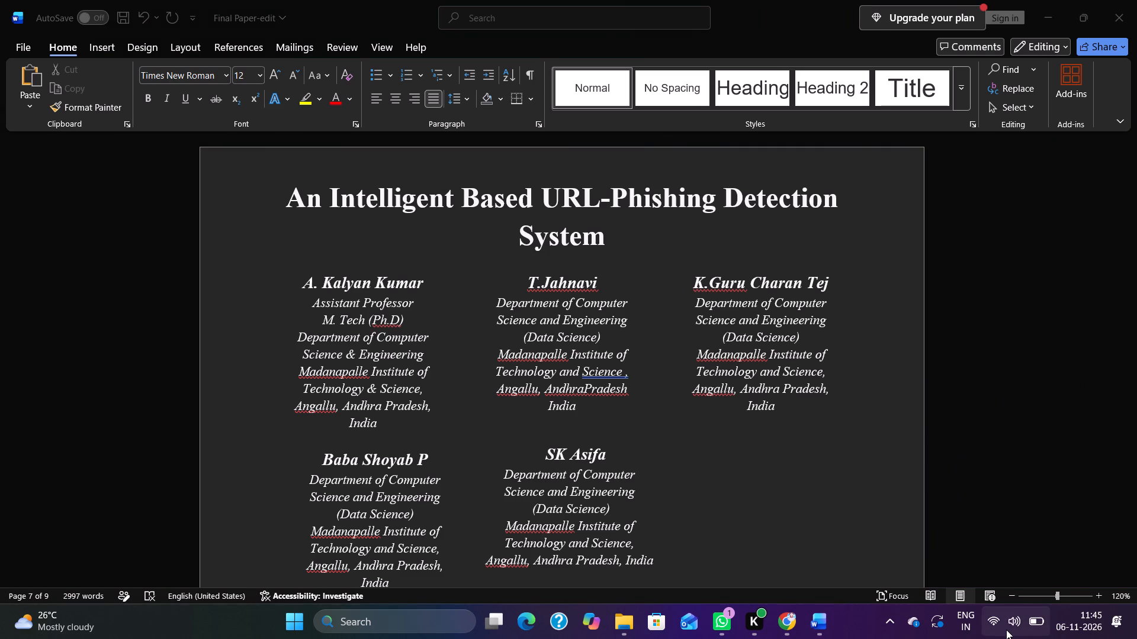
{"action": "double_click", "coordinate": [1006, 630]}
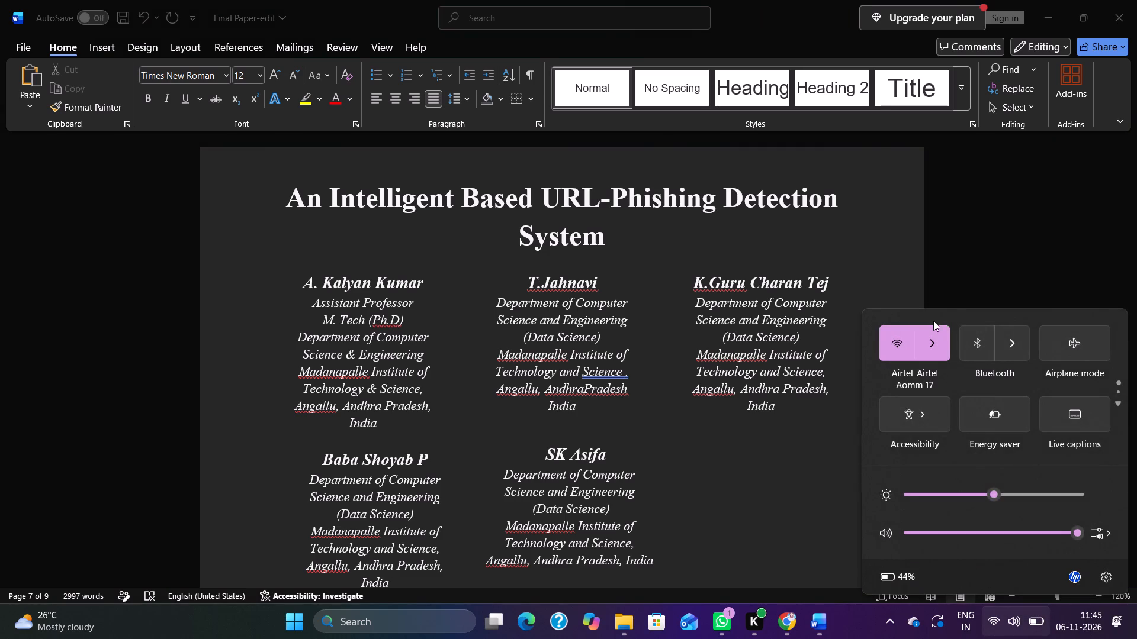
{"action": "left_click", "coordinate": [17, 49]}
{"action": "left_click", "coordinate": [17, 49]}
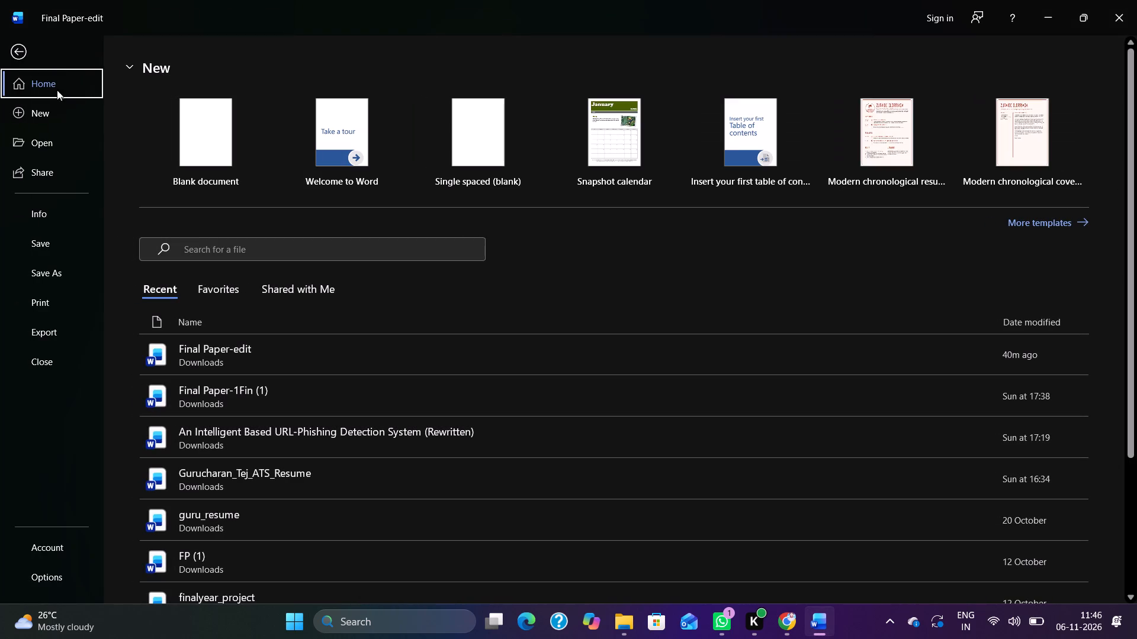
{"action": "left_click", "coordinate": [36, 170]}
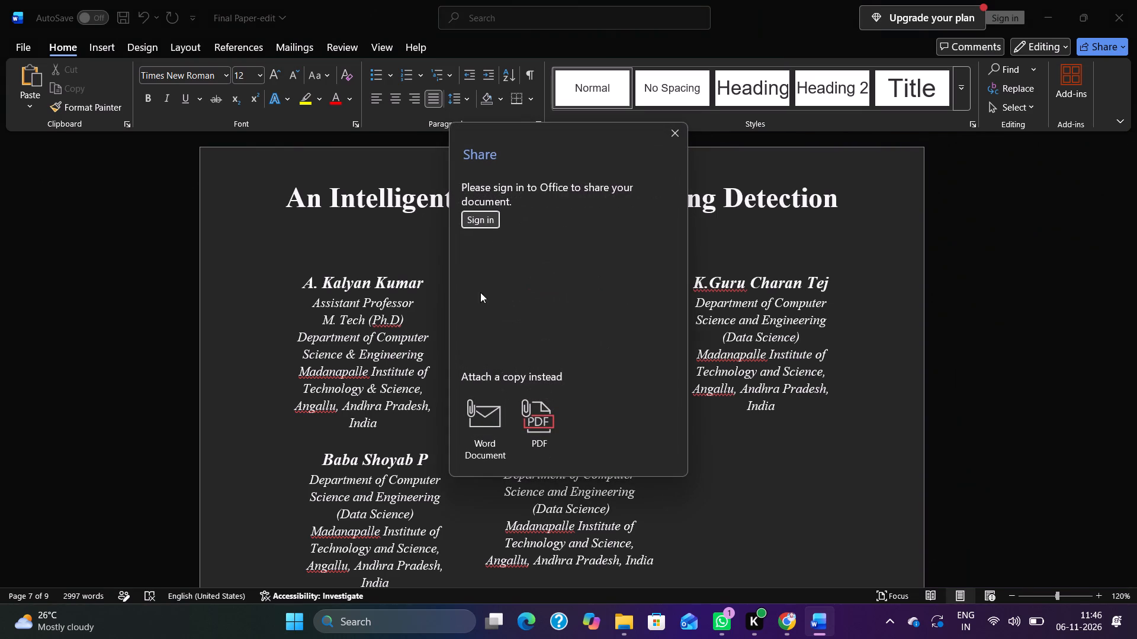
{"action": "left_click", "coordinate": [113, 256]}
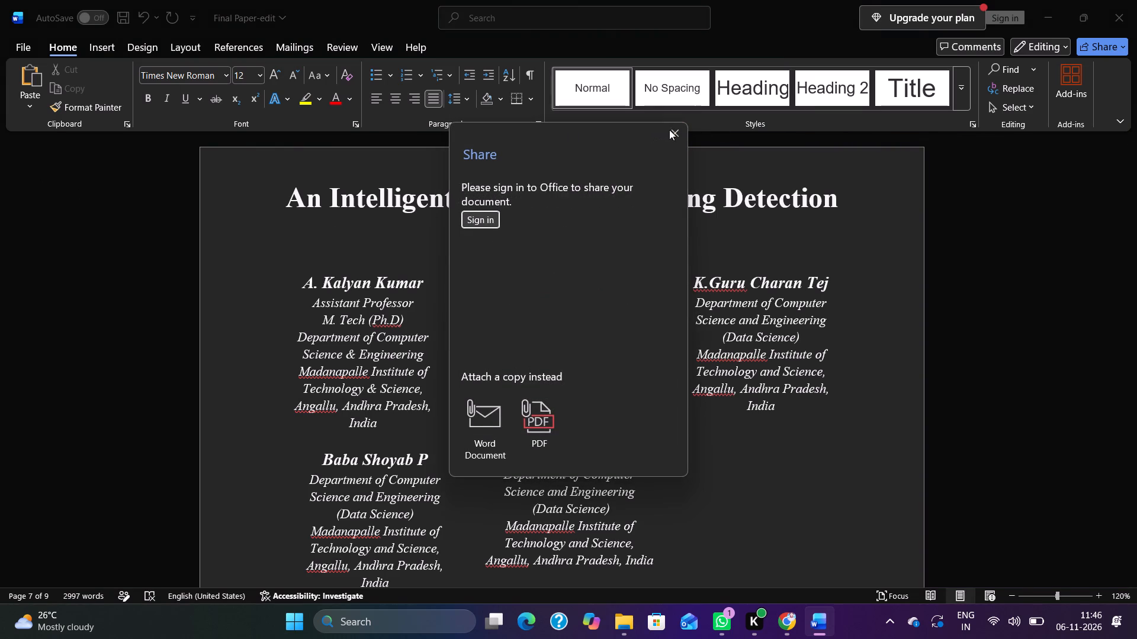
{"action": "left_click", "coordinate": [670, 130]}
Save the edited paper under its existing file name.
{"action": "left_click", "coordinate": [16, 46]}
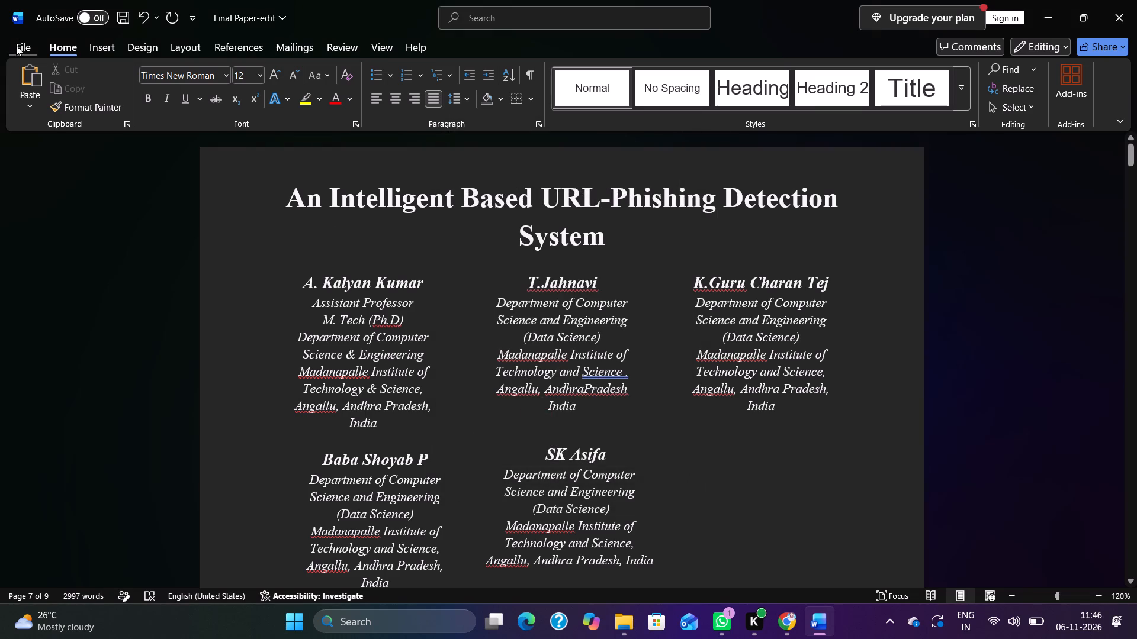
{"action": "left_click", "coordinate": [50, 237]}
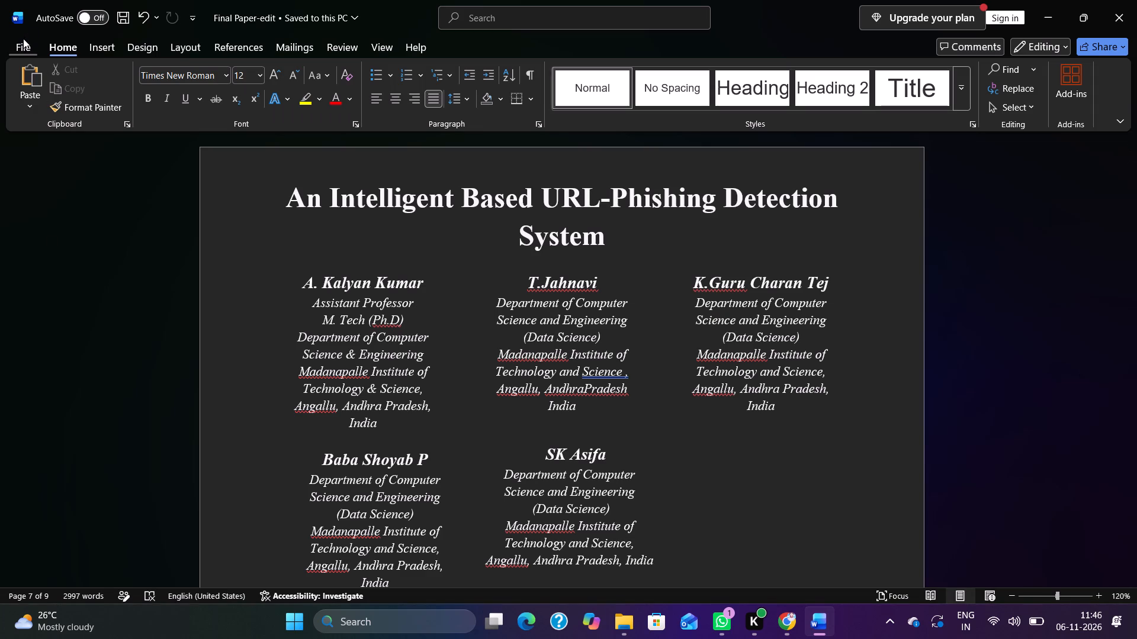
Save a copy of the paper as a Word document named "Final Paper-edit1" in the Downloads folder.
{"action": "left_click", "coordinate": [22, 40]}
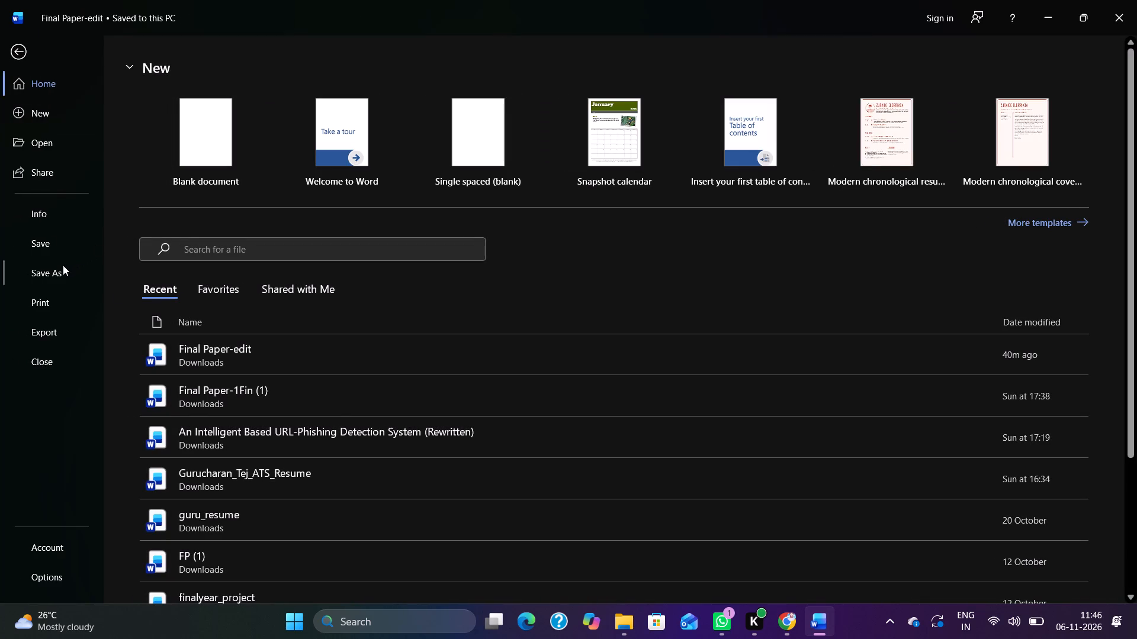
{"action": "left_click", "coordinate": [63, 265]}
{"action": "left_click", "coordinate": [457, 170]}
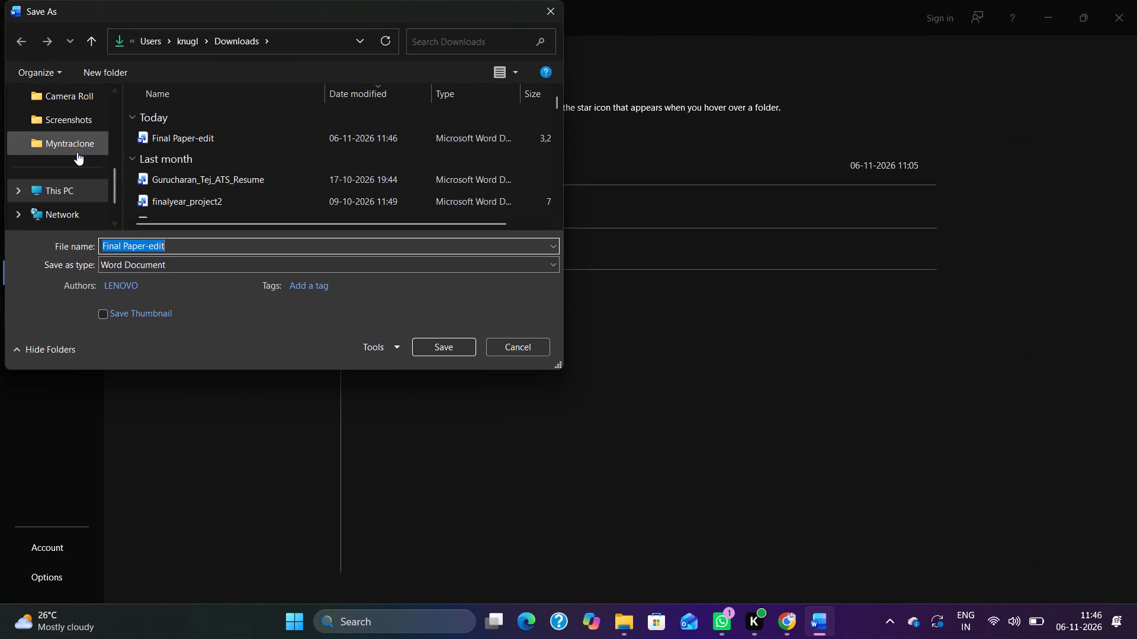
{"action": "scroll", "coordinate": [77, 153], "scroll_direction": "down", "scroll_amount": 1}
{"action": "scroll", "coordinate": [81, 127], "scroll_direction": "up", "scroll_amount": 1}
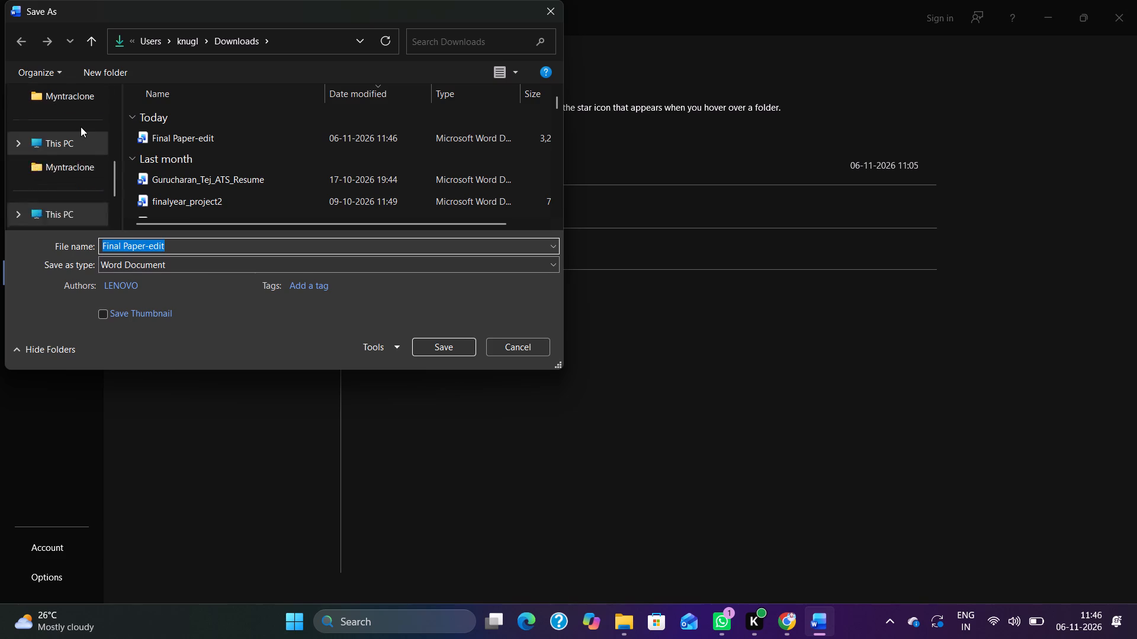
{"action": "scroll", "coordinate": [81, 127], "scroll_direction": "up", "scroll_amount": 1}
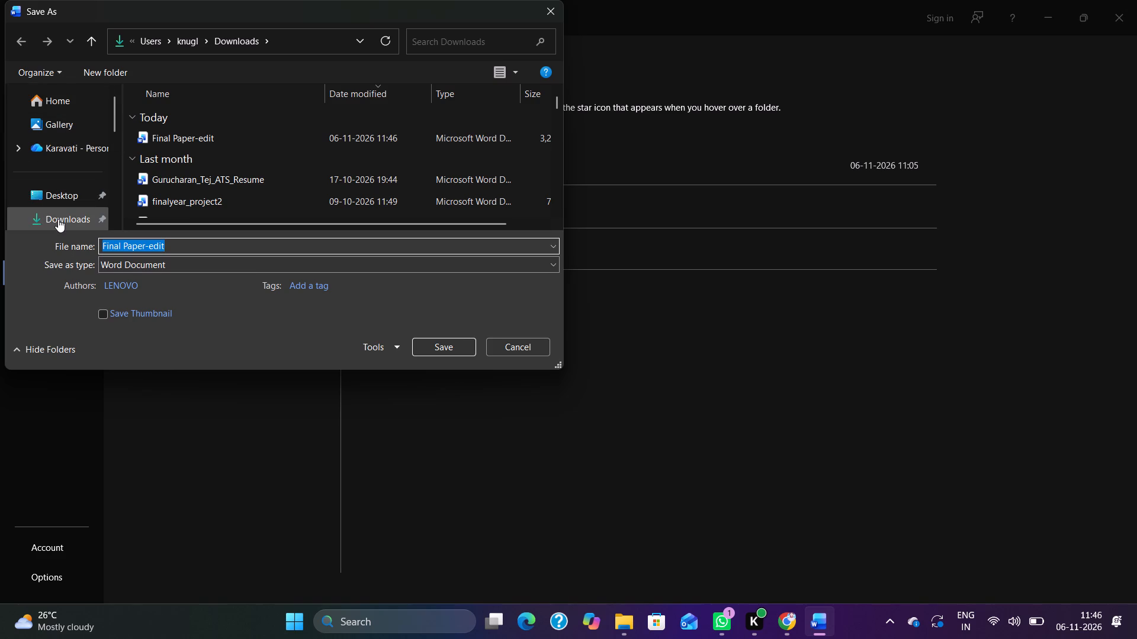
{"action": "left_click", "coordinate": [58, 219]}
{"action": "left_click", "coordinate": [182, 240]}
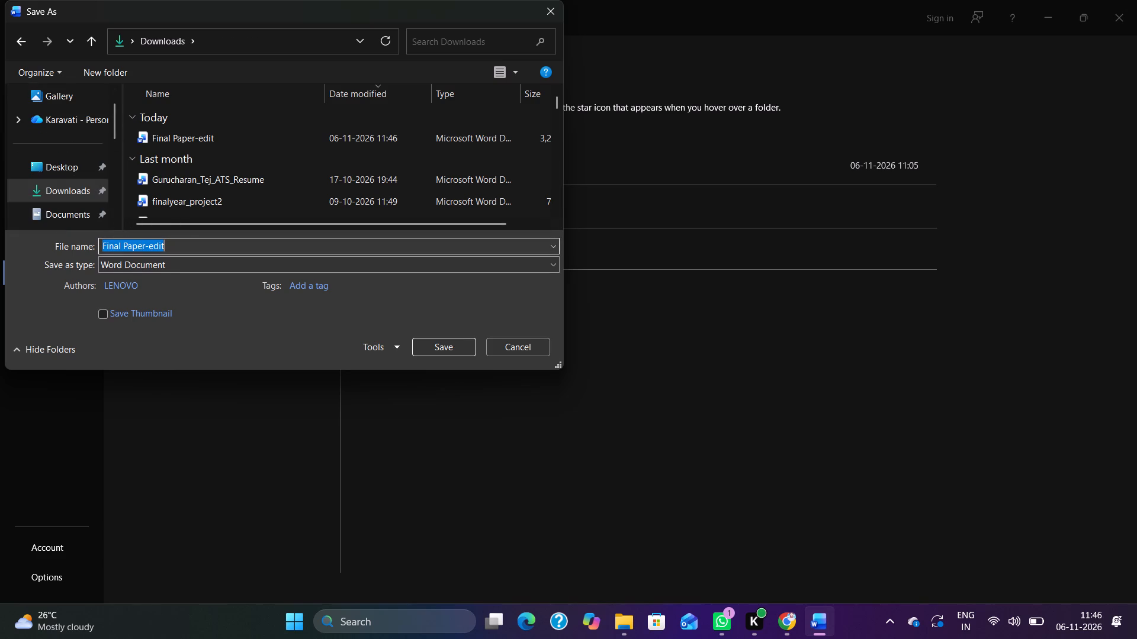
{"action": "key", "text": "Right"}
{"action": "key", "text": "1"}
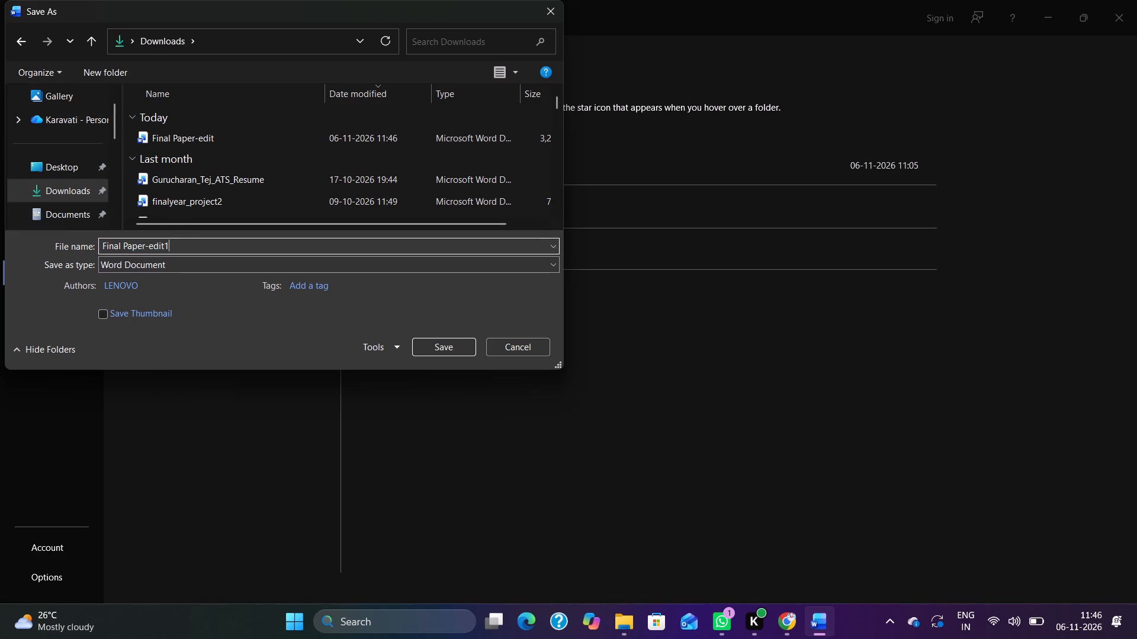
{"action": "left_click", "coordinate": [461, 345]}
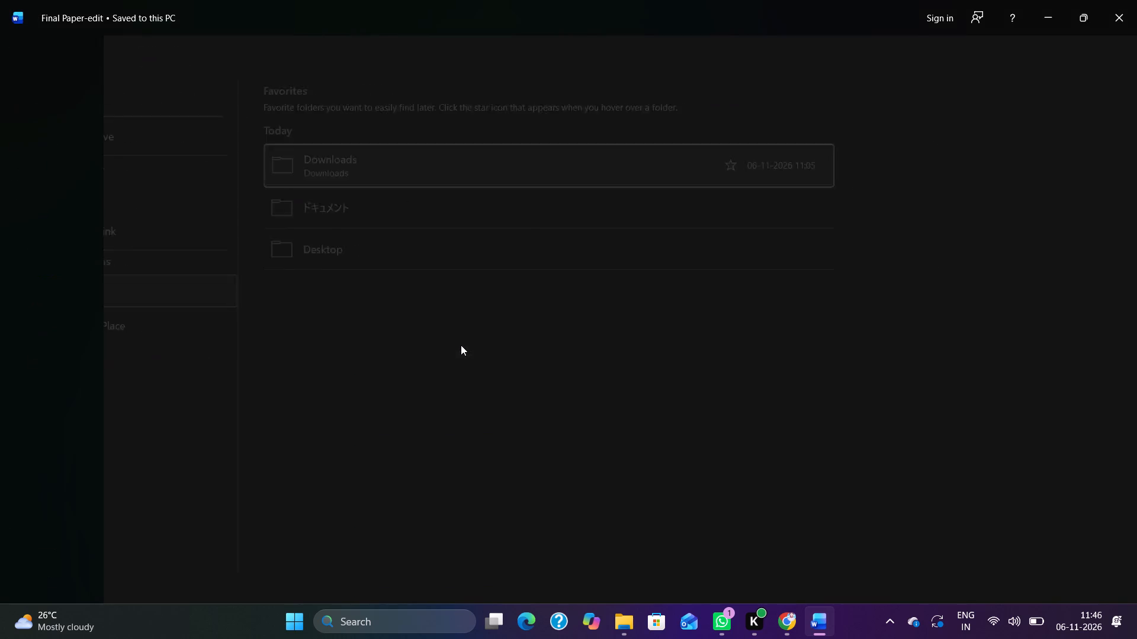
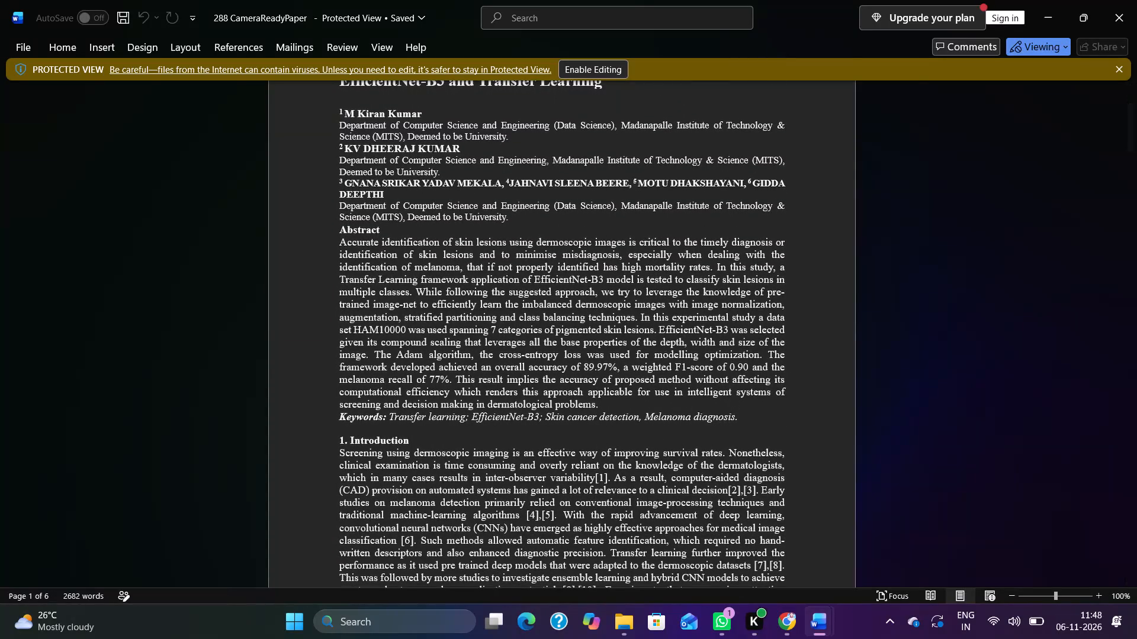
Read through the 288 CameraReadyPaper document, examining its layout from the abstract to the training hyperparameters section.
{"action": "scroll", "coordinate": [631, 388], "scroll_direction": "down", "scroll_amount": 1}
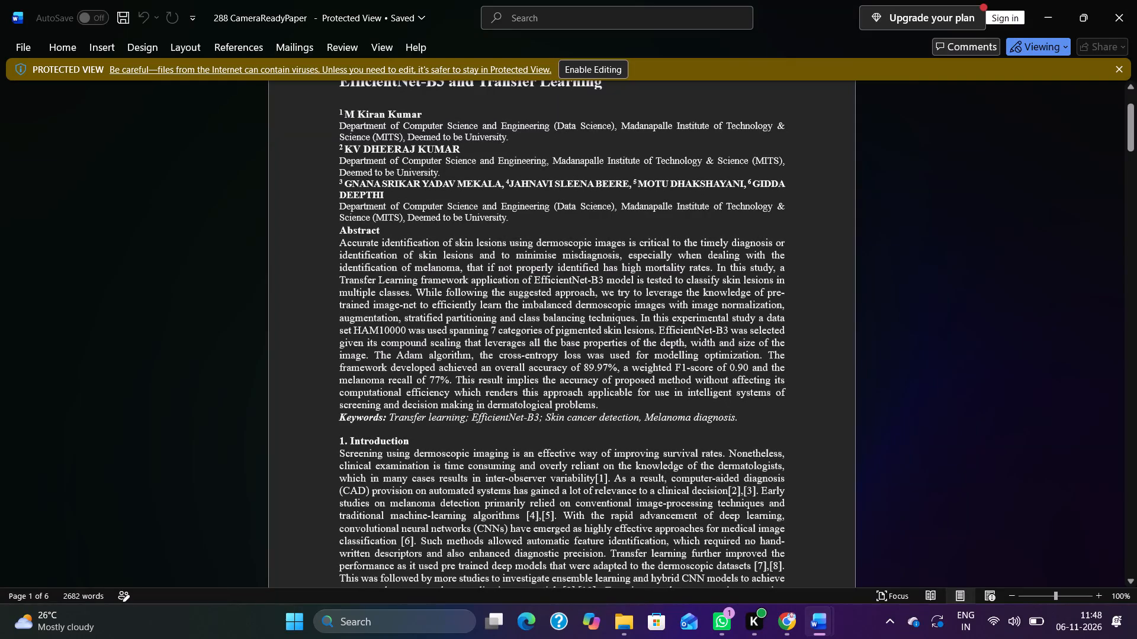
{"action": "scroll", "coordinate": [631, 388], "scroll_direction": "down", "scroll_amount": 2}
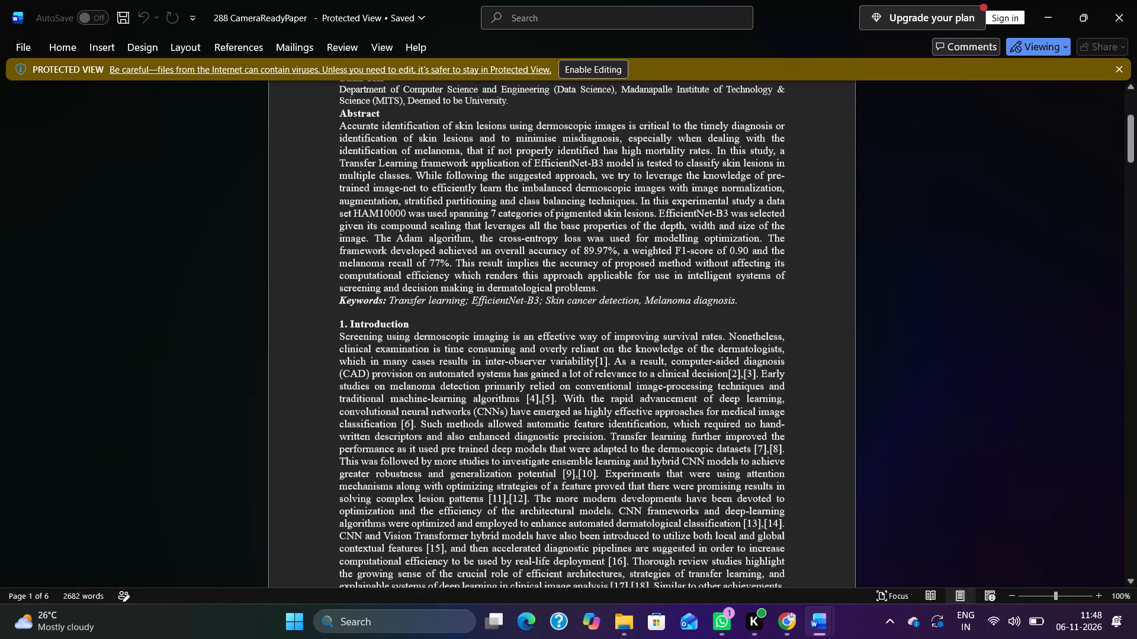
{"action": "scroll", "coordinate": [631, 388], "scroll_direction": "down", "scroll_amount": 1}
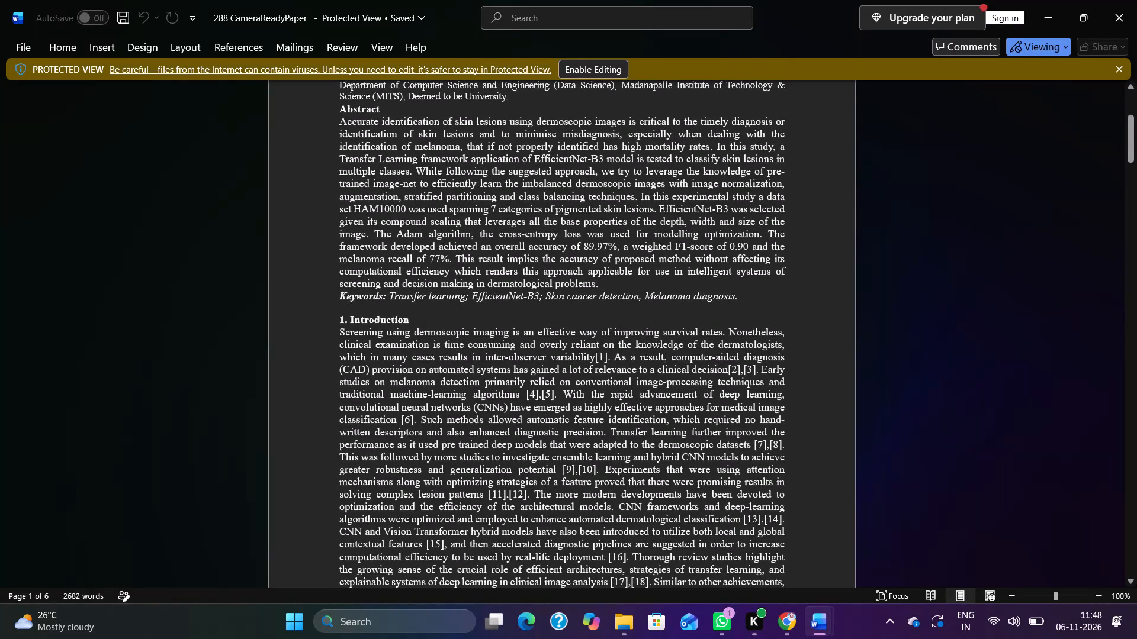
{"action": "scroll", "coordinate": [631, 388], "scroll_direction": "down", "scroll_amount": 1}
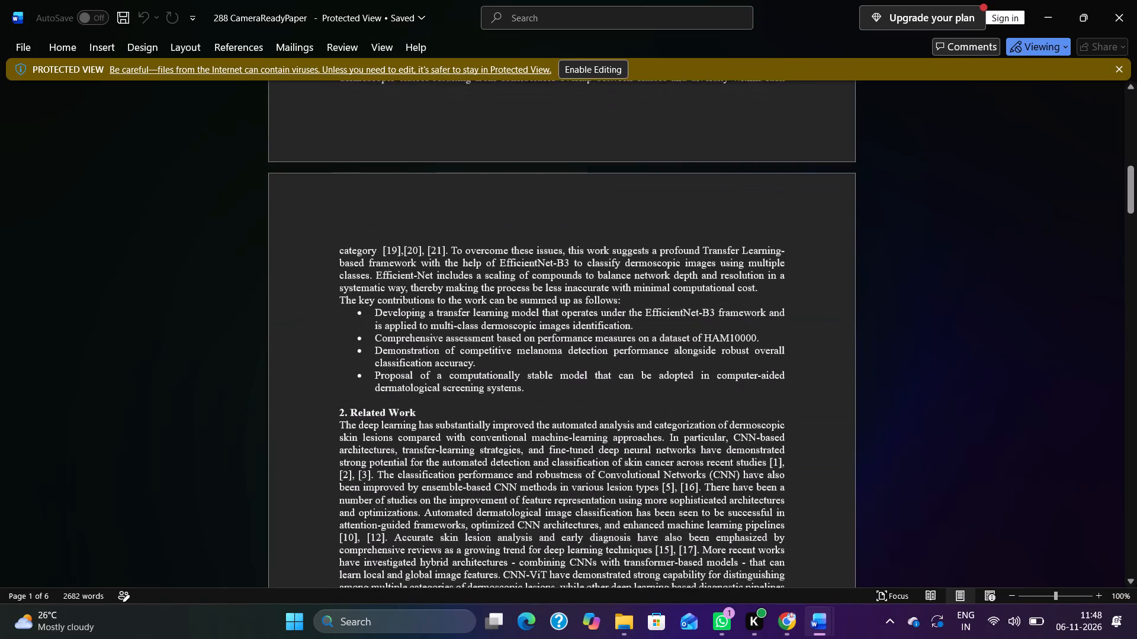
{"action": "scroll", "coordinate": [631, 388], "scroll_direction": "down", "scroll_amount": 1}
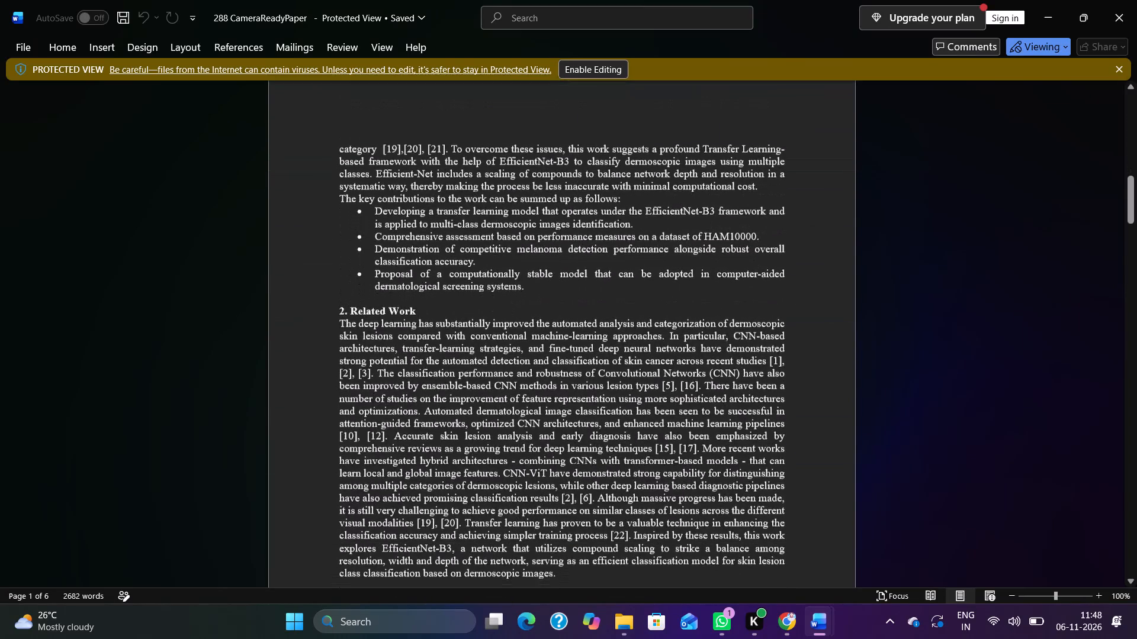
{"action": "scroll", "coordinate": [631, 388], "scroll_direction": "down", "scroll_amount": 3}
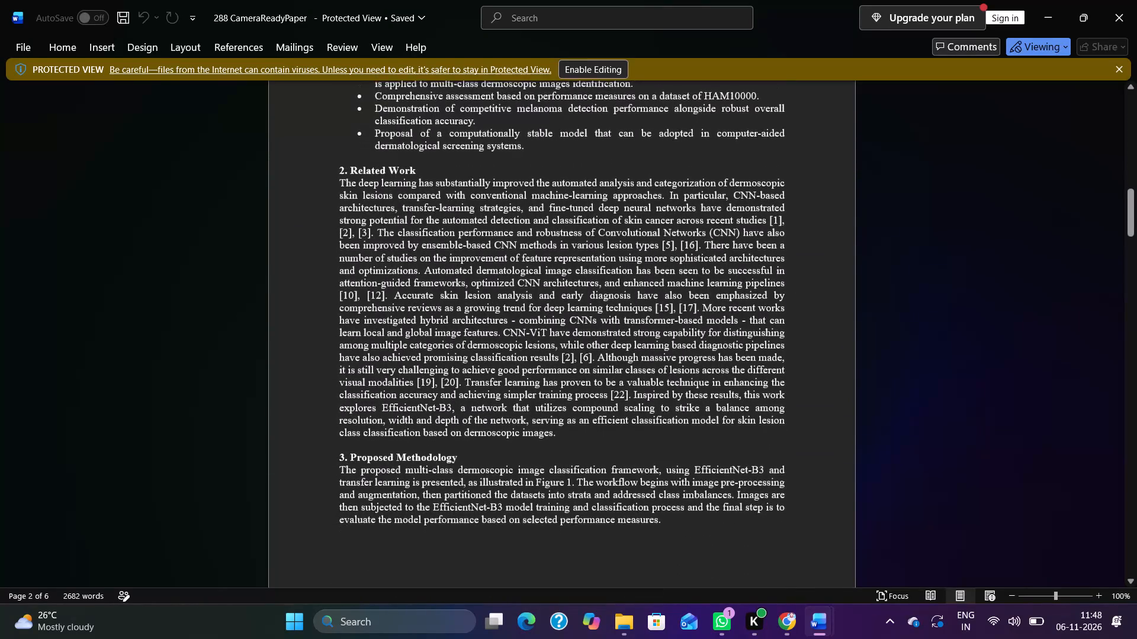
{"action": "scroll", "coordinate": [631, 388], "scroll_direction": "down", "scroll_amount": 3}
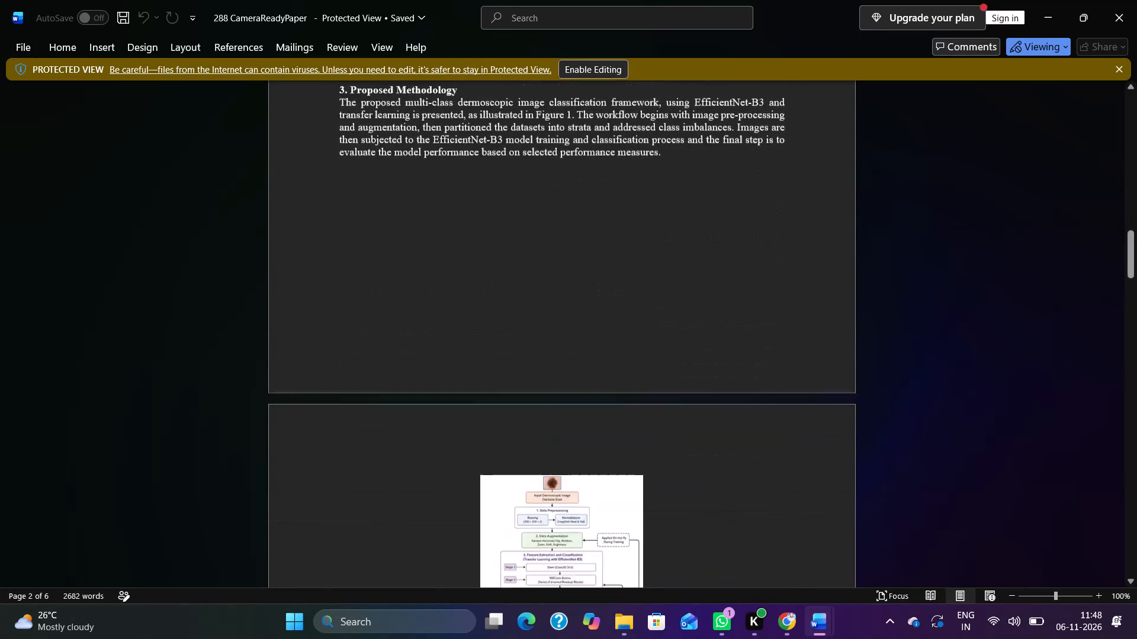
{"action": "scroll", "coordinate": [631, 388], "scroll_direction": "down", "scroll_amount": 4}
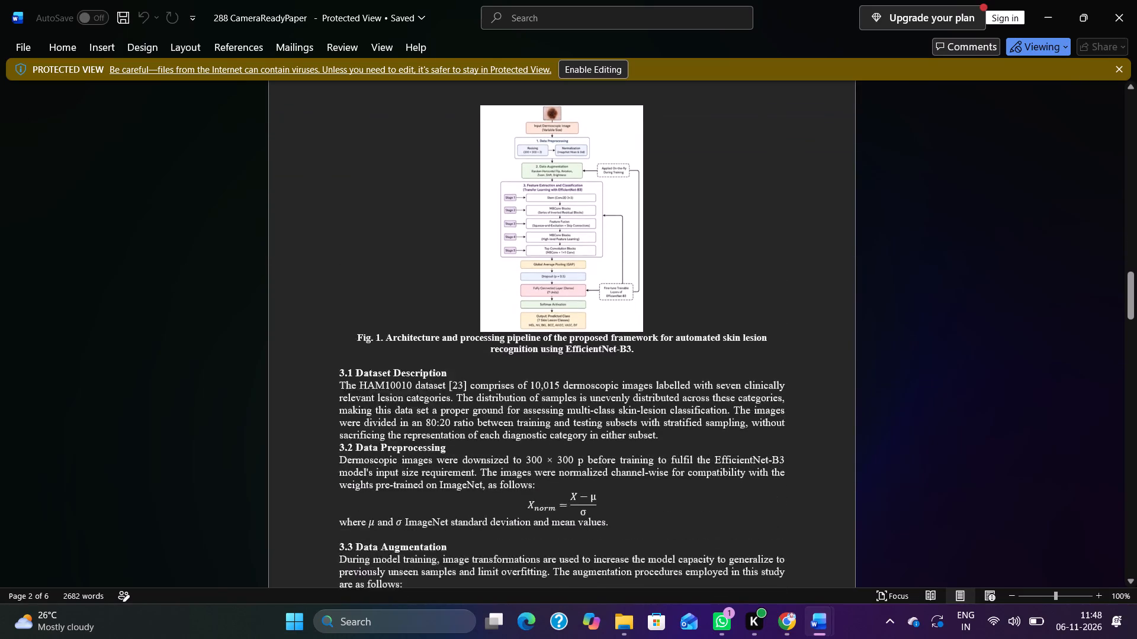
{"action": "scroll", "coordinate": [631, 388], "scroll_direction": "down", "scroll_amount": 3}
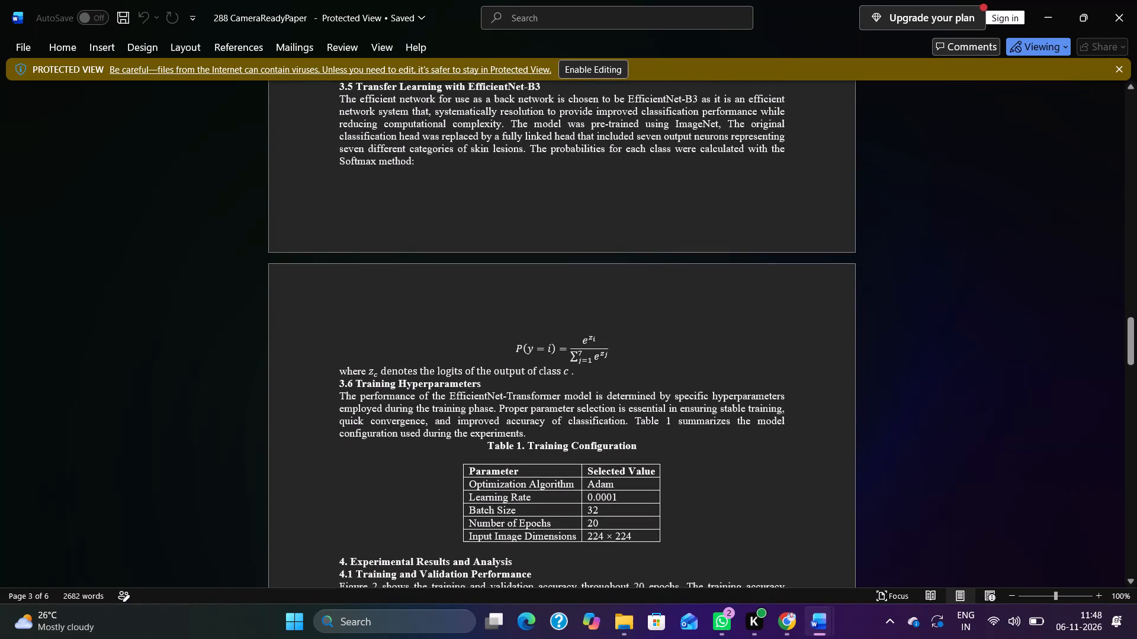
Enable editing for the protected 288 CameraReadyPaper document.
{"action": "double_click", "coordinate": [490, 385]}
{"action": "left_click", "coordinate": [605, 76]}
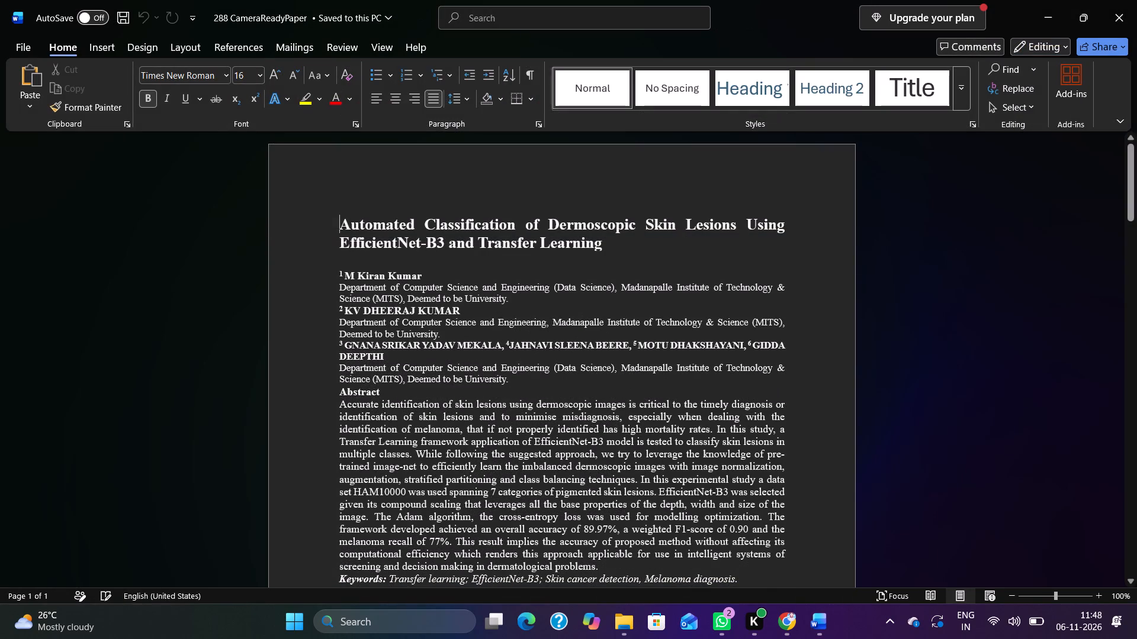
Check the font sizes of the "2. Related Work" heading and its body paragraph in the reference paper.
{"action": "scroll", "coordinate": [473, 422], "scroll_direction": "down", "scroll_amount": 7}
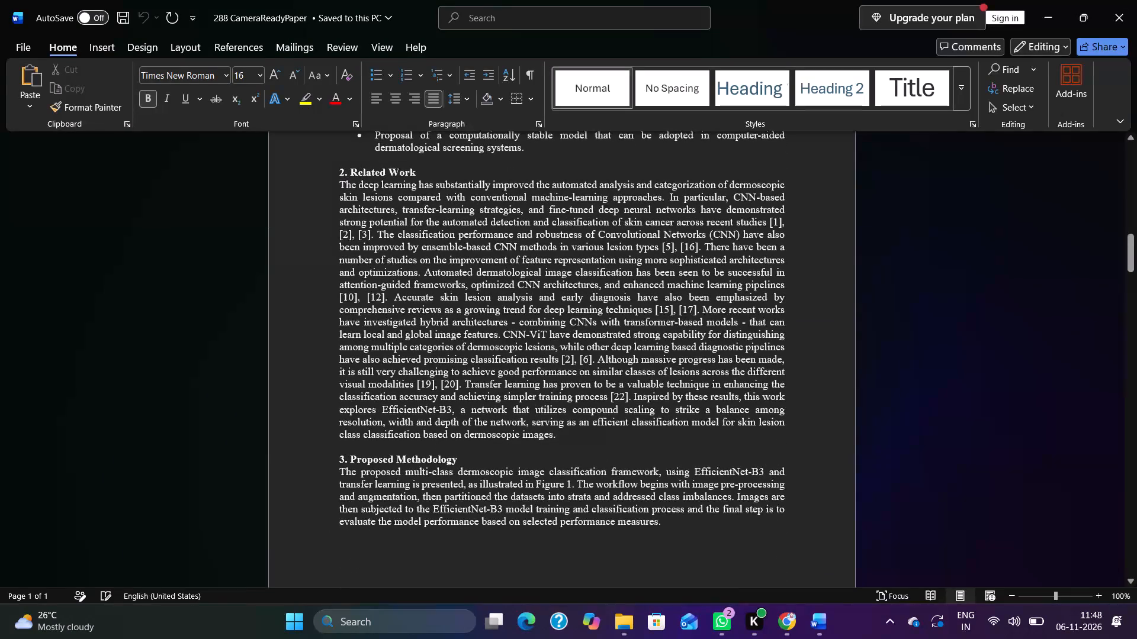
{"action": "left_click_drag", "start_coordinate": [554, 435], "coordinate": [374, 172]}
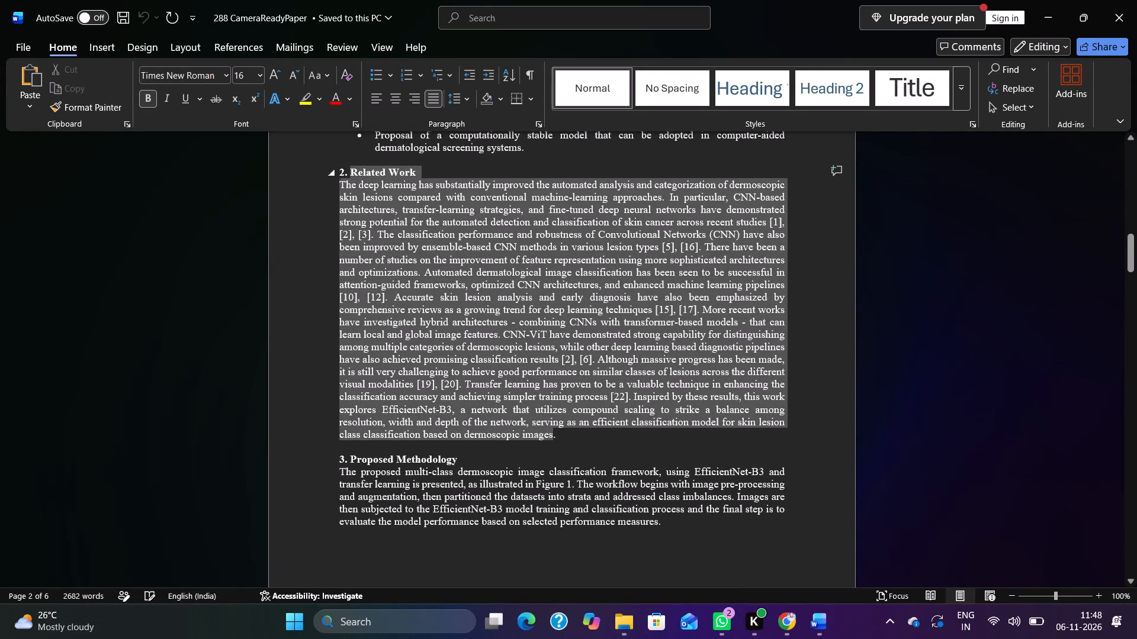
{"action": "left_click_drag", "start_coordinate": [374, 172], "coordinate": [340, 187]}
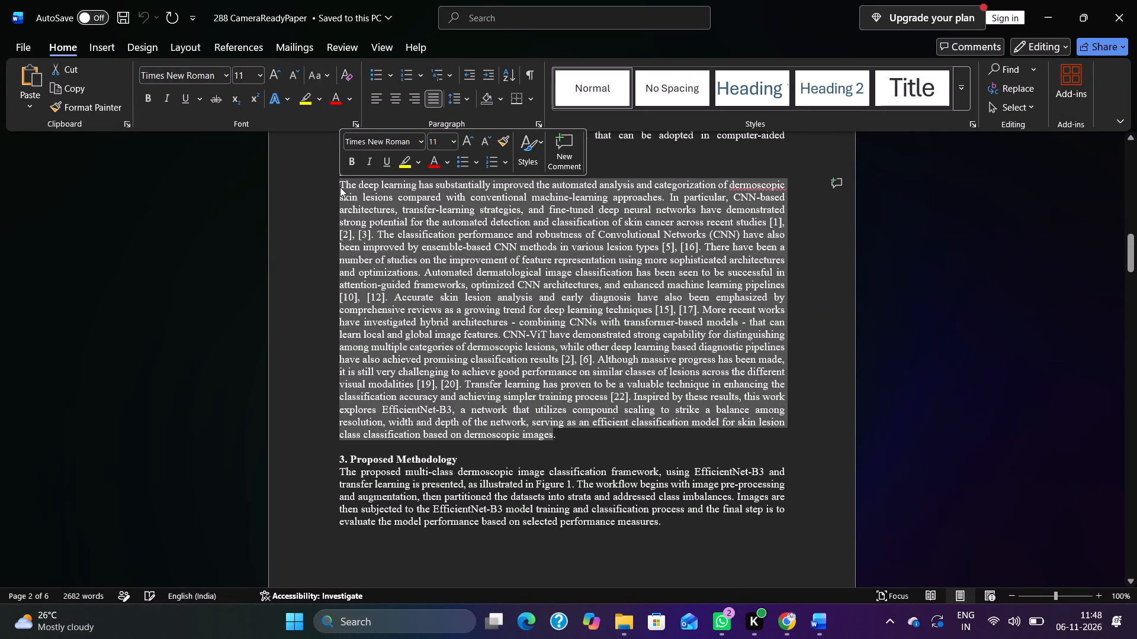
{"action": "left_click", "coordinate": [301, 212]}
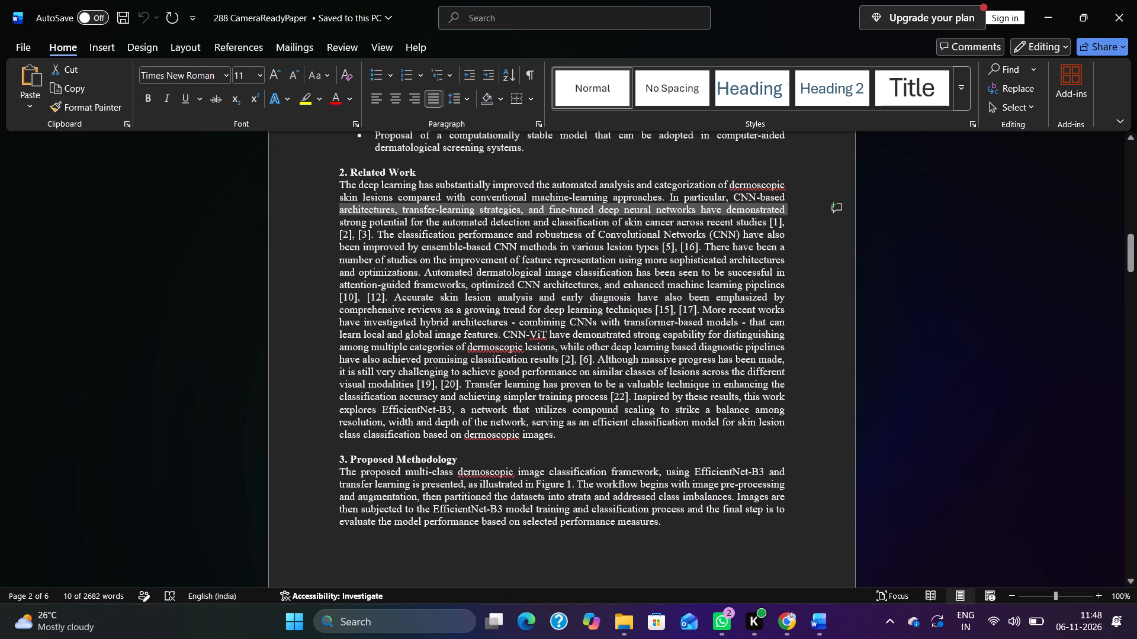
{"action": "left_click_drag", "start_coordinate": [426, 170], "coordinate": [355, 168]}
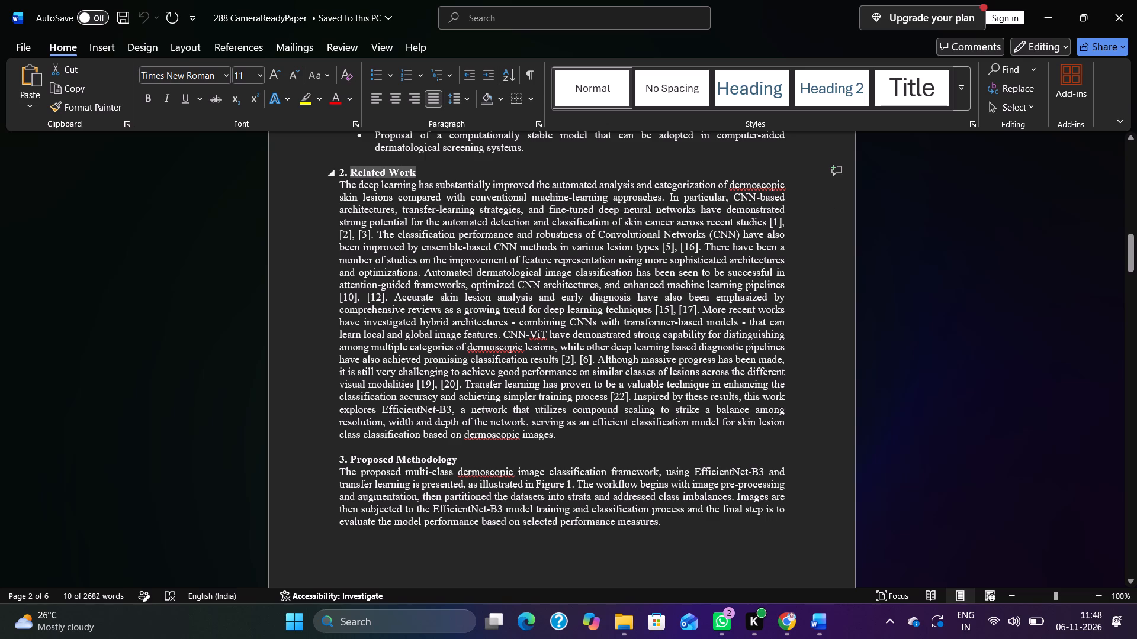
{"action": "left_click_drag", "start_coordinate": [355, 168], "coordinate": [341, 173]}
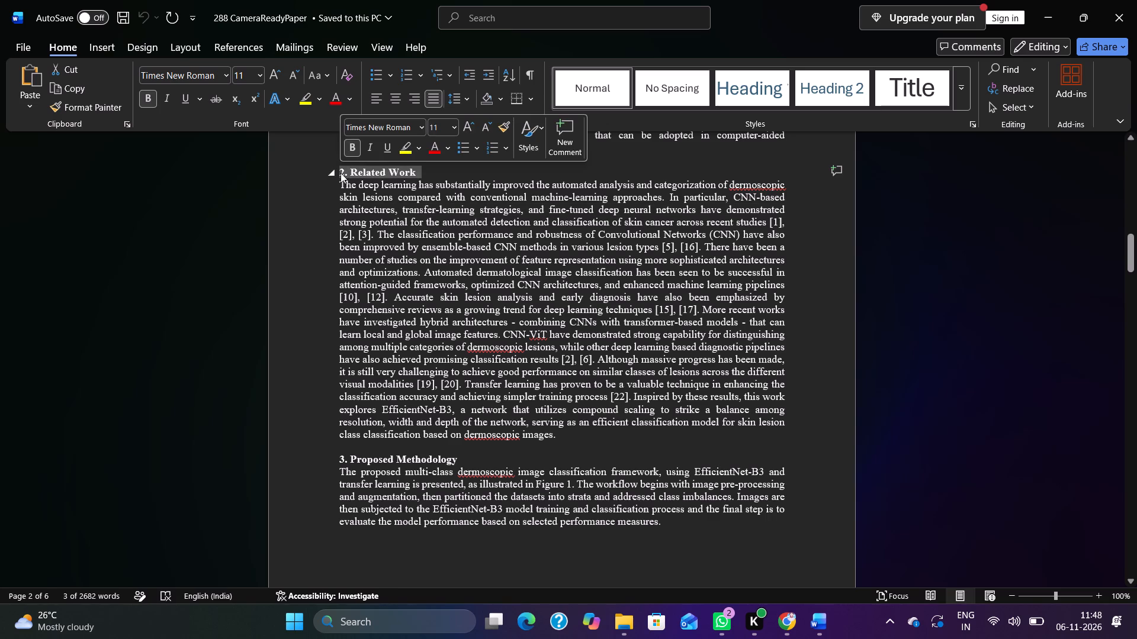
{"action": "left_click", "coordinate": [308, 208]}
Check the font sizes of the reference paper's title and author name lines, and close that document.
{"action": "scroll", "coordinate": [469, 243], "scroll_direction": "up", "scroll_amount": 5}
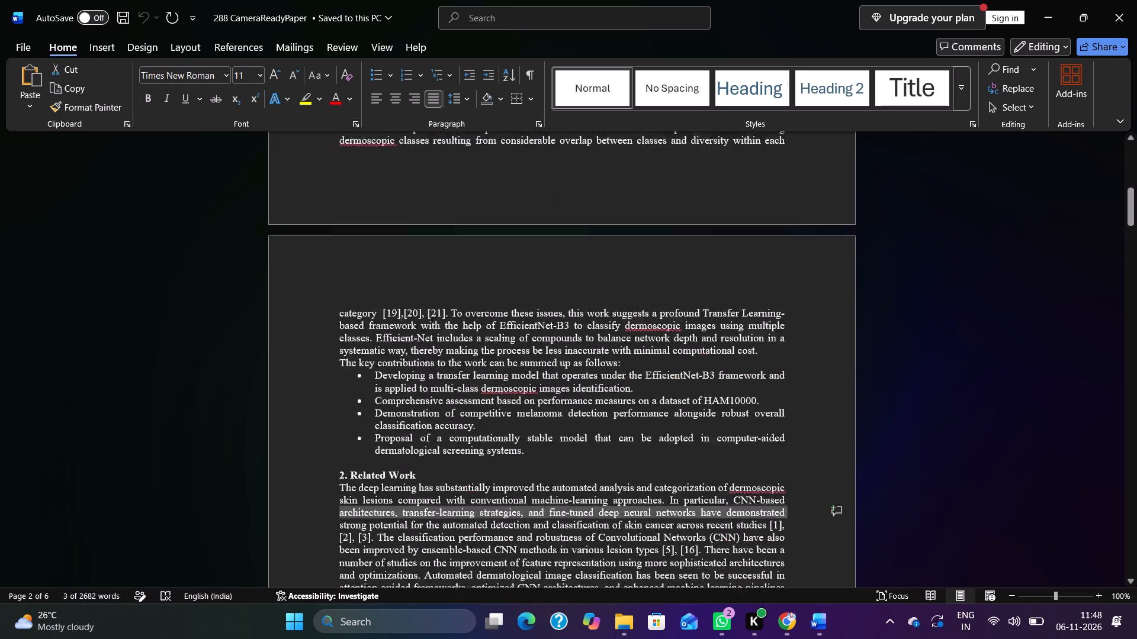
{"action": "scroll", "coordinate": [469, 243], "scroll_direction": "up", "scroll_amount": 2}
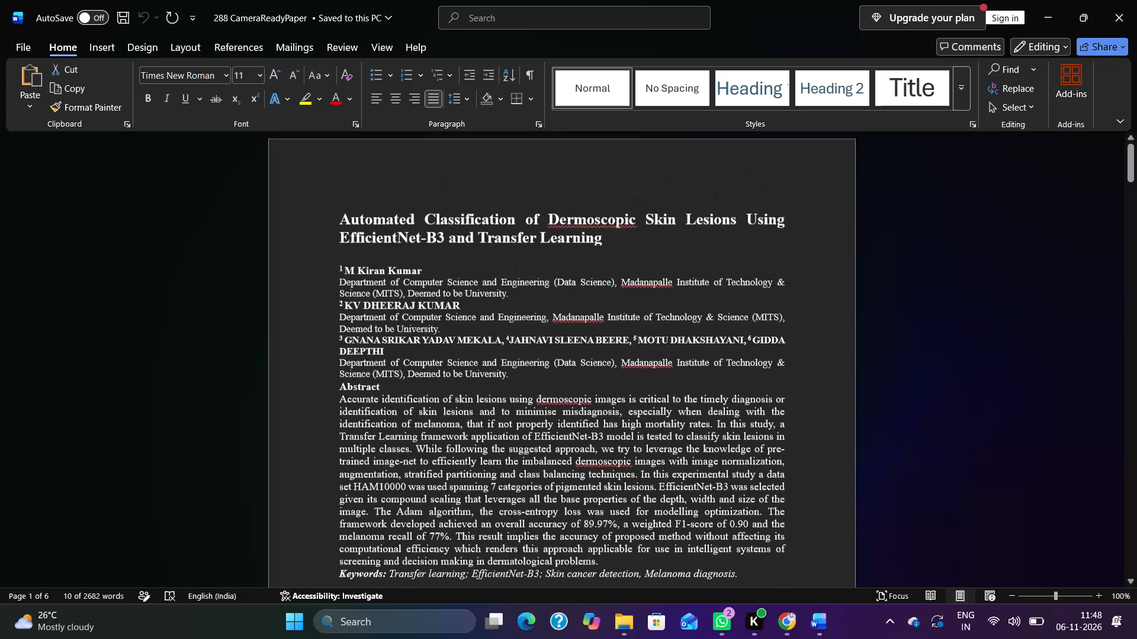
{"action": "left_click_drag", "start_coordinate": [341, 221], "coordinate": [560, 246]}
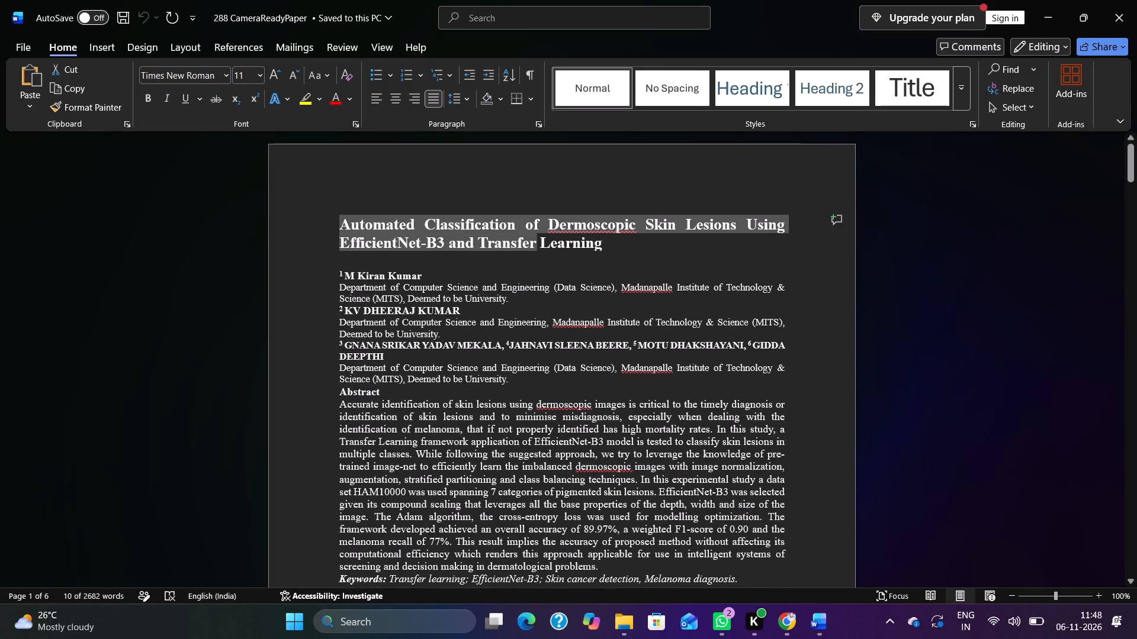
{"action": "left_click_drag", "start_coordinate": [560, 246], "coordinate": [608, 241]}
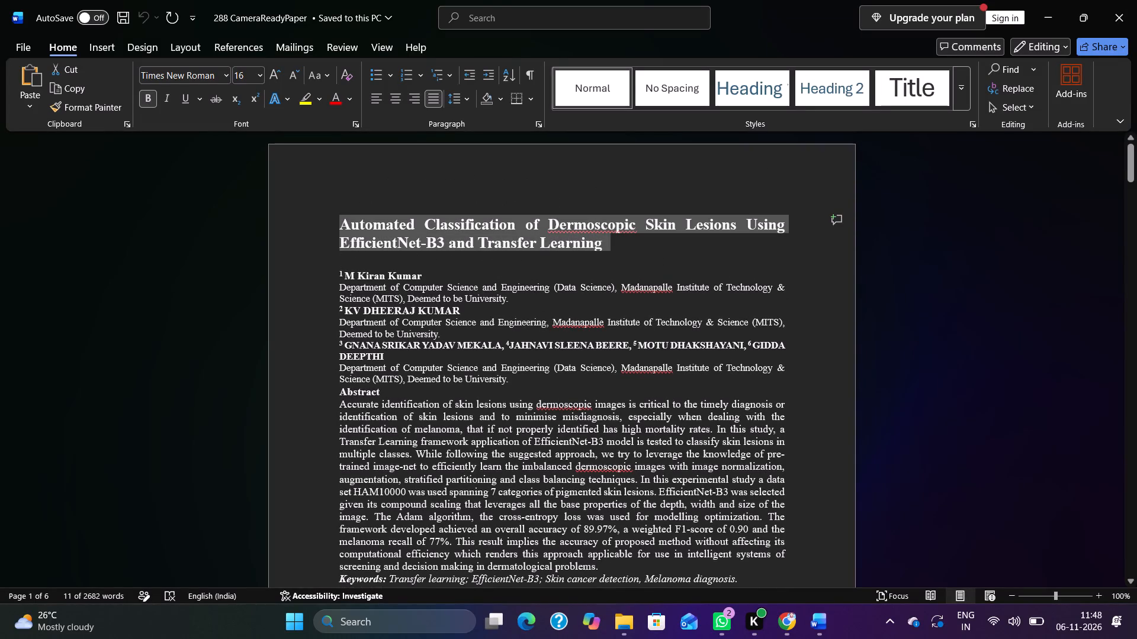
{"action": "left_click_drag", "start_coordinate": [341, 275], "coordinate": [429, 270]}
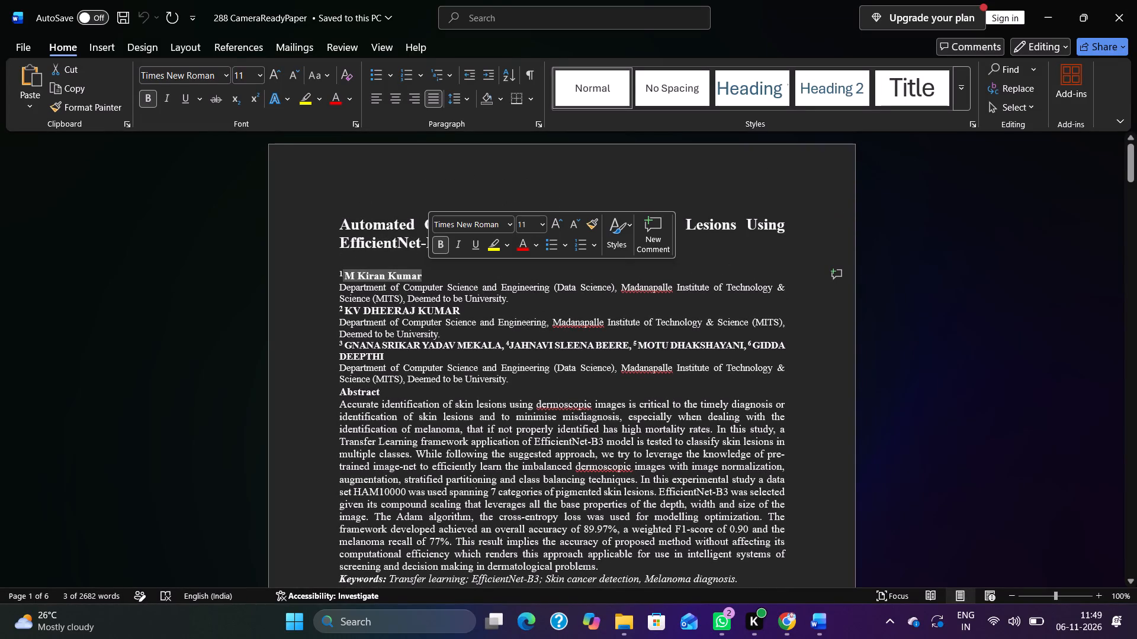
{"action": "left_click", "coordinate": [419, 293]}
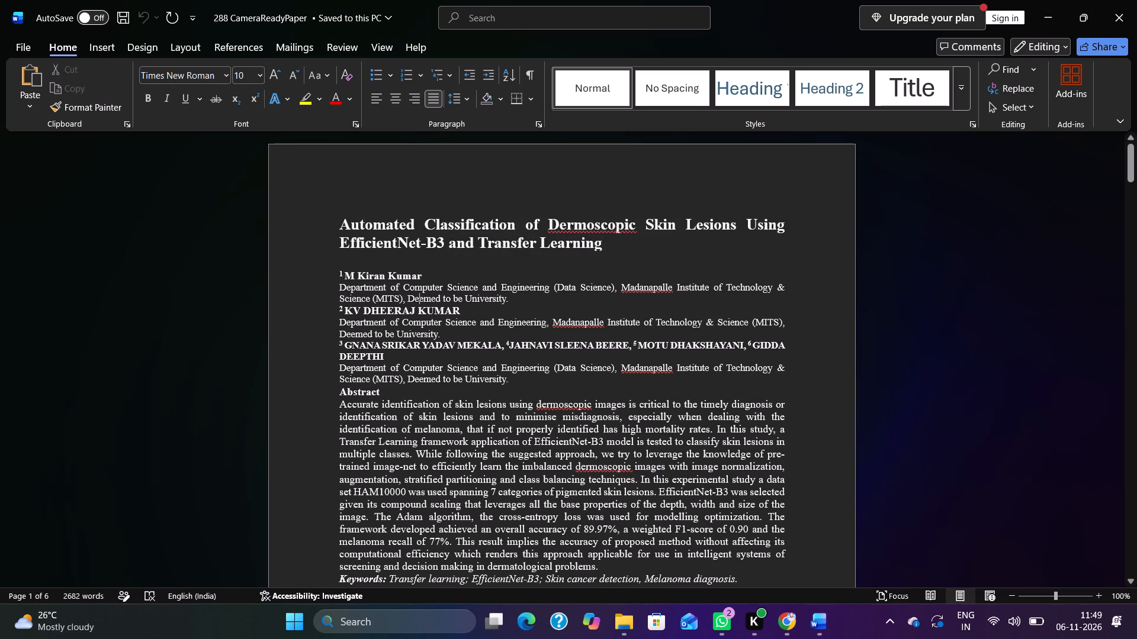
{"action": "left_click_drag", "start_coordinate": [464, 305], "coordinate": [340, 311]}
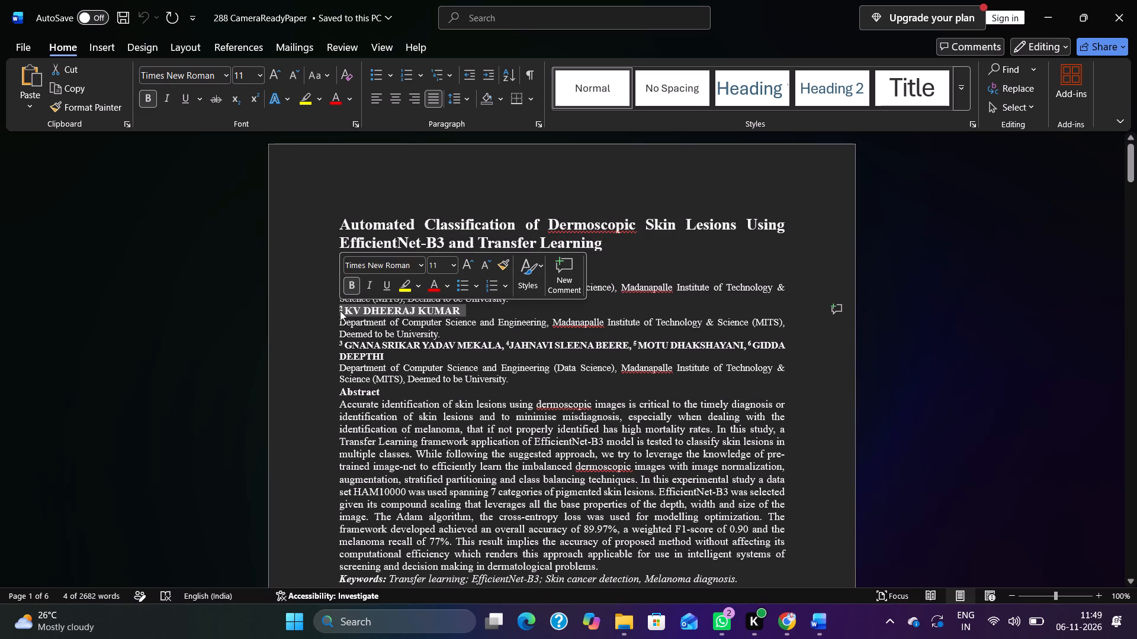
{"action": "left_click", "coordinate": [345, 339]}
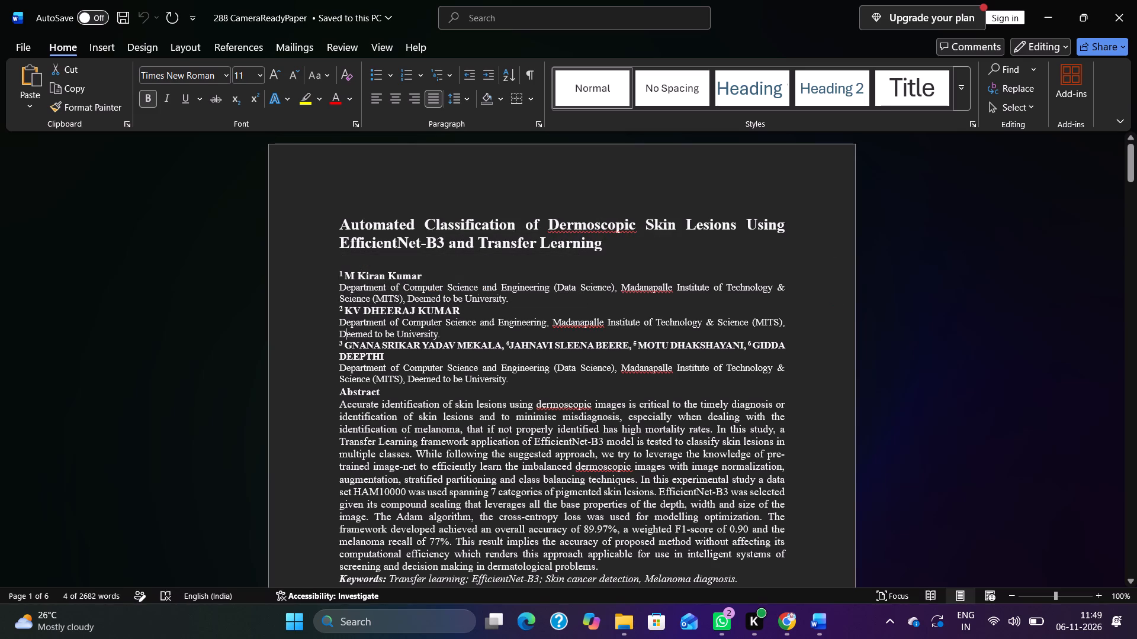
{"action": "left_click_drag", "start_coordinate": [391, 362], "coordinate": [345, 348]}
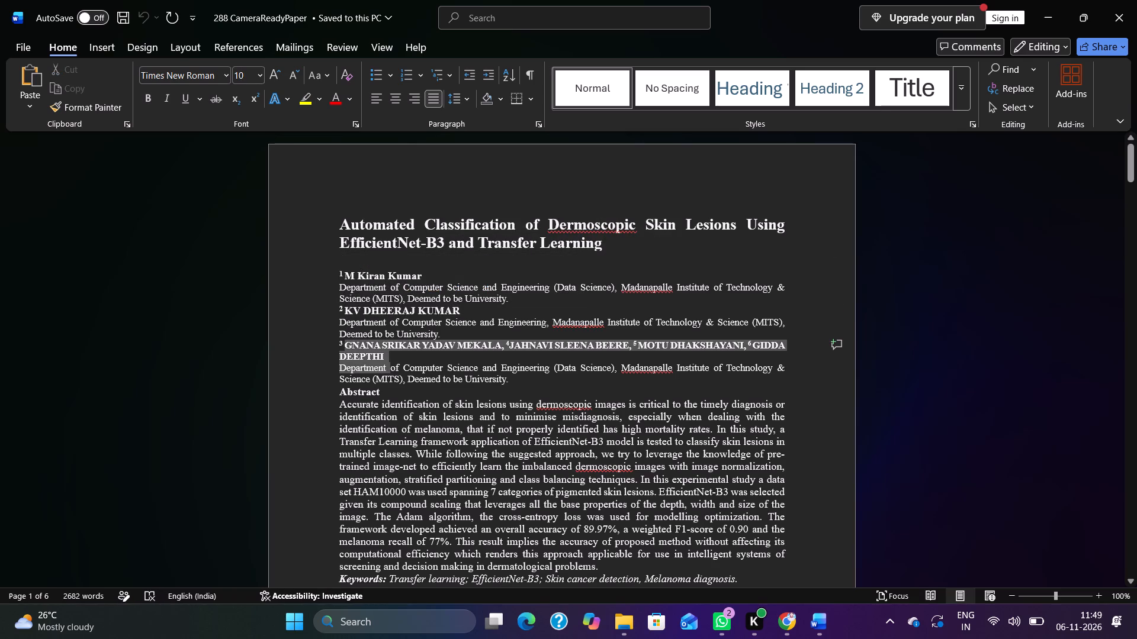
{"action": "left_click_drag", "start_coordinate": [345, 348], "coordinate": [337, 350]}
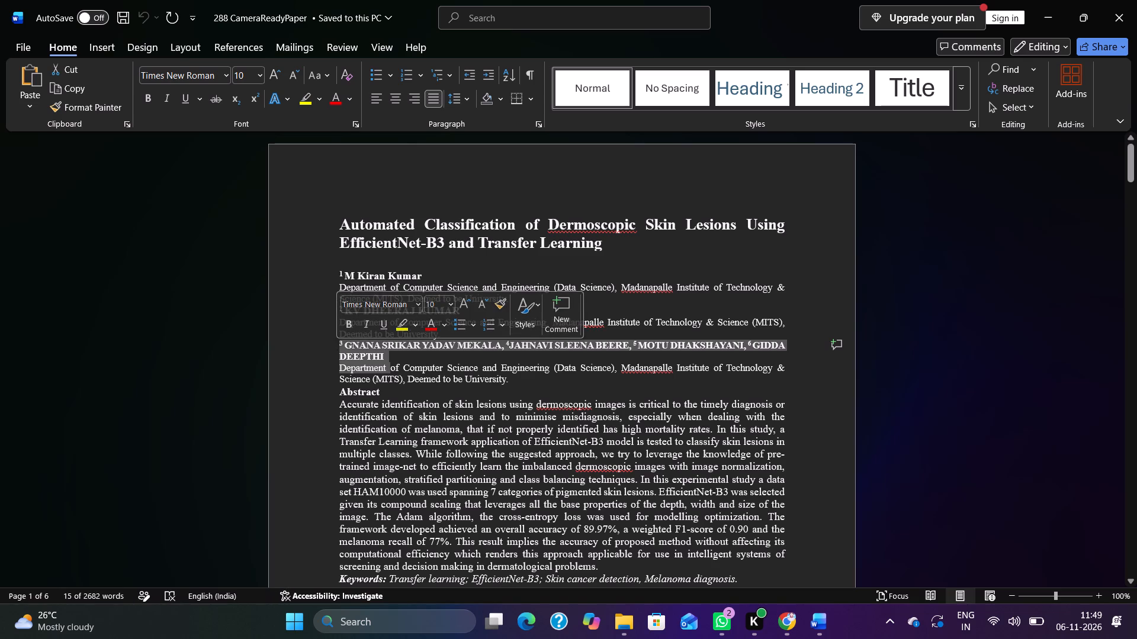
{"action": "left_click", "coordinate": [322, 358]}
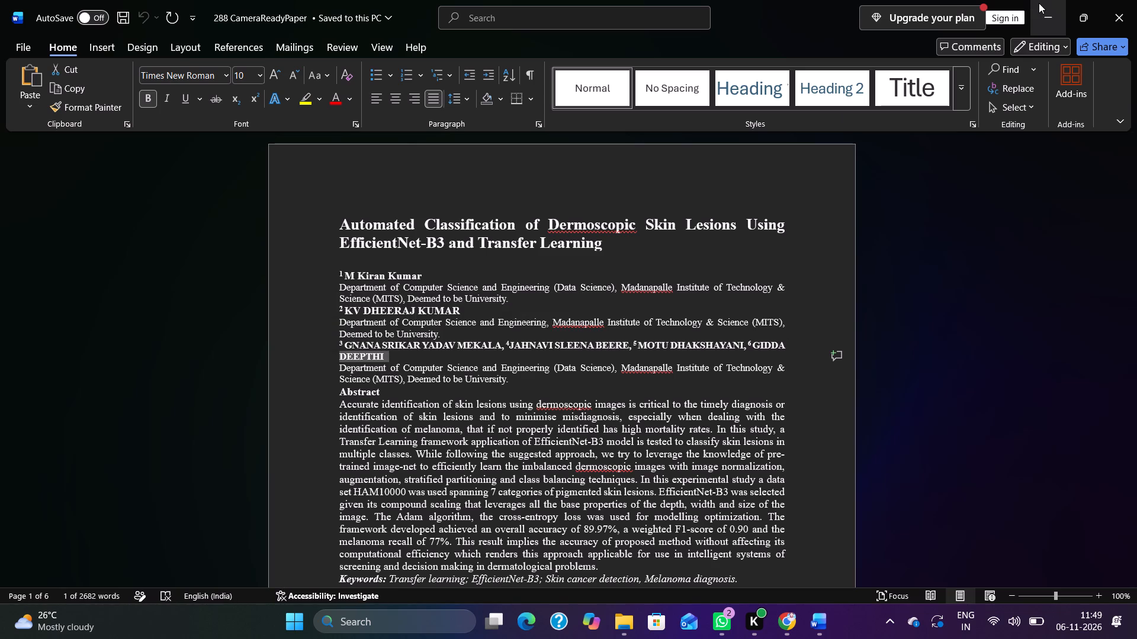
{"action": "left_click", "coordinate": [1106, 14]}
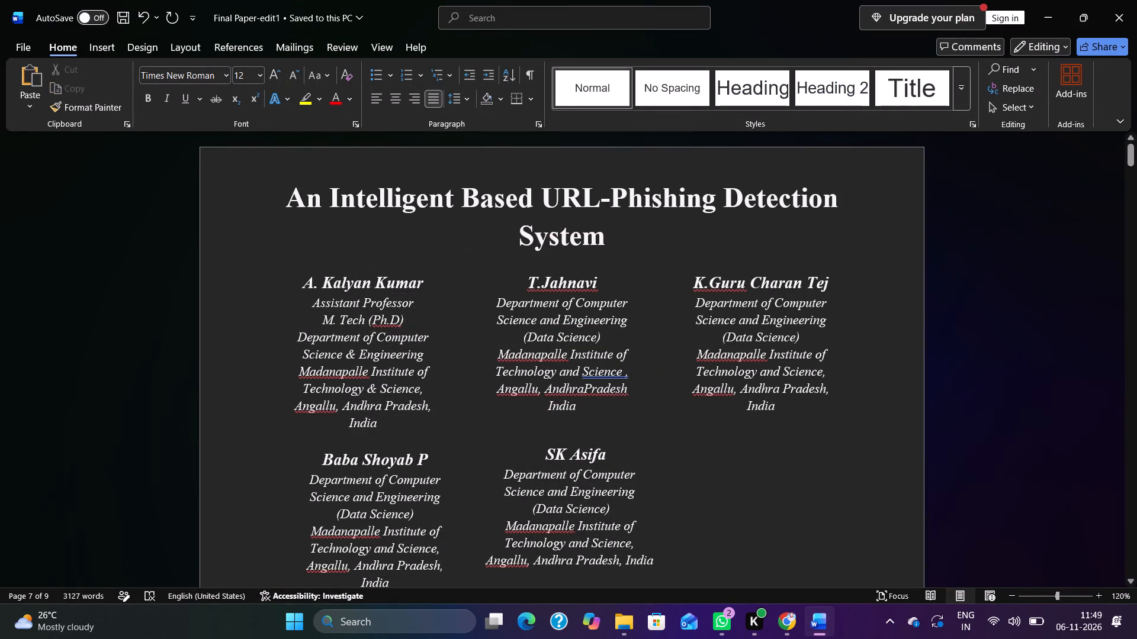
Set the title "An Intelligent Based URL-Phishing Detection System" in Final Paper-edit1 to 18 pt.
{"action": "scroll", "coordinate": [591, 448], "scroll_direction": "down", "scroll_amount": 2, "text": "ctrl"}
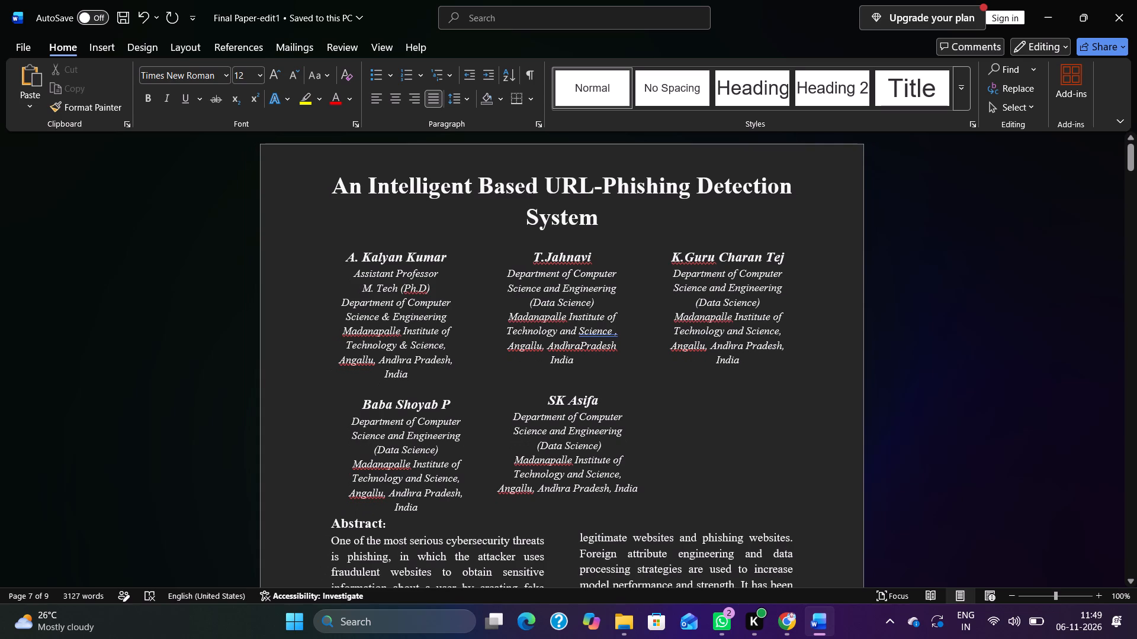
{"action": "left_click_drag", "start_coordinate": [614, 221], "coordinate": [443, 193]}
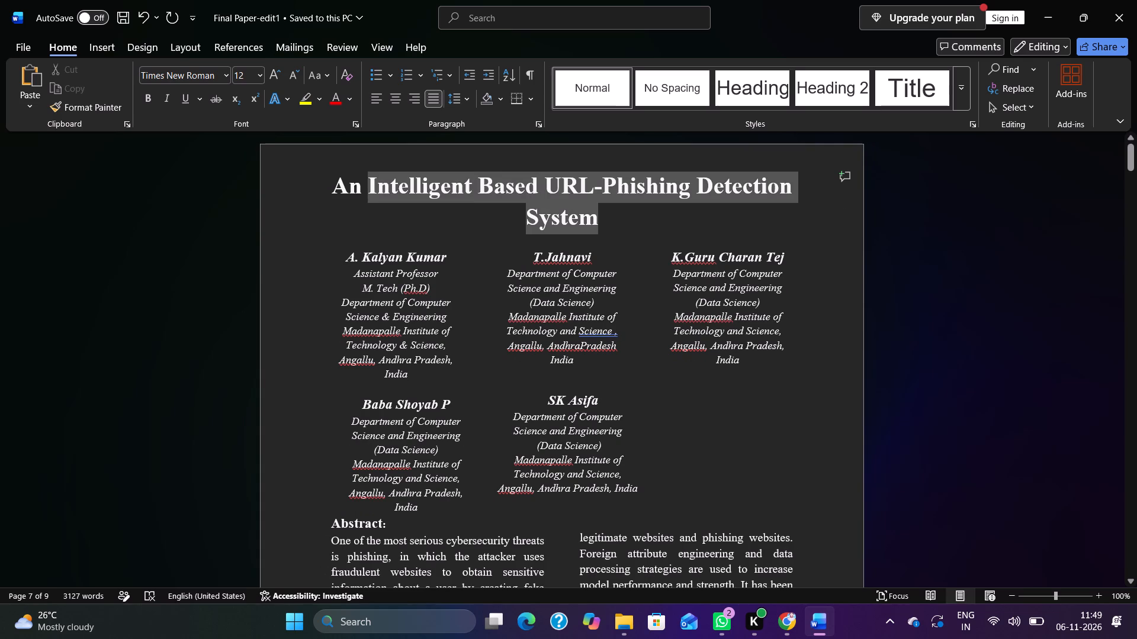
{"action": "left_click_drag", "start_coordinate": [443, 193], "coordinate": [300, 182]}
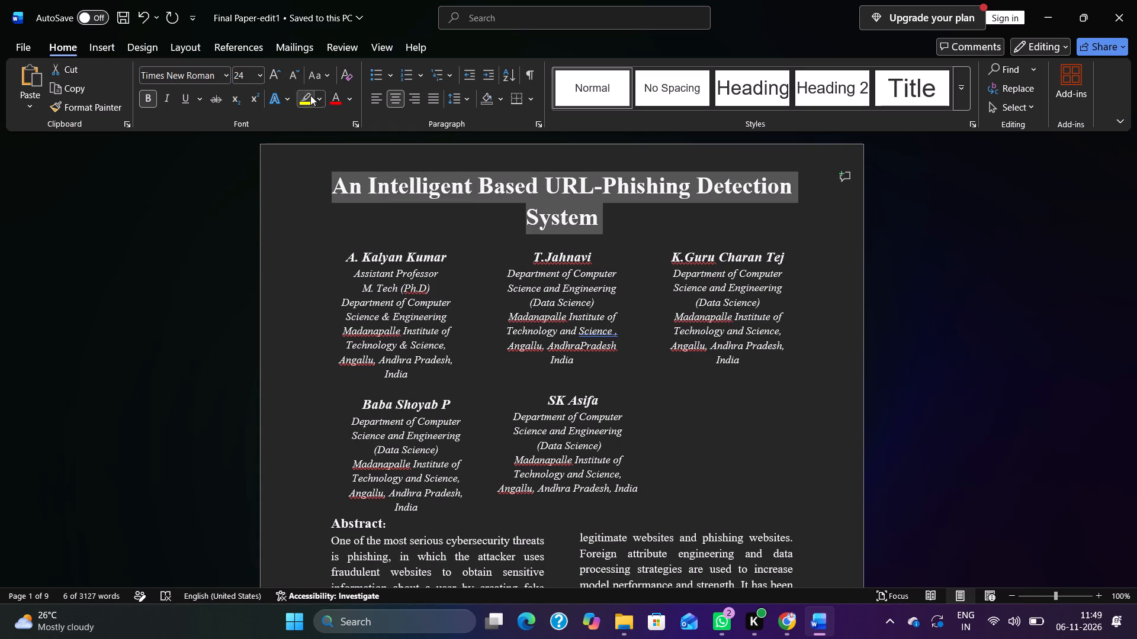
{"action": "left_click", "coordinate": [259, 78]}
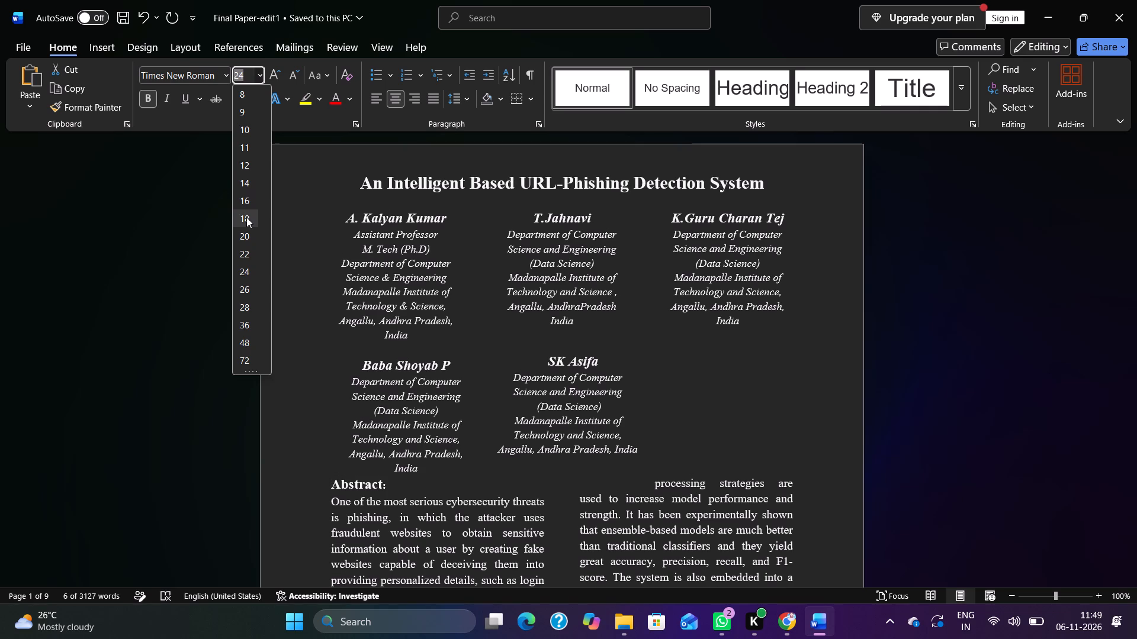
{"action": "left_click", "coordinate": [246, 217]}
{"action": "left_click", "coordinate": [330, 212]}
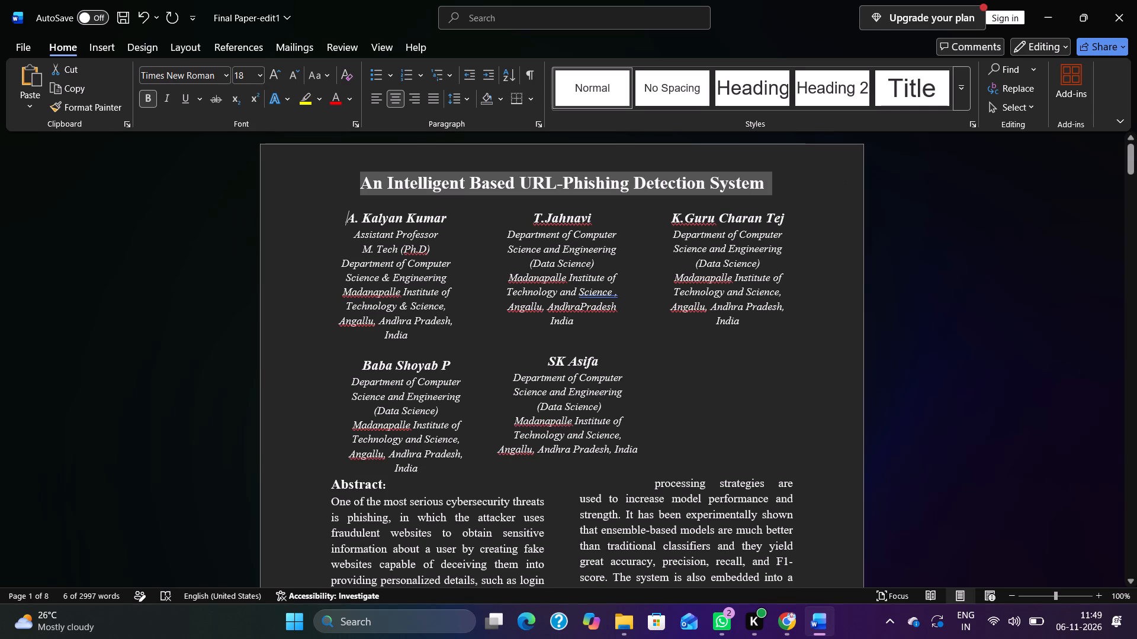
Remove the indent in front of the INTRODUCTION heading so that it starts at the column's left margin.
{"action": "scroll", "coordinate": [445, 356], "scroll_direction": "down", "scroll_amount": 1}
{"action": "scroll", "coordinate": [464, 167], "scroll_direction": "down", "scroll_amount": 1}
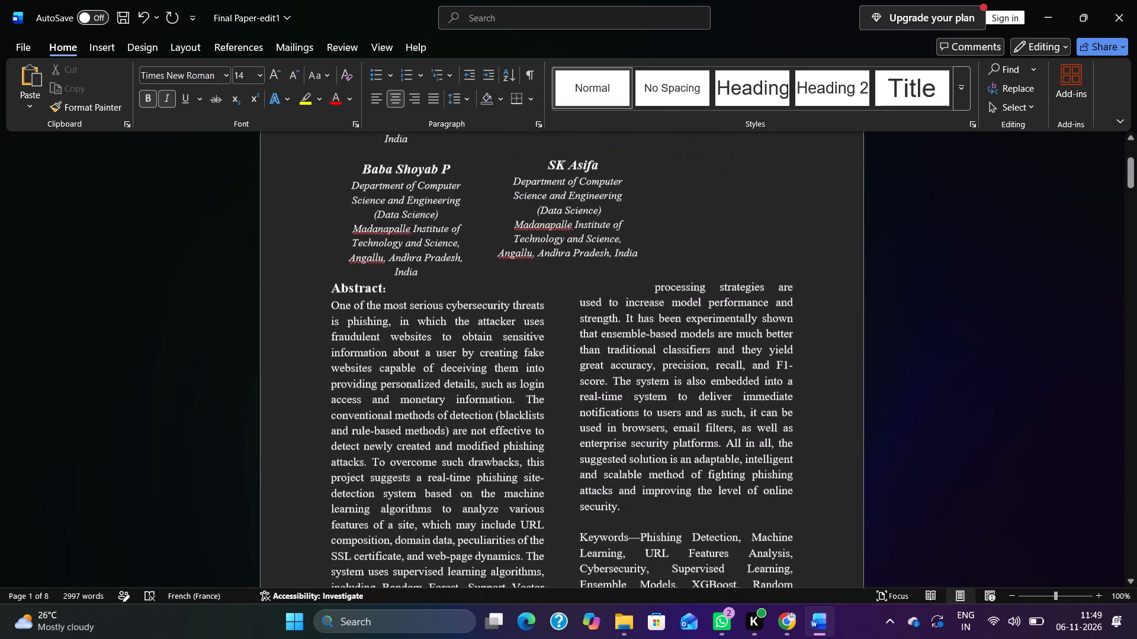
{"action": "scroll", "coordinate": [464, 167], "scroll_direction": "down", "scroll_amount": 2}
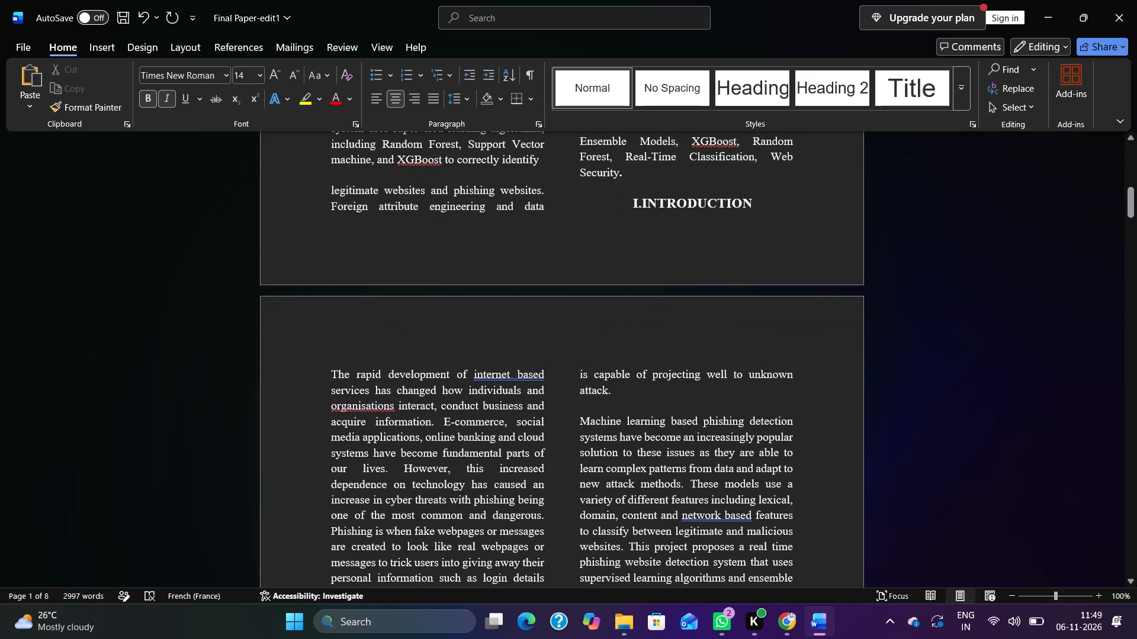
{"action": "left_click", "coordinate": [633, 204]}
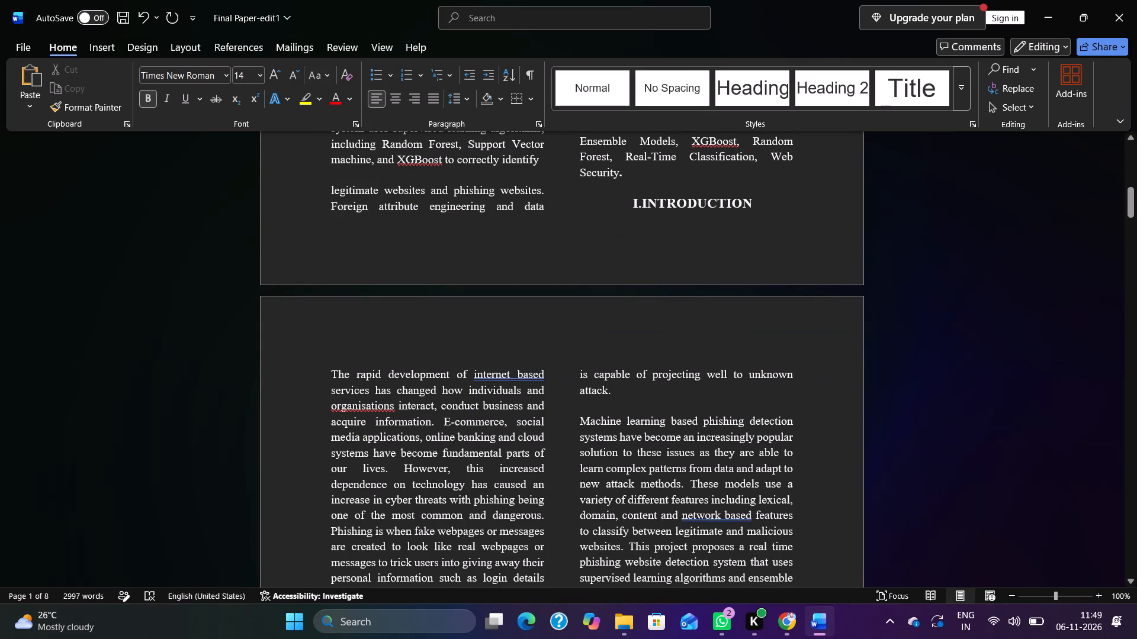
{"action": "key", "text": "BackSpace"}
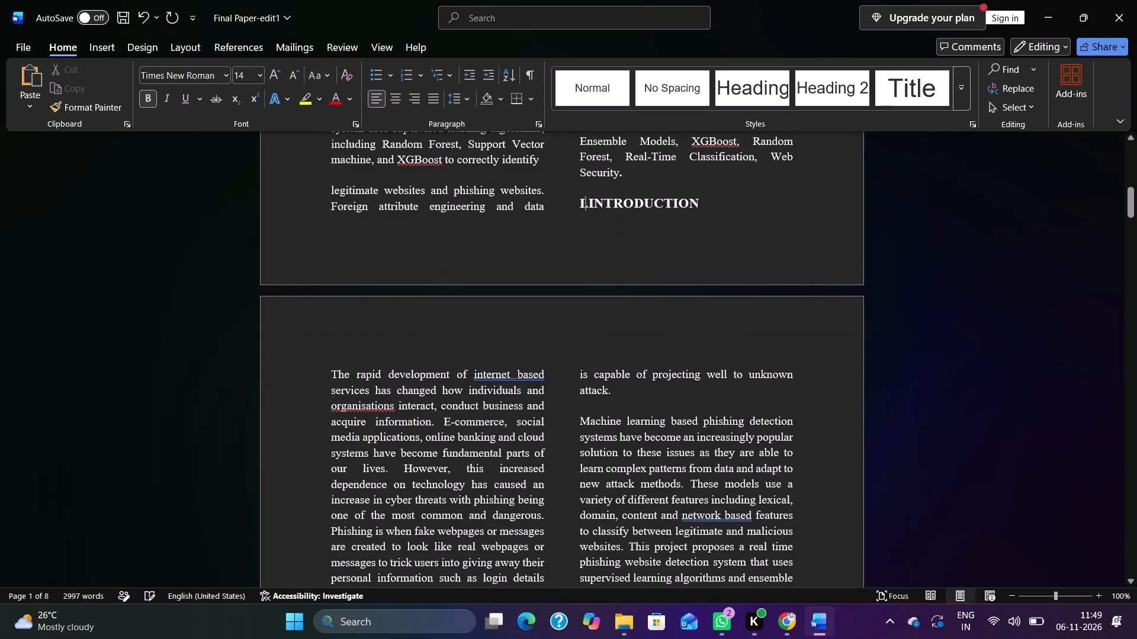
{"action": "left_click", "coordinate": [635, 266]}
Replace the Roman numeral of the INTRODUCTION heading with 1, giving "1.INTRODUCTION".
{"action": "scroll", "coordinate": [537, 254], "scroll_direction": "down", "scroll_amount": 5}
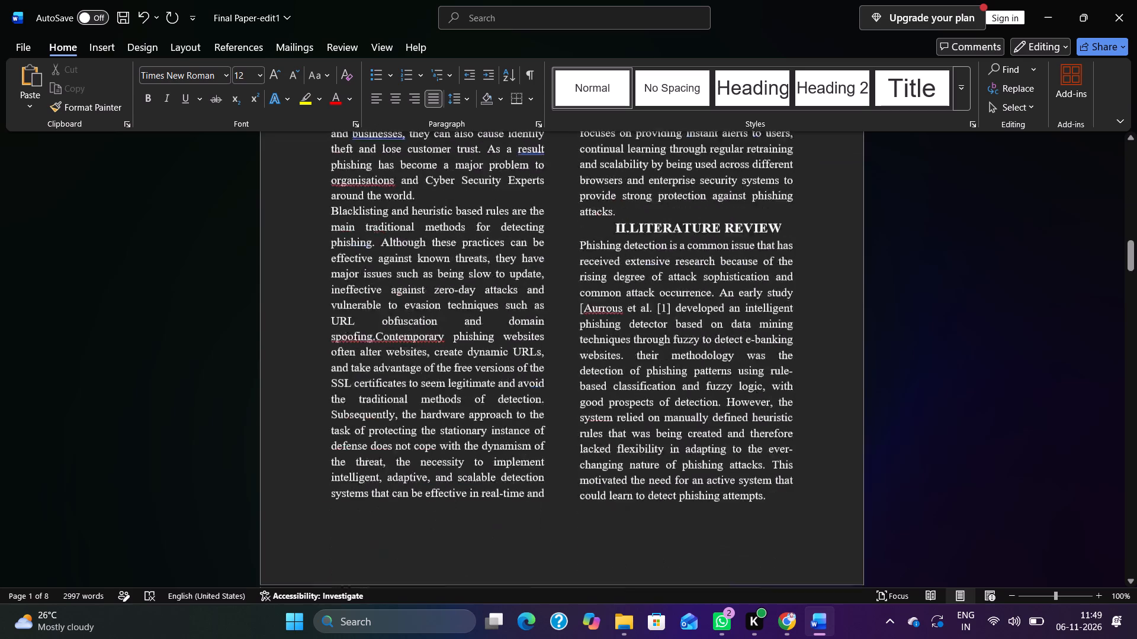
{"action": "scroll", "coordinate": [537, 254], "scroll_direction": "up", "scroll_amount": 2}
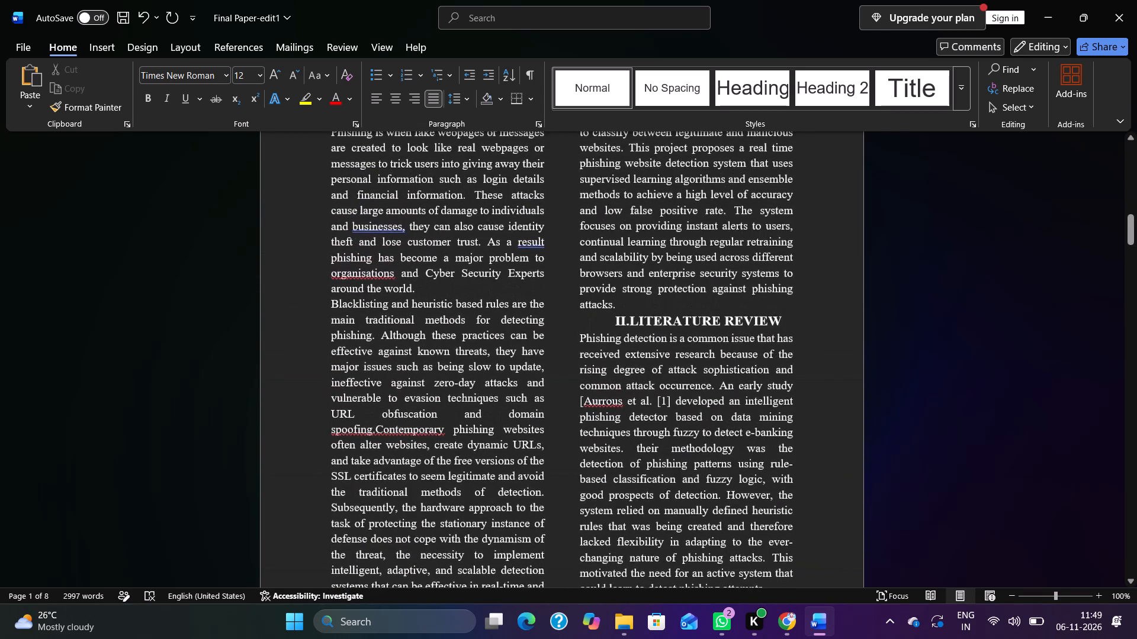
{"action": "scroll", "coordinate": [609, 242], "scroll_direction": "up", "scroll_amount": 6}
{"action": "scroll", "coordinate": [598, 318], "scroll_direction": "down", "scroll_amount": 3}
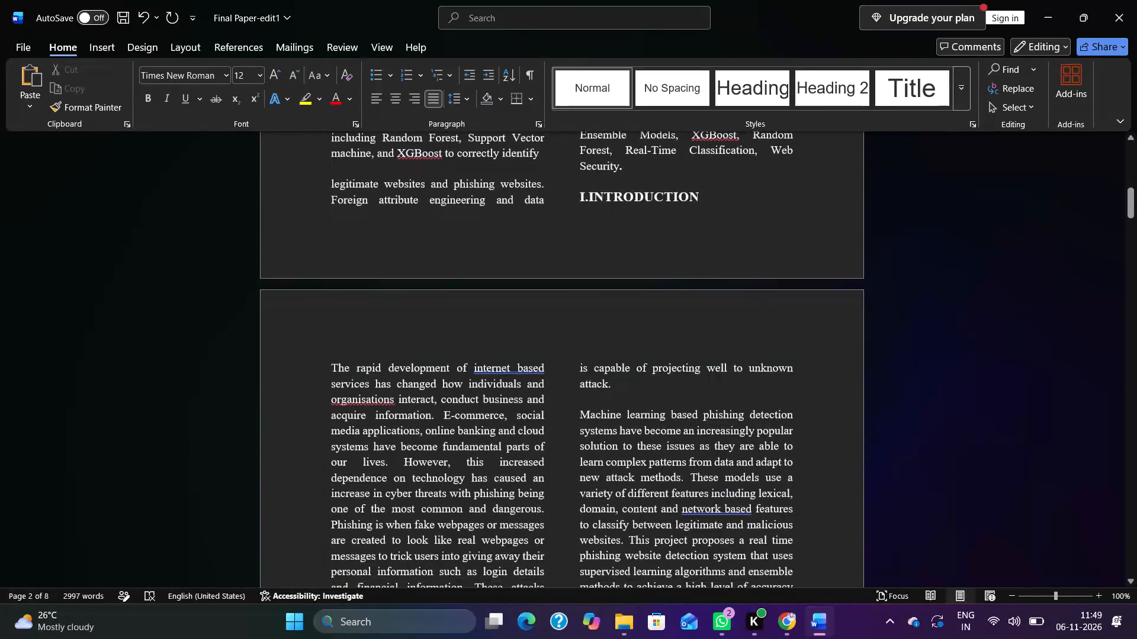
{"action": "left_click", "coordinate": [585, 195]}
{"action": "key", "text": "BackSpace"}
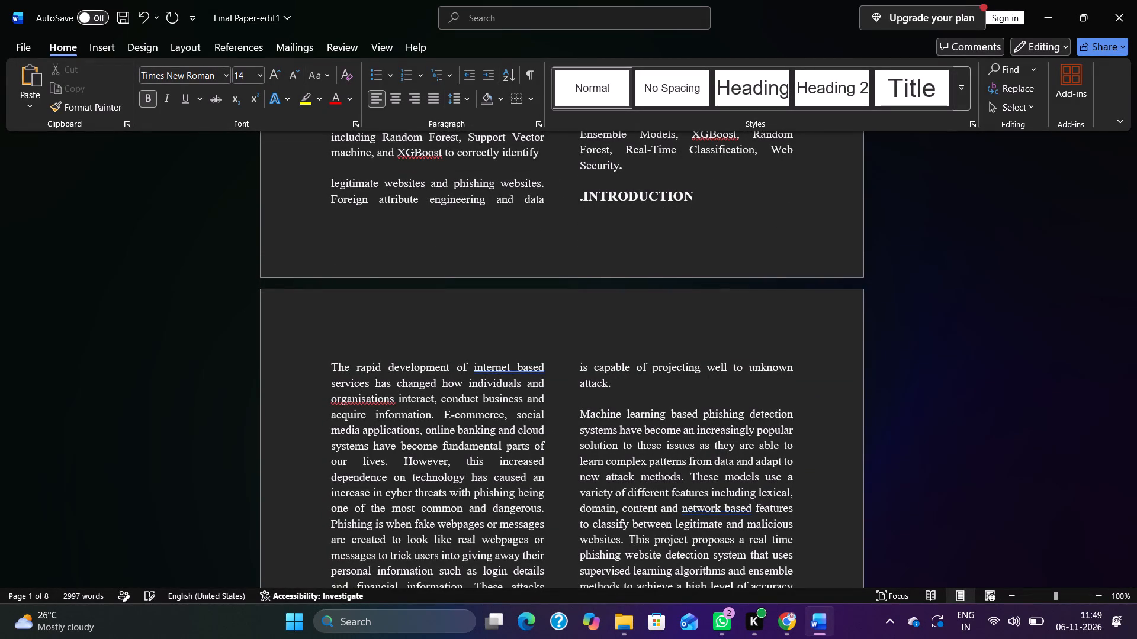
{"action": "key", "text": "1"}
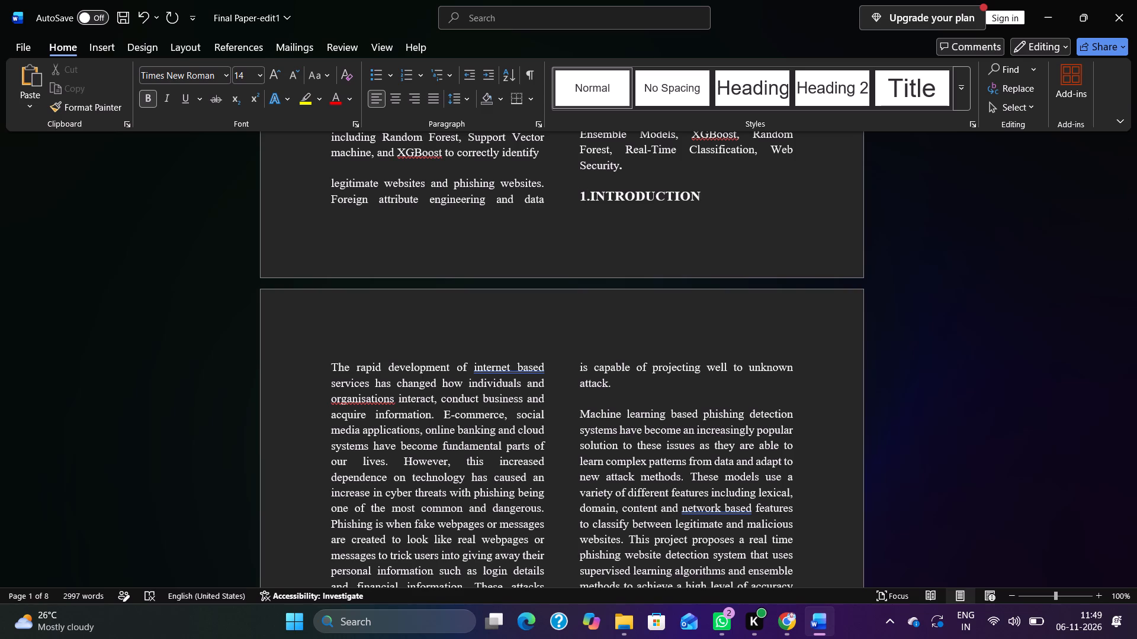
Renumber the LITERATURE REVIEW heading as "2.LITERATURE REVIEW" and remove its indent so it starts at the column's left margin.
{"action": "scroll", "coordinate": [585, 195], "scroll_direction": "down", "scroll_amount": 2}
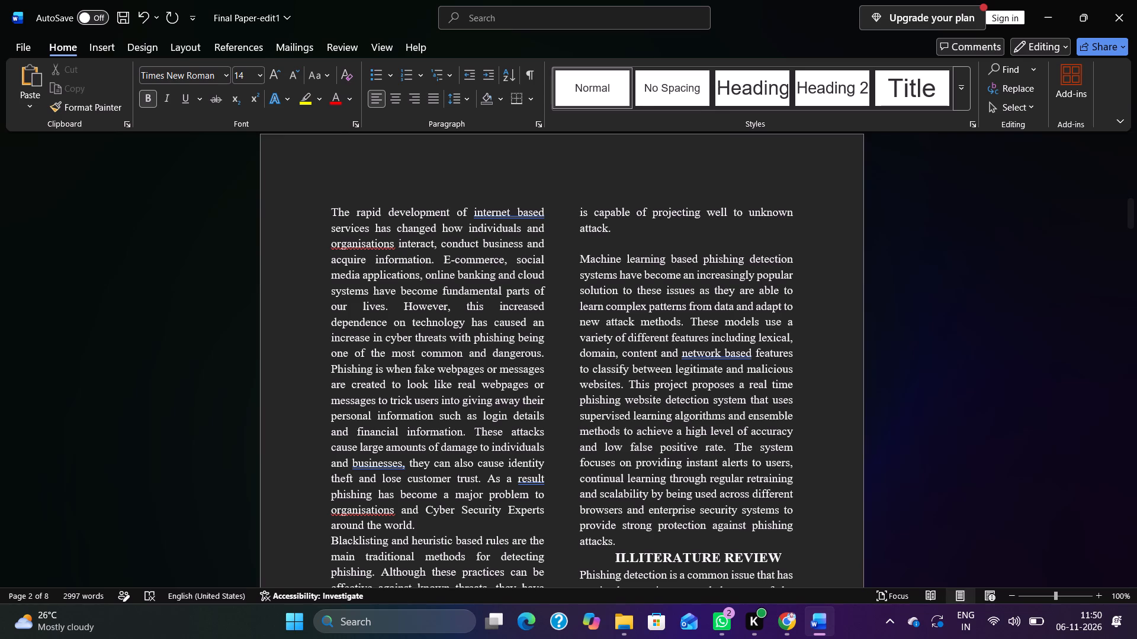
{"action": "scroll", "coordinate": [648, 468], "scroll_direction": "down", "scroll_amount": 2}
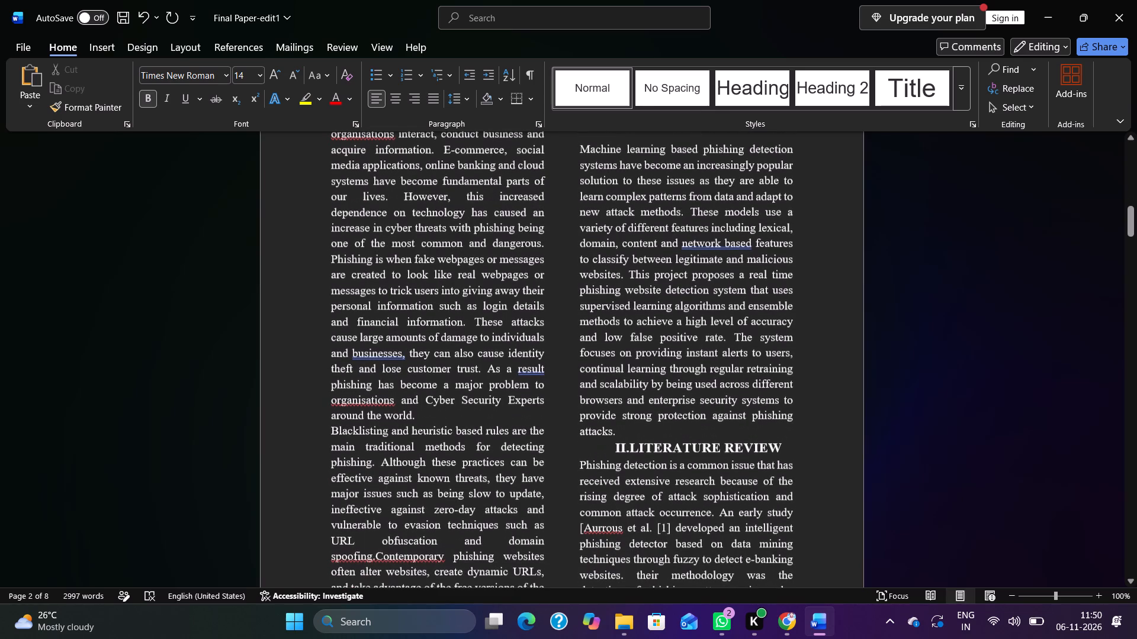
{"action": "left_click", "coordinate": [625, 450]}
{"action": "key", "text": "BackSpace"}
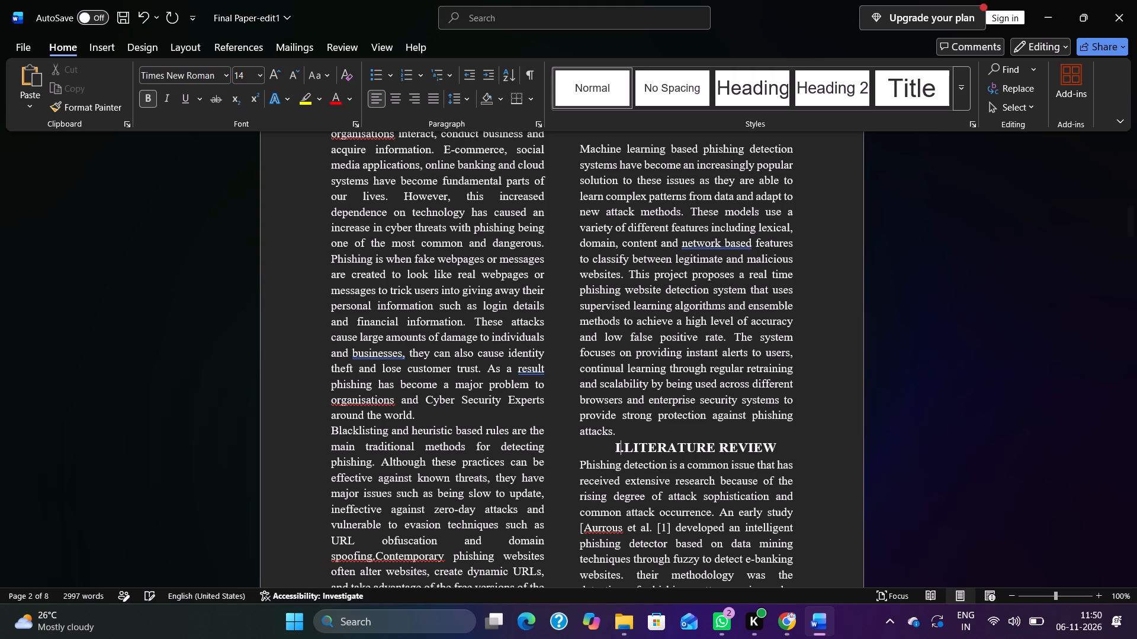
{"action": "key", "text": "BackSpace"}
{"action": "key", "text": "2"}
{"action": "key", "text": "Left"}
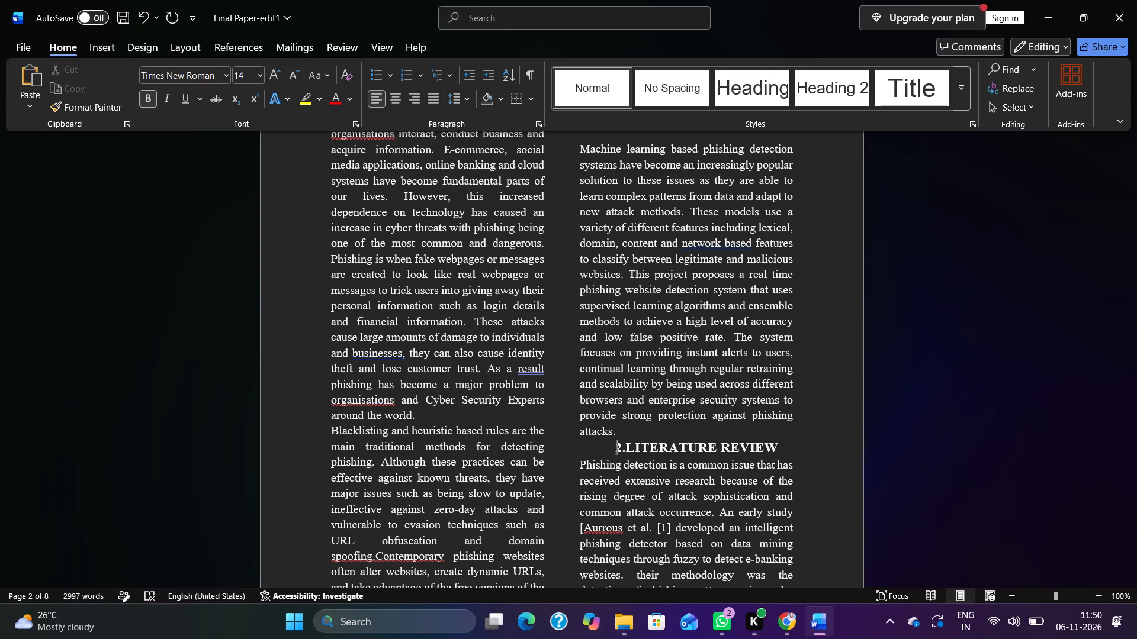
{"action": "key", "text": "BackSpace"}
Replace the Roman numeral of the PROPOSED METHODOLOGY heading with 3, giving "3.PROPOSED METHODOLOGY".
{"action": "scroll", "coordinate": [625, 450], "scroll_direction": "down", "scroll_amount": 1}
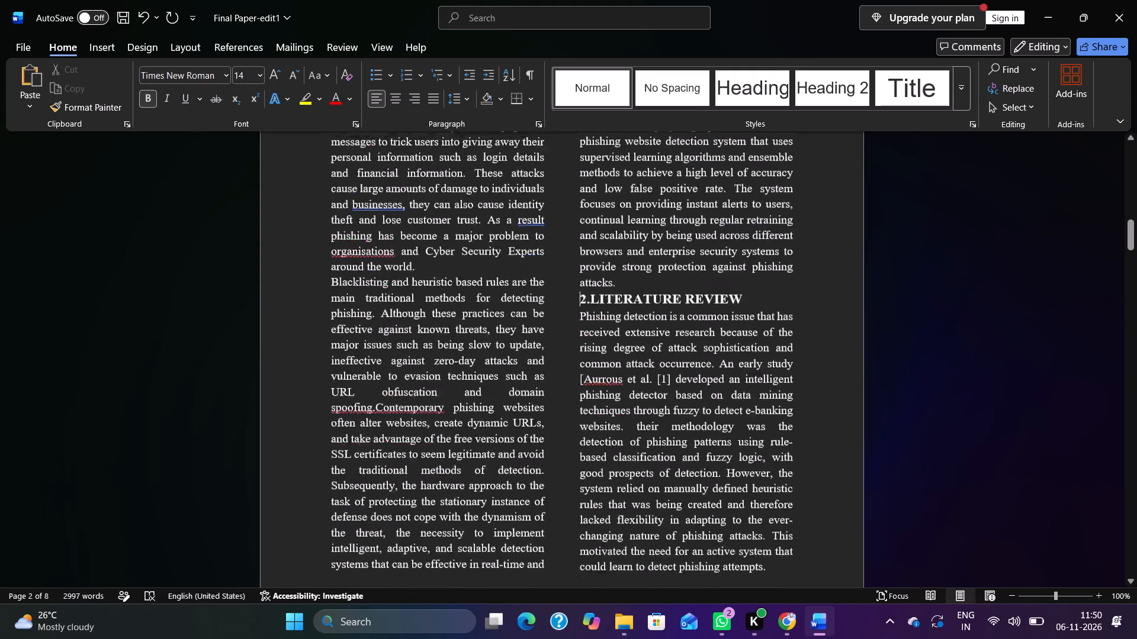
{"action": "scroll", "coordinate": [625, 450], "scroll_direction": "down", "scroll_amount": 3}
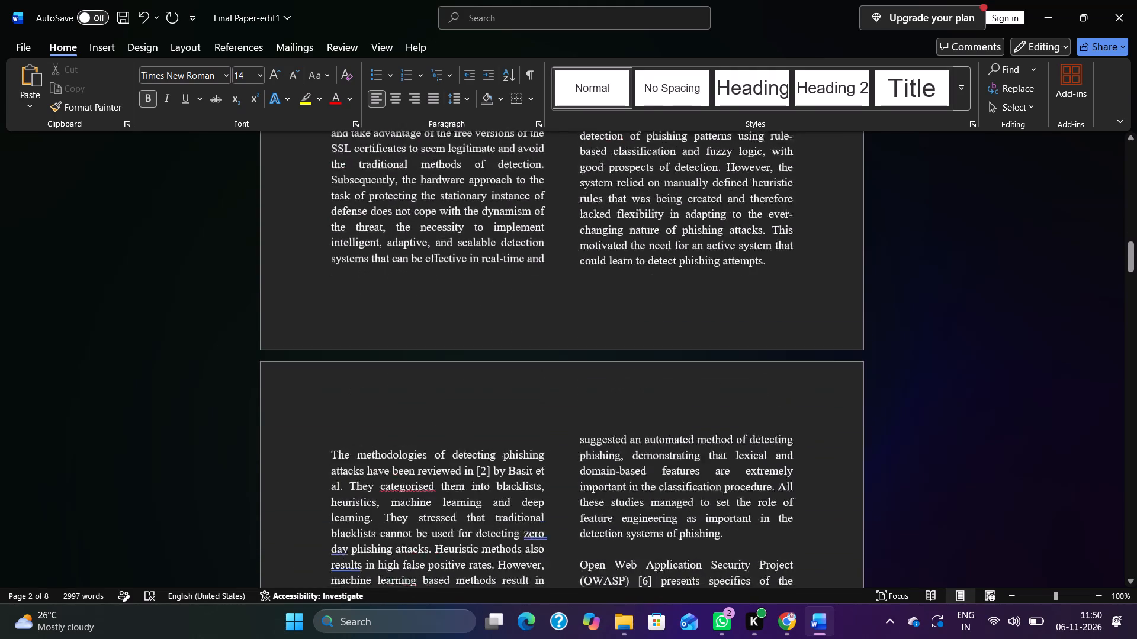
{"action": "scroll", "coordinate": [625, 450], "scroll_direction": "down", "scroll_amount": 3}
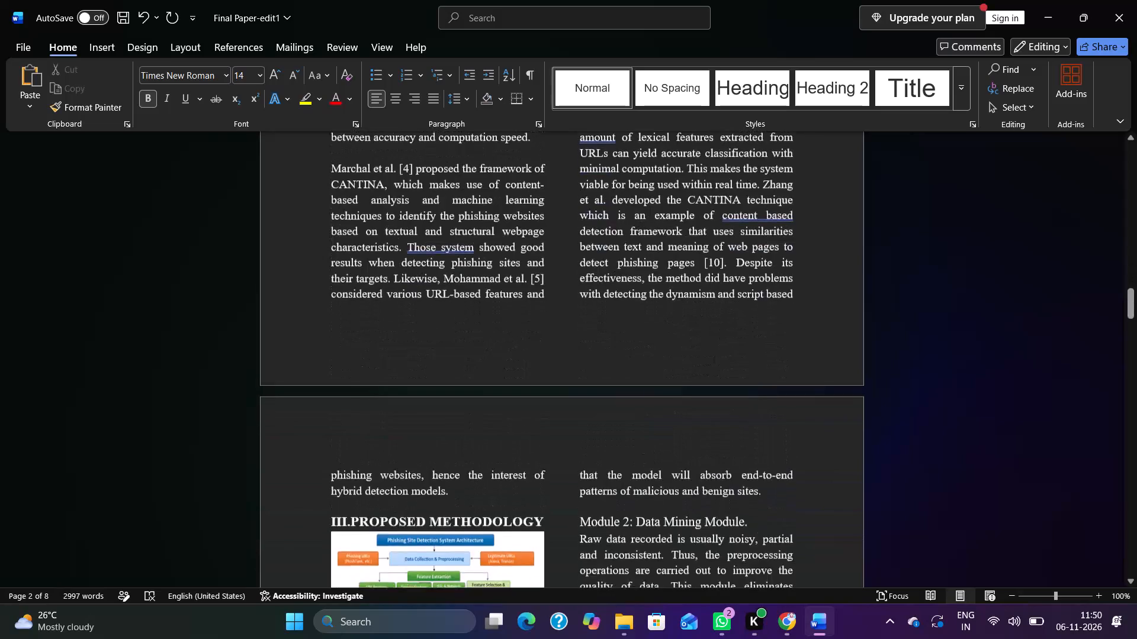
{"action": "scroll", "coordinate": [625, 450], "scroll_direction": "down", "scroll_amount": 1}
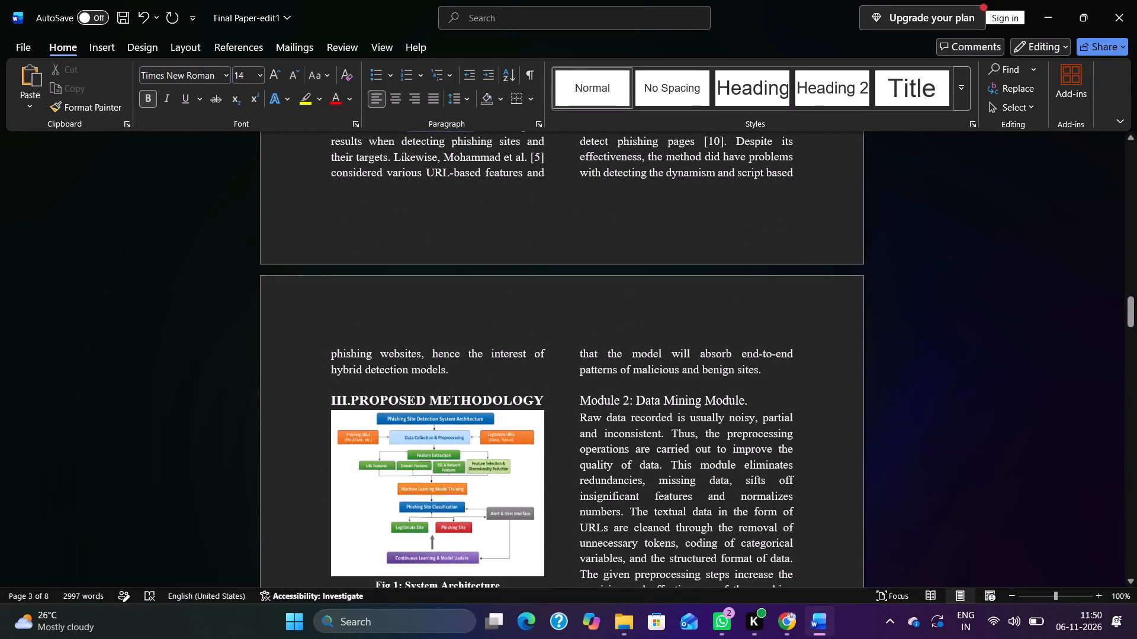
{"action": "left_click", "coordinate": [348, 402]}
{"action": "key", "text": "BackSpace"}
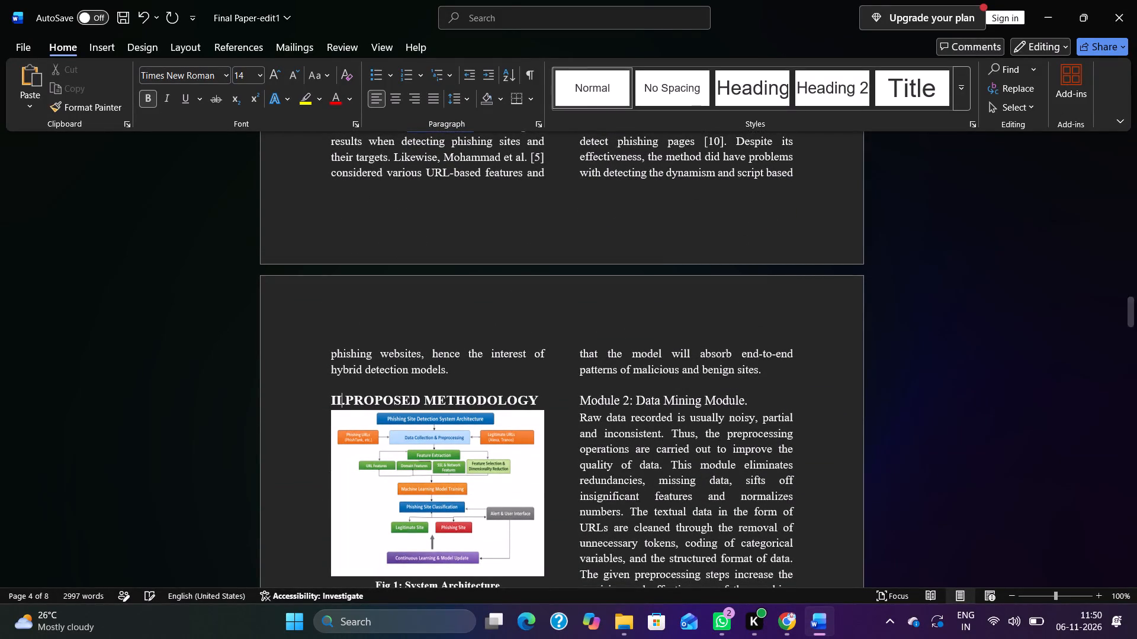
{"action": "key", "text": "BackSpace"}
{"action": "key", "text": "BackSpace"}
{"action": "key", "text": "3"}
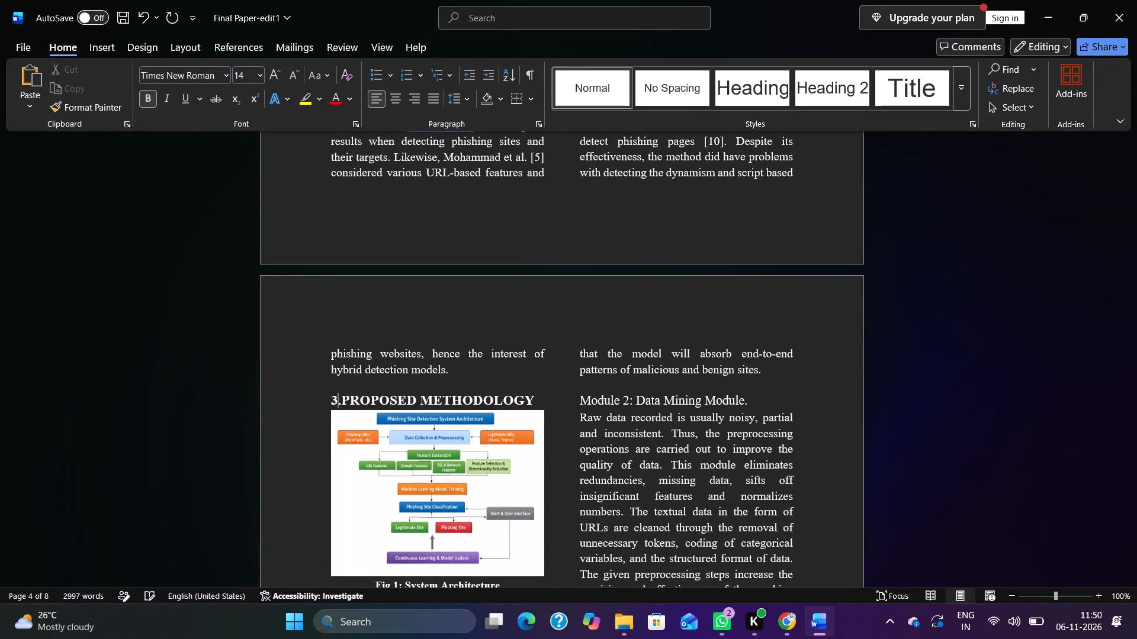
Replace the Roman numeral of the EXPERIMENTAL RESULTS heading with 4, giving "4.EXPERIMENTAL RESULTS".
{"action": "scroll", "coordinate": [348, 402], "scroll_direction": "down", "scroll_amount": 2}
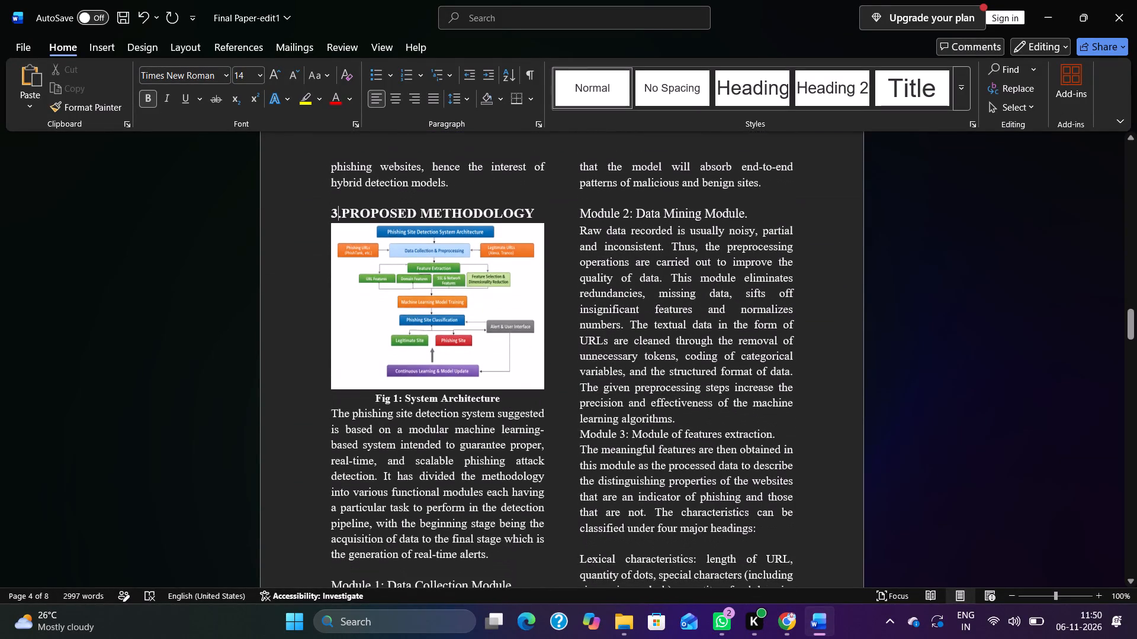
{"action": "scroll", "coordinate": [348, 402], "scroll_direction": "down", "scroll_amount": 1}
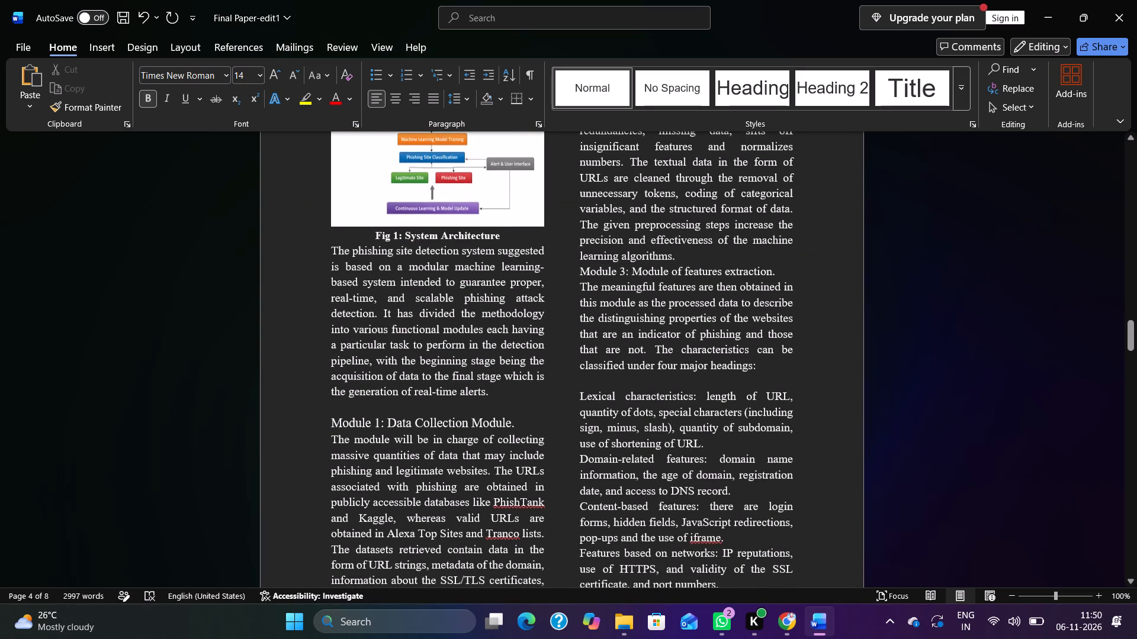
{"action": "scroll", "coordinate": [348, 402], "scroll_direction": "down", "scroll_amount": 2}
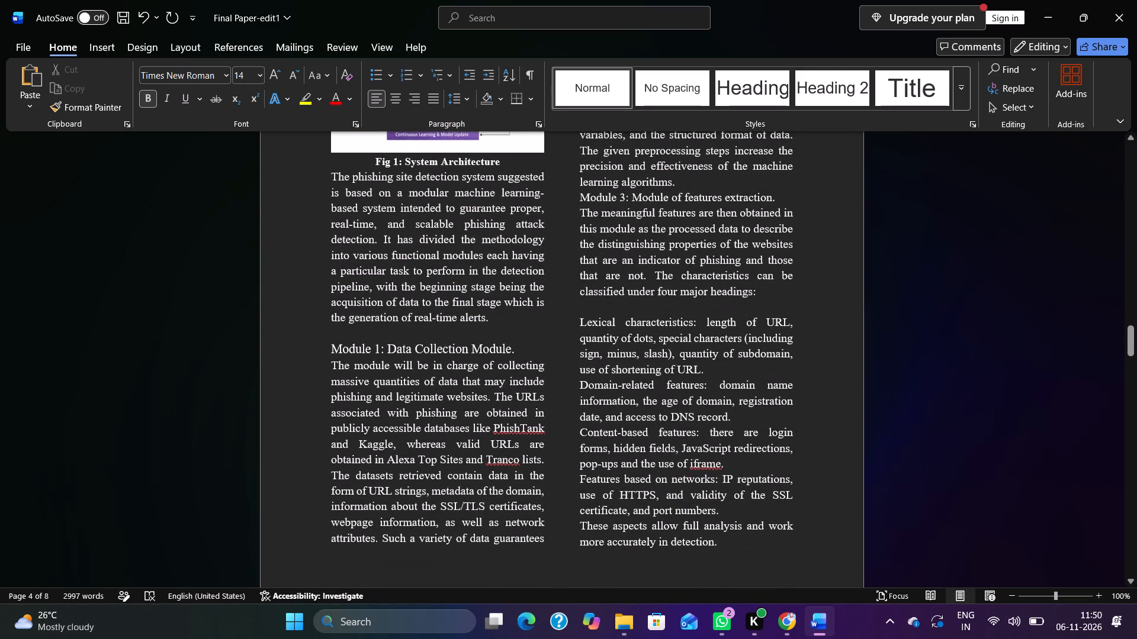
{"action": "scroll", "coordinate": [348, 402], "scroll_direction": "down", "scroll_amount": 3}
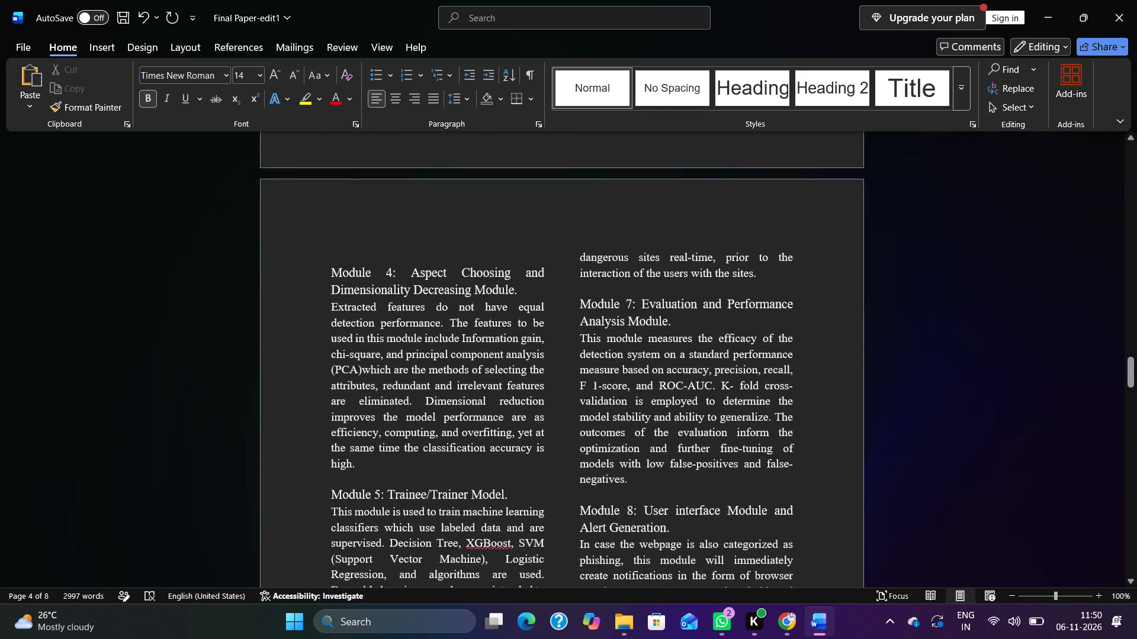
{"action": "scroll", "coordinate": [395, 402], "scroll_direction": "down", "scroll_amount": 2}
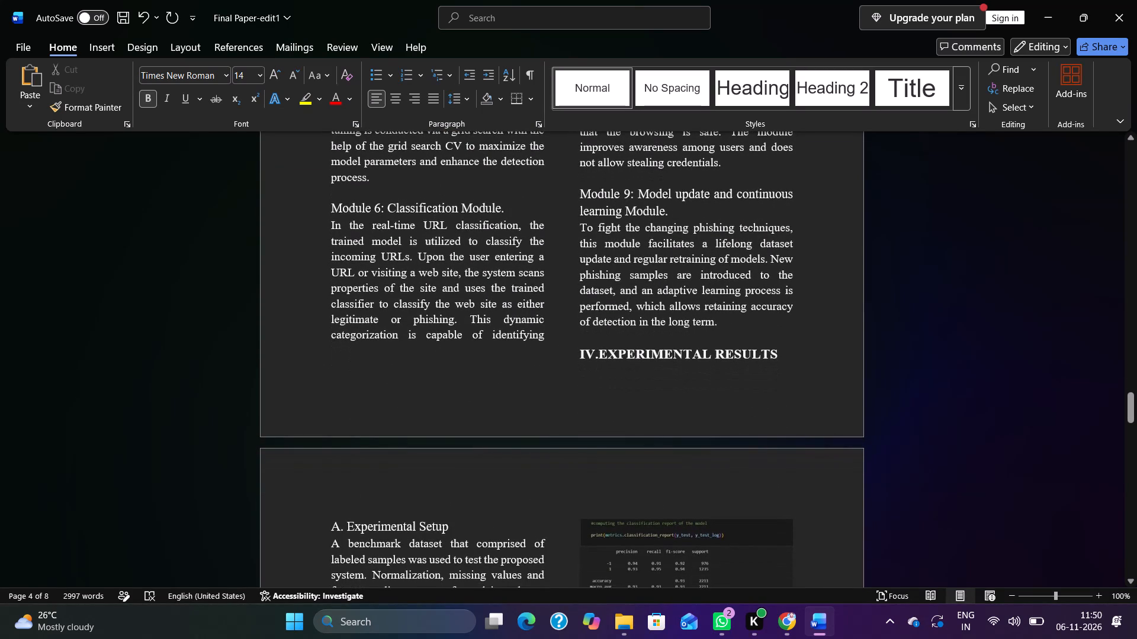
{"action": "left_click", "coordinate": [593, 348]}
{"action": "key", "text": "BackSpace"}
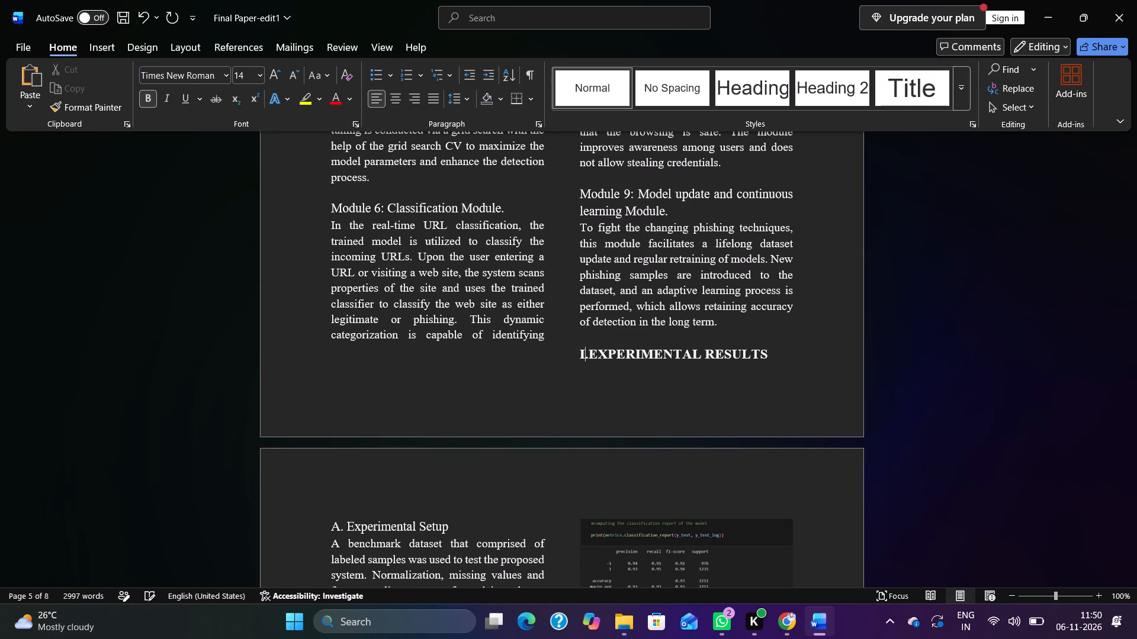
{"action": "key", "text": "BackSpace"}
{"action": "key", "text": "4"}
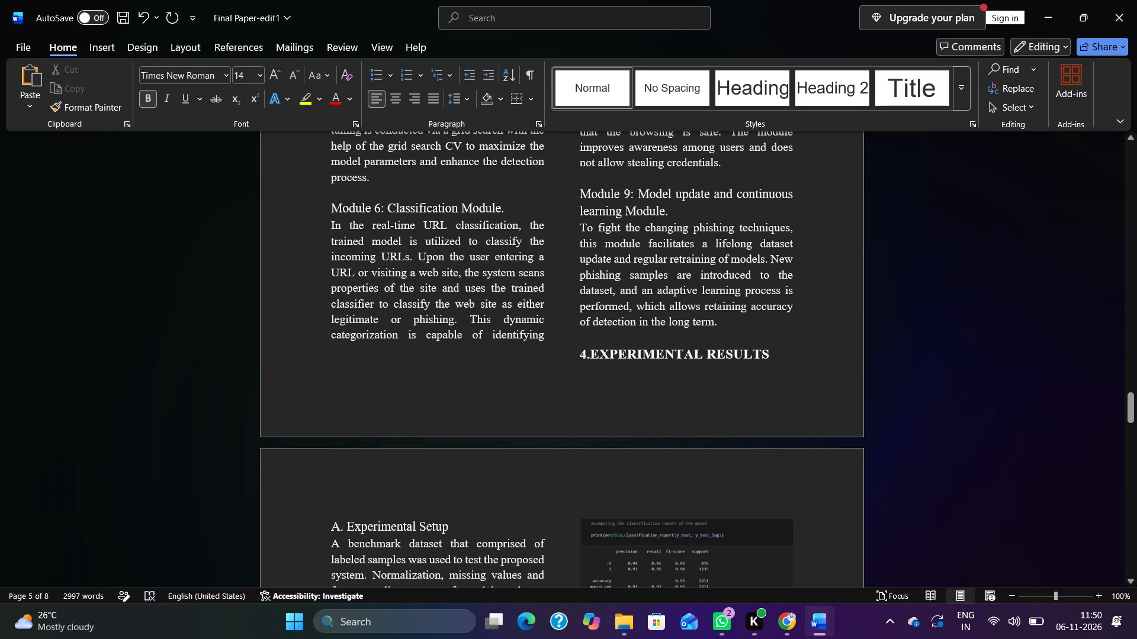
Replace the Roman numeral of the CONCLUSION heading with 5, giving "5.CONCLUSION".
{"action": "scroll", "coordinate": [649, 417], "scroll_direction": "down", "scroll_amount": 2}
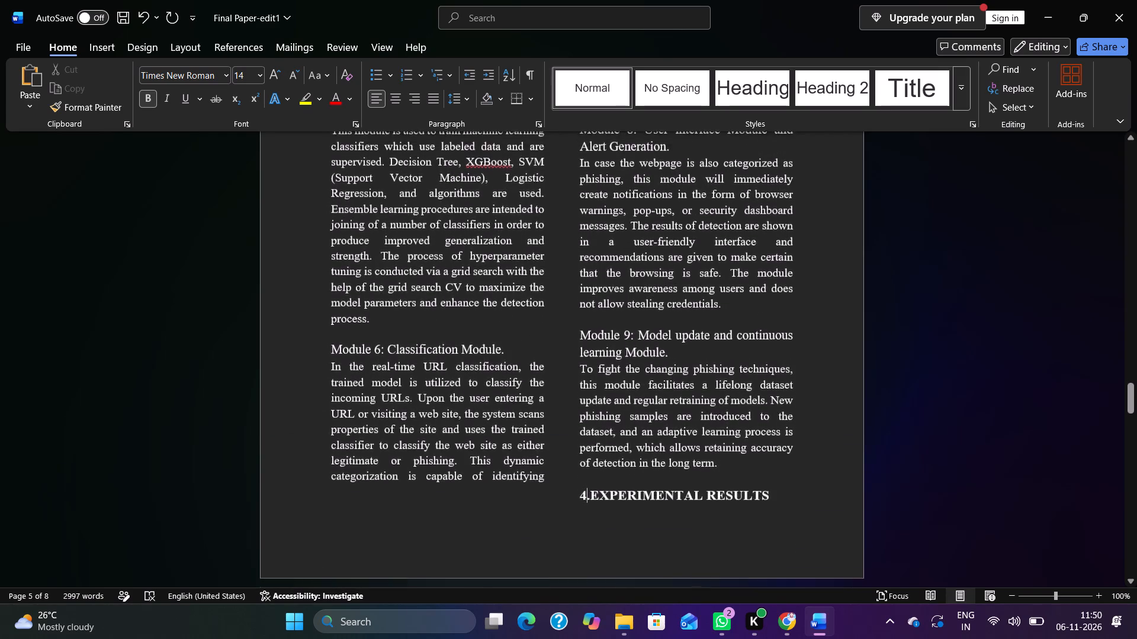
{"action": "scroll", "coordinate": [649, 417], "scroll_direction": "down", "scroll_amount": 2}
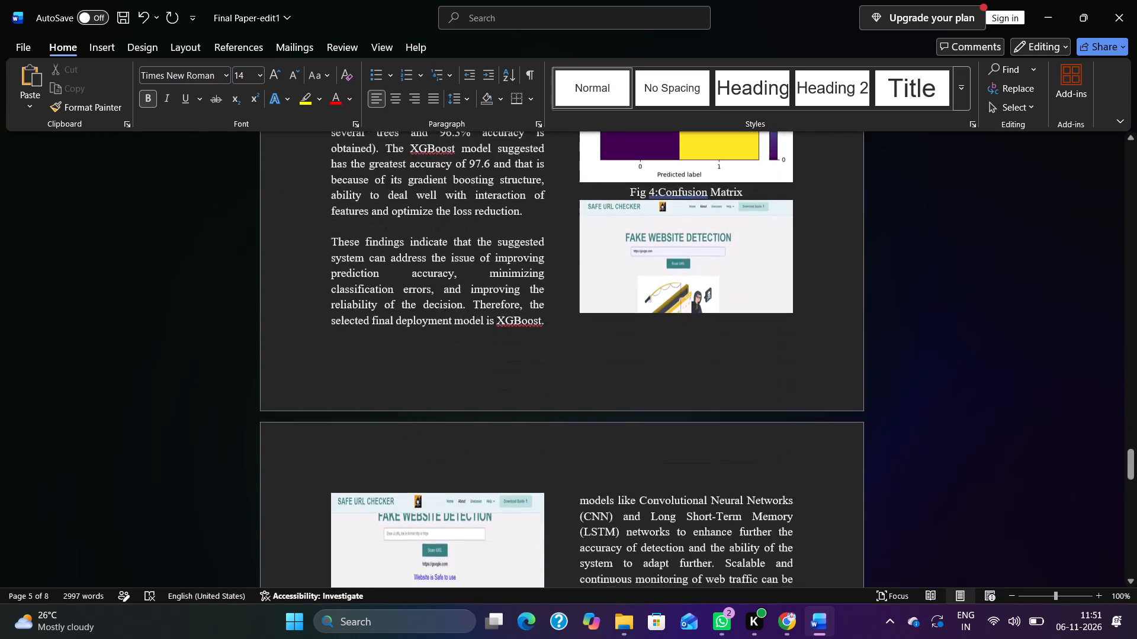
{"action": "scroll", "coordinate": [649, 417], "scroll_direction": "down", "scroll_amount": 1}
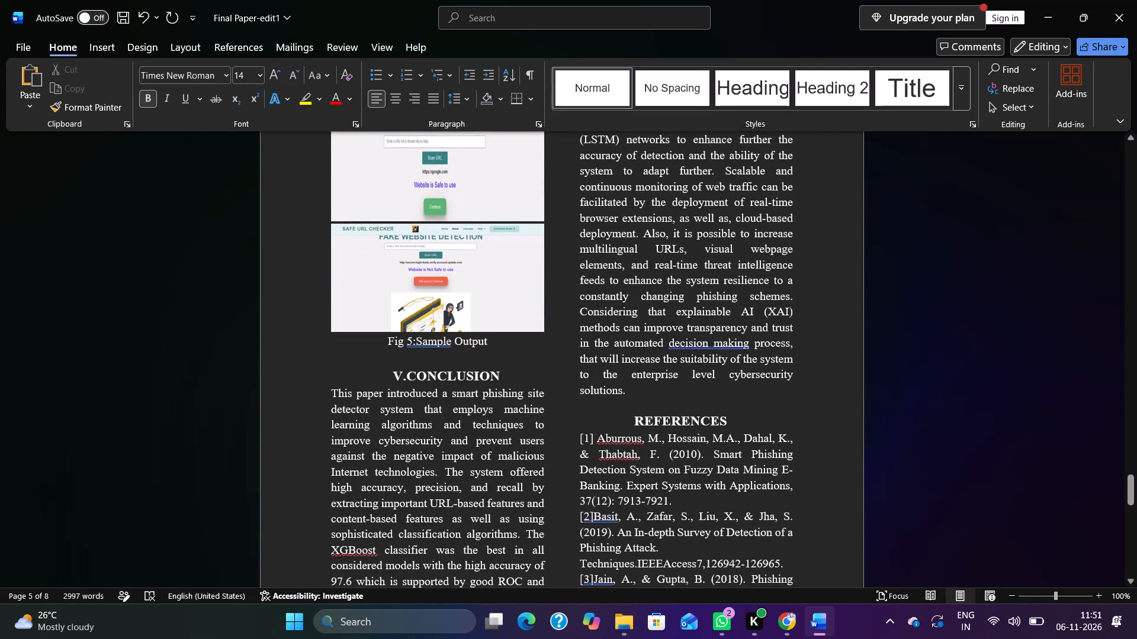
{"action": "left_click", "coordinate": [402, 374]}
{"action": "key", "text": "BackSpace"}
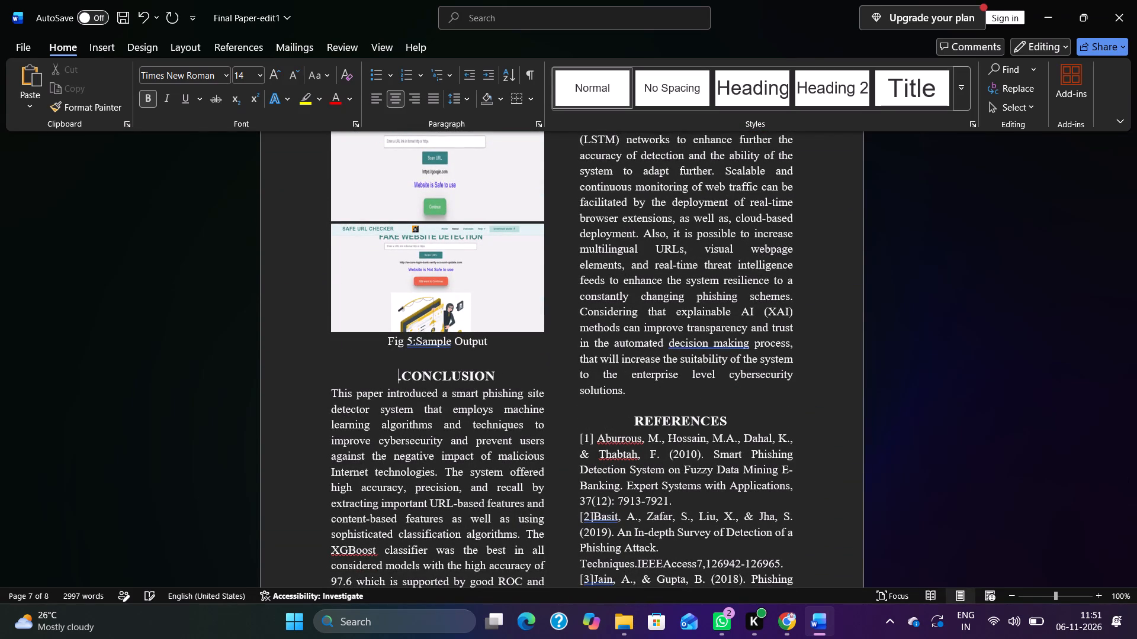
{"action": "key", "text": "5"}
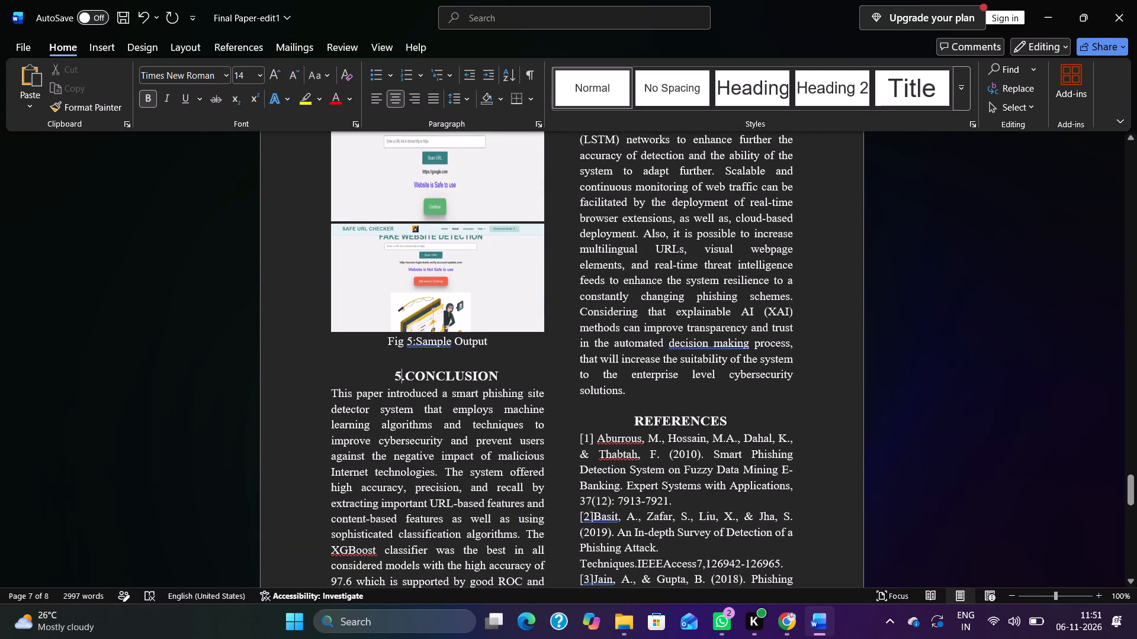
Replace the Roman numeral of the FUTURE WORK heading with 6, giving "6.FUTURE WORK".
{"action": "scroll", "coordinate": [586, 444], "scroll_direction": "up", "scroll_amount": 2}
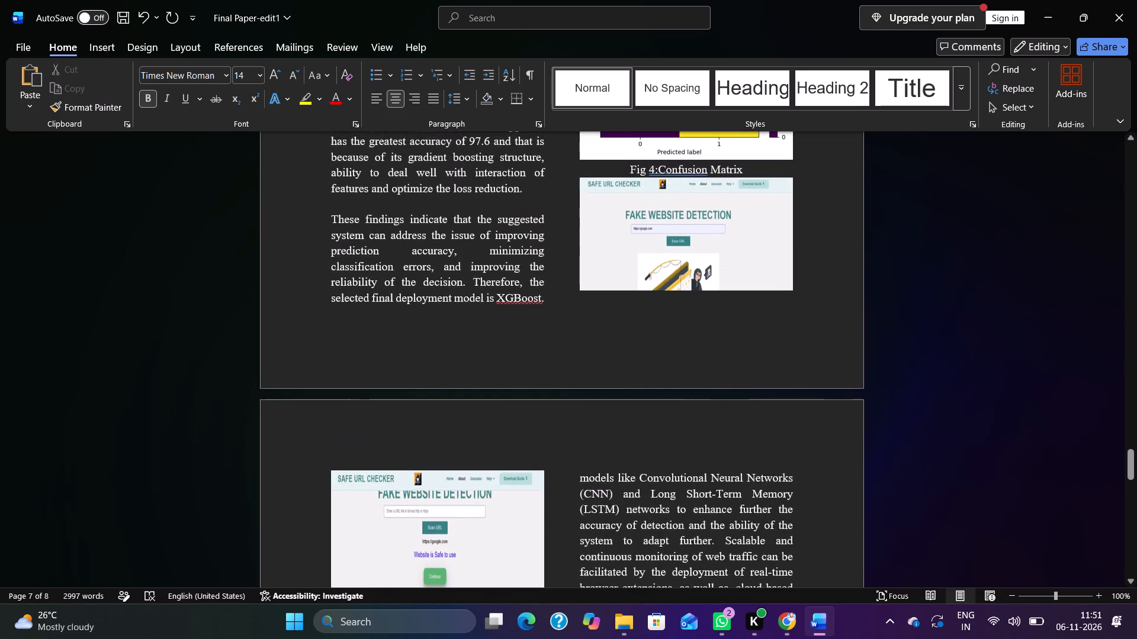
{"action": "scroll", "coordinate": [586, 444], "scroll_direction": "down", "scroll_amount": 3}
{"action": "scroll", "coordinate": [586, 444], "scroll_direction": "up", "scroll_amount": 1}
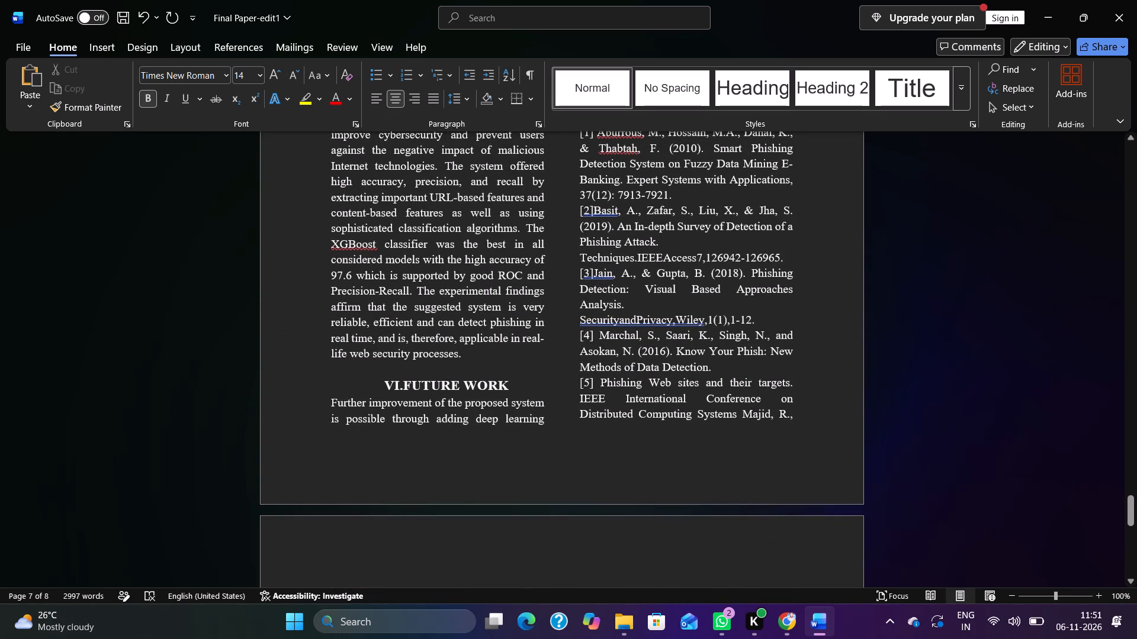
{"action": "left_click", "coordinate": [399, 381]}
{"action": "key", "text": "BackSpace"}
{"action": "key", "text": "BackSpace"}
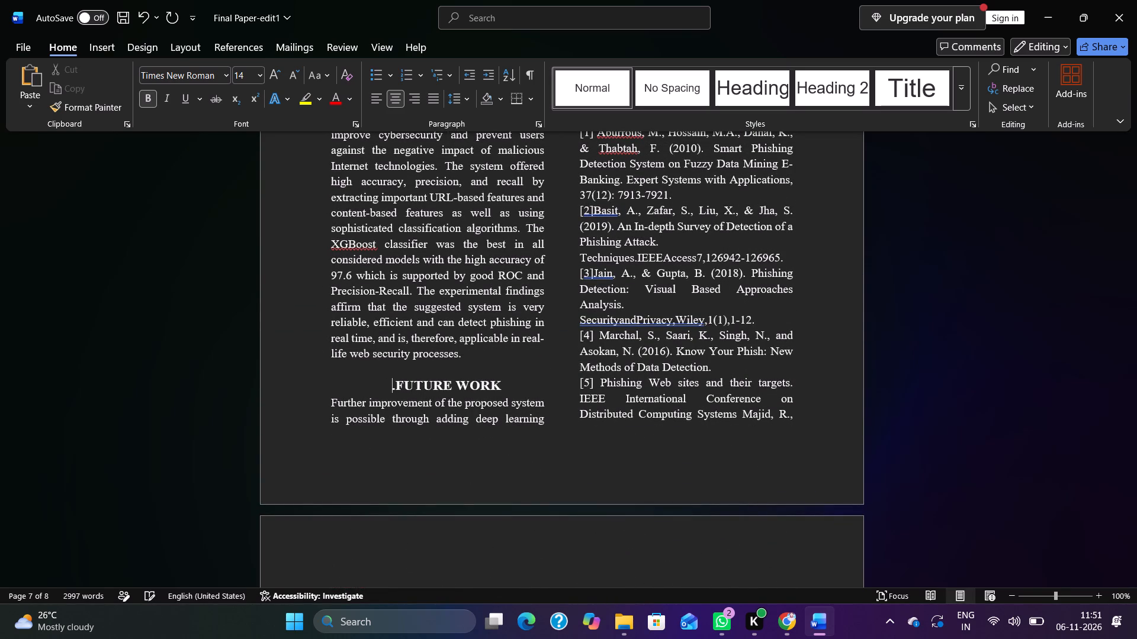
{"action": "key", "text": "6"}
{"action": "left_click", "coordinate": [496, 451]}
Remove the centring and indent of the "6.FUTURE WORK" heading so it starts at the column's left margin.
{"action": "scroll", "coordinate": [496, 451], "scroll_direction": "down", "scroll_amount": 5}
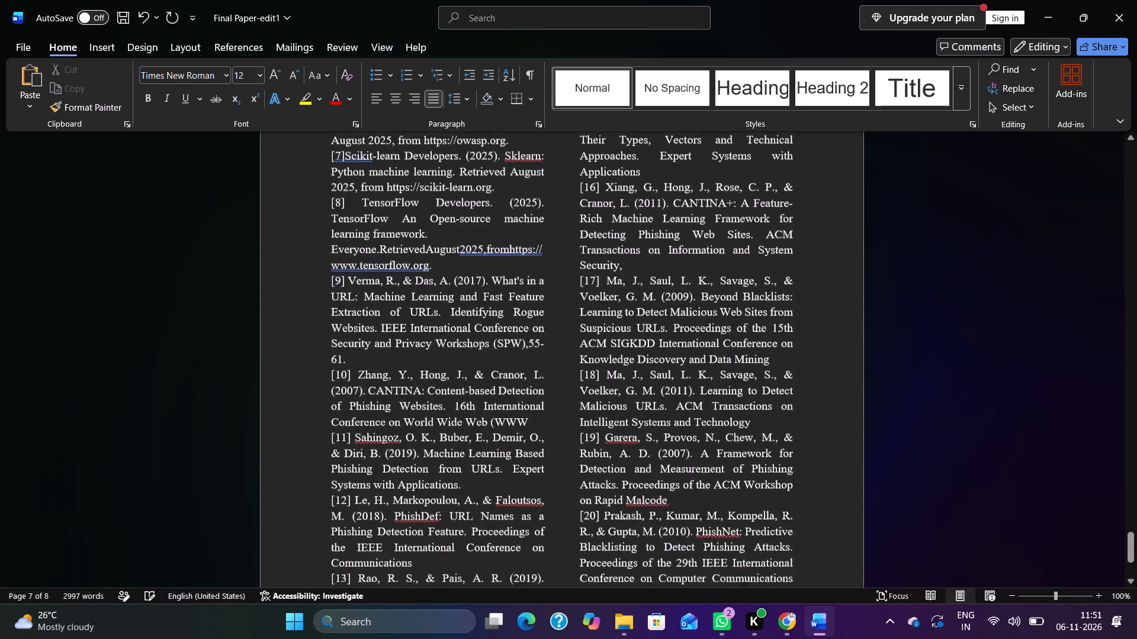
{"action": "scroll", "coordinate": [496, 451], "scroll_direction": "up", "scroll_amount": 1}
{"action": "scroll", "coordinate": [496, 451], "scroll_direction": "down", "scroll_amount": 2}
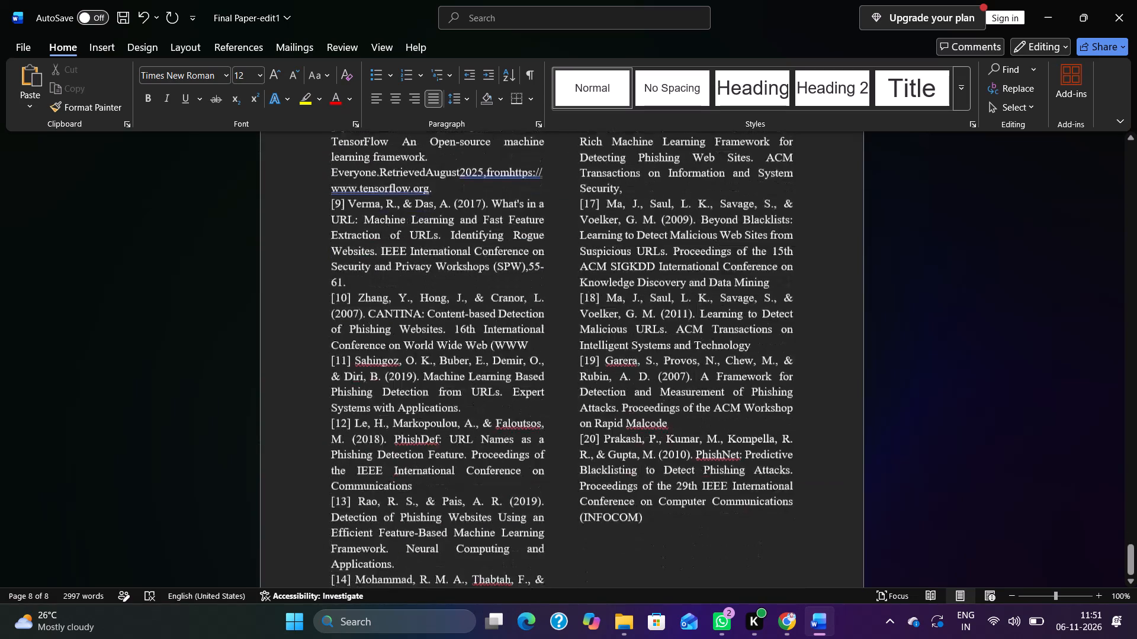
{"action": "scroll", "coordinate": [465, 446], "scroll_direction": "up", "scroll_amount": 3}
{"action": "scroll", "coordinate": [465, 446], "scroll_direction": "down", "scroll_amount": 1}
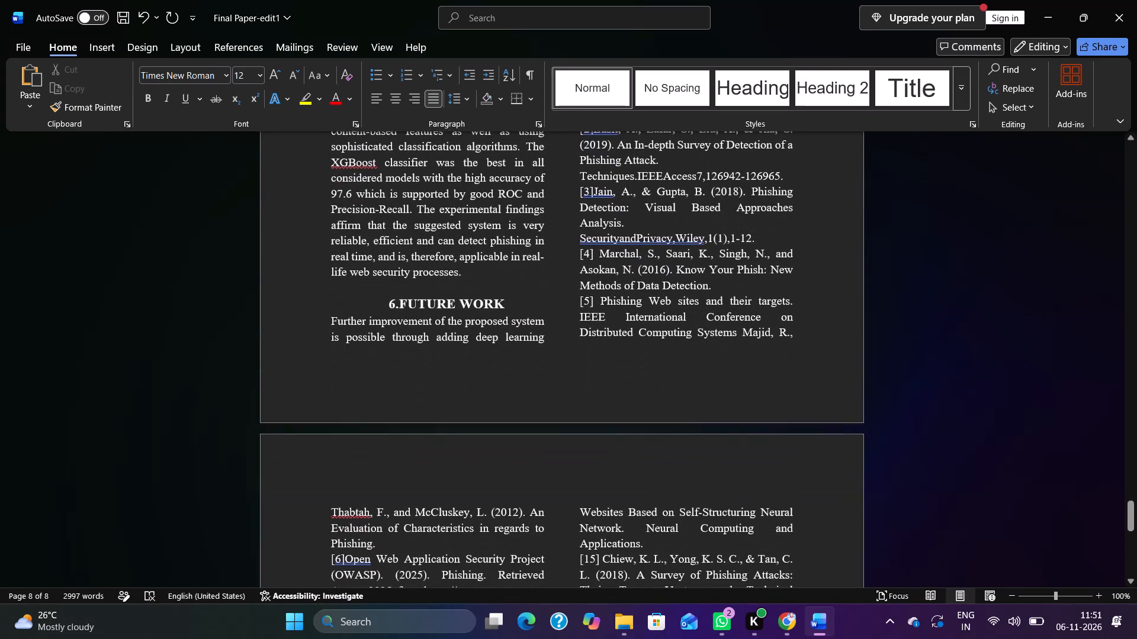
{"action": "left_click", "coordinate": [387, 298]}
{"action": "key", "text": "BackSpace"}
{"action": "key", "text": "BackSpace"}
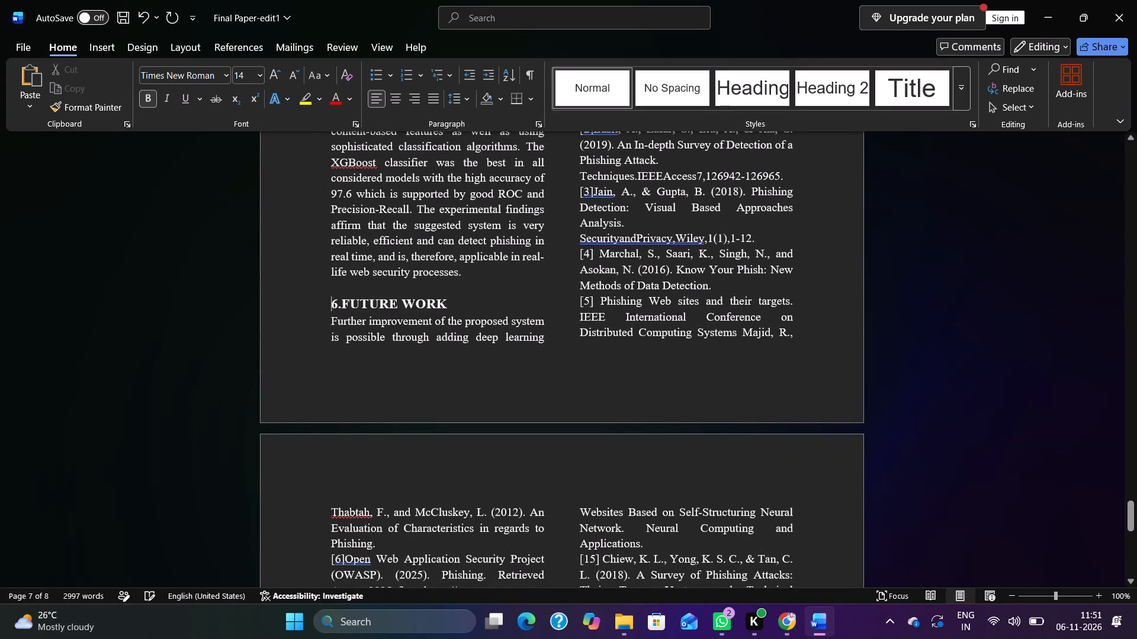
Remove the centring and indent of the "5.CONCLUSION" heading so it starts at the column's left margin.
{"action": "scroll", "coordinate": [387, 298], "scroll_direction": "up", "scroll_amount": 1}
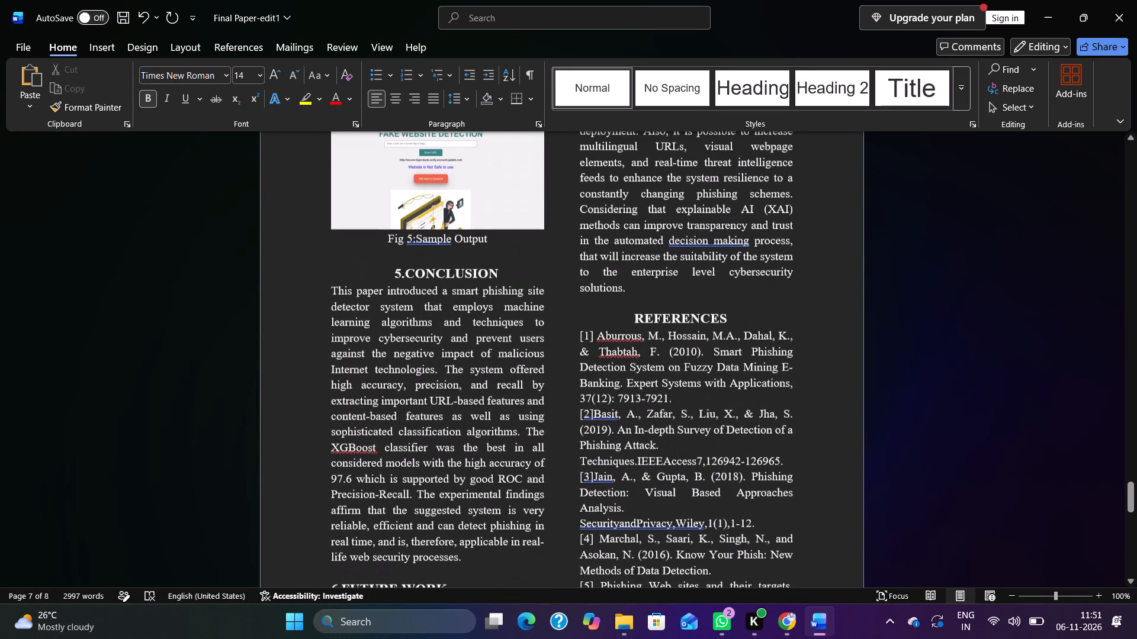
{"action": "left_click", "coordinate": [393, 269]}
{"action": "key", "text": "BackSpace"}
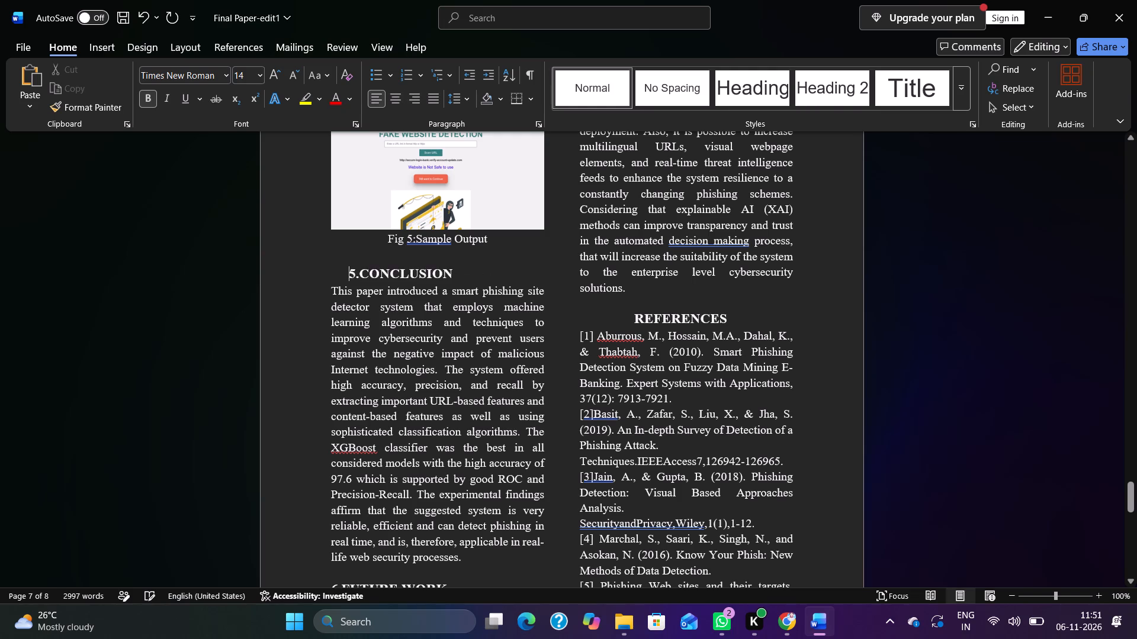
{"action": "key", "text": "BackSpace"}
Check the numbering and alignment of the section headings from the references back to the abstract on the first page.
{"action": "scroll", "coordinate": [487, 312], "scroll_direction": "down", "scroll_amount": 2}
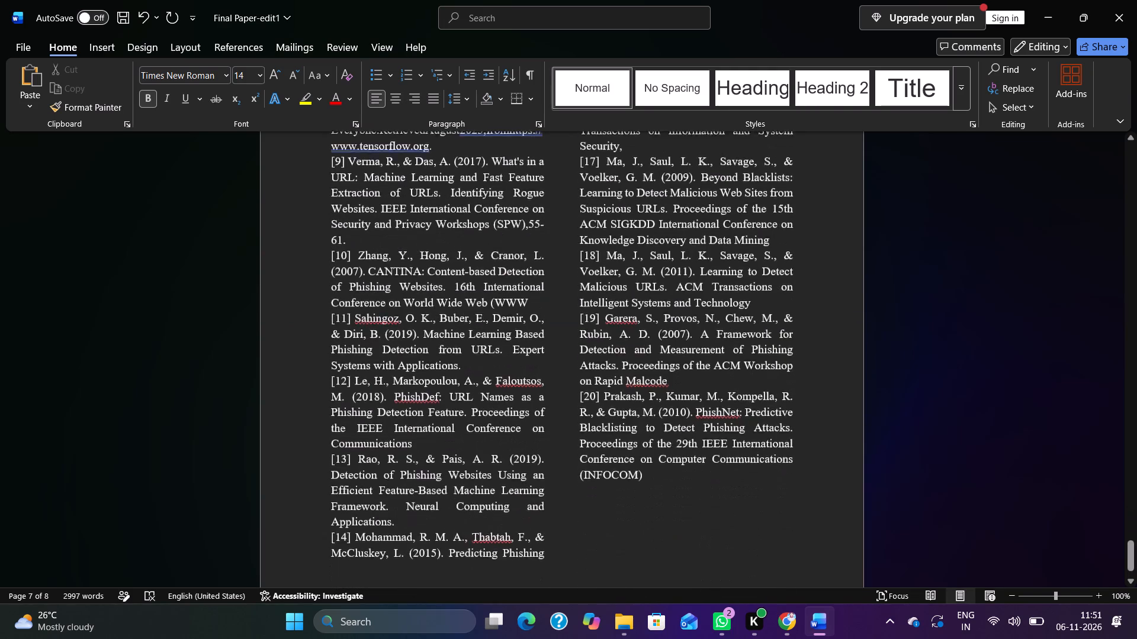
{"action": "scroll", "coordinate": [487, 312], "scroll_direction": "down", "scroll_amount": 1}
{"action": "scroll", "coordinate": [487, 312], "scroll_direction": "up", "scroll_amount": 5}
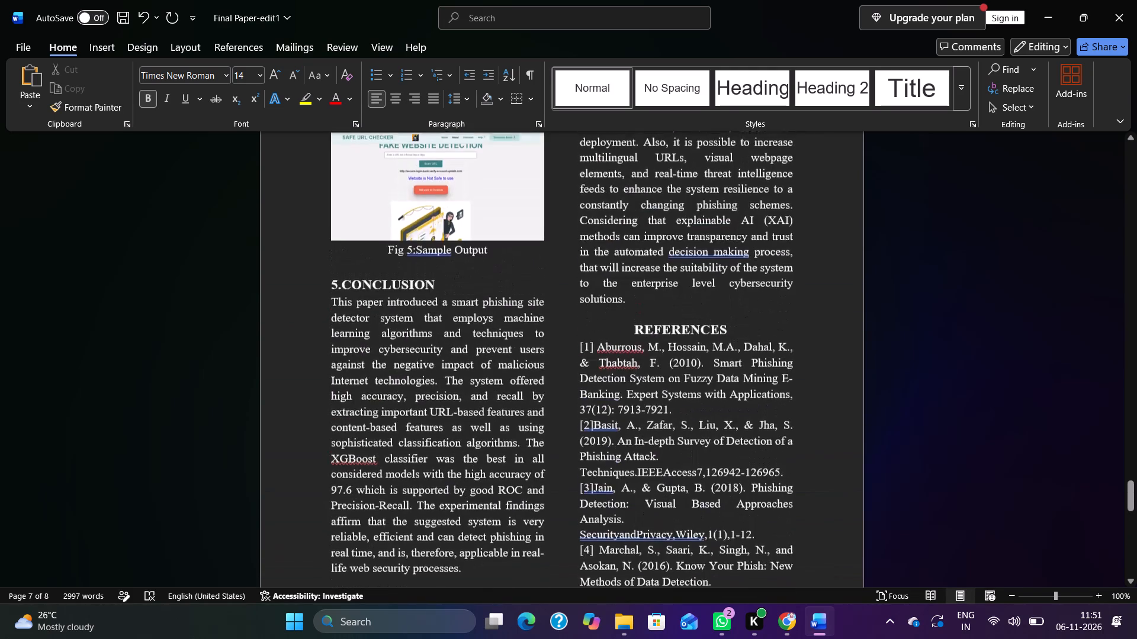
{"action": "scroll", "coordinate": [487, 312], "scroll_direction": "up", "scroll_amount": 2}
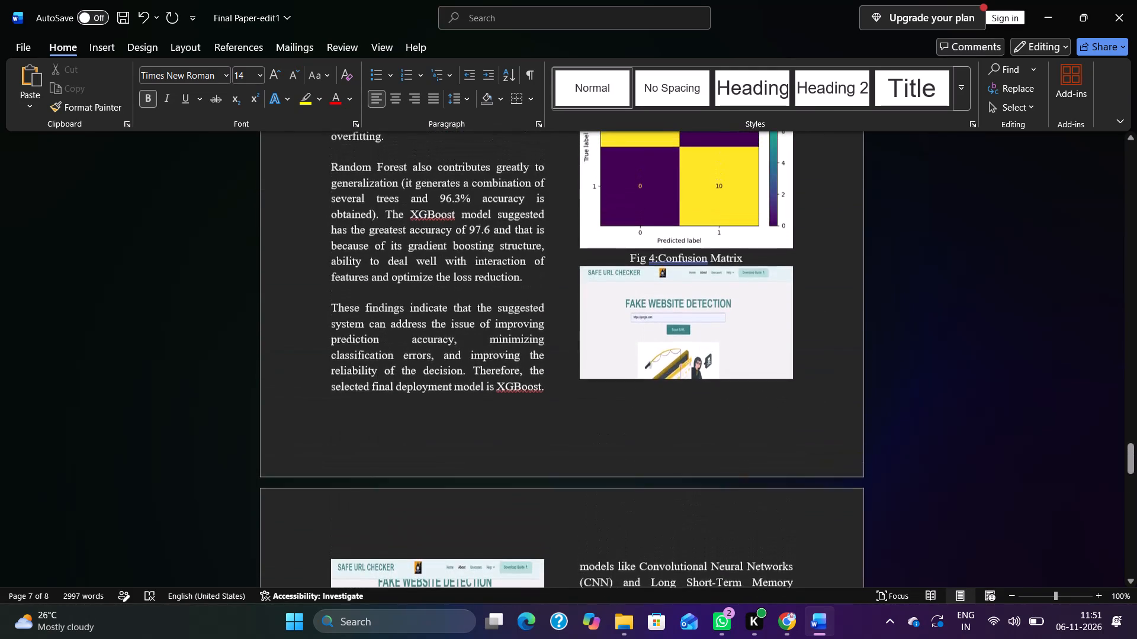
{"action": "scroll", "coordinate": [487, 312], "scroll_direction": "up", "scroll_amount": 4}
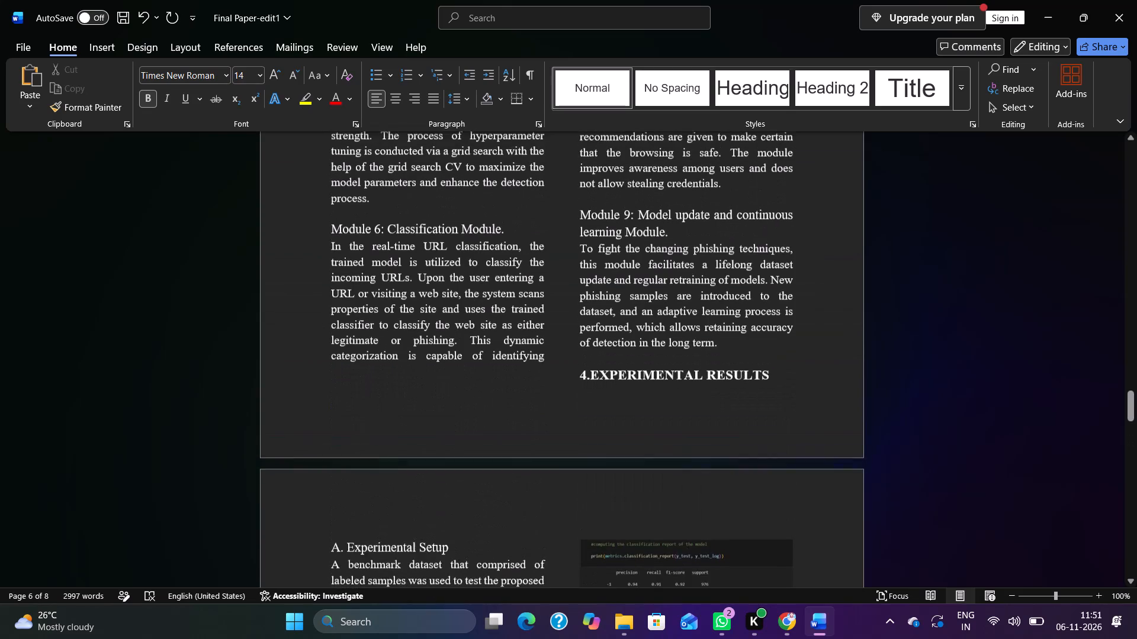
{"action": "scroll", "coordinate": [487, 312], "scroll_direction": "up", "scroll_amount": 1}
{"action": "left_click", "coordinate": [580, 384]}
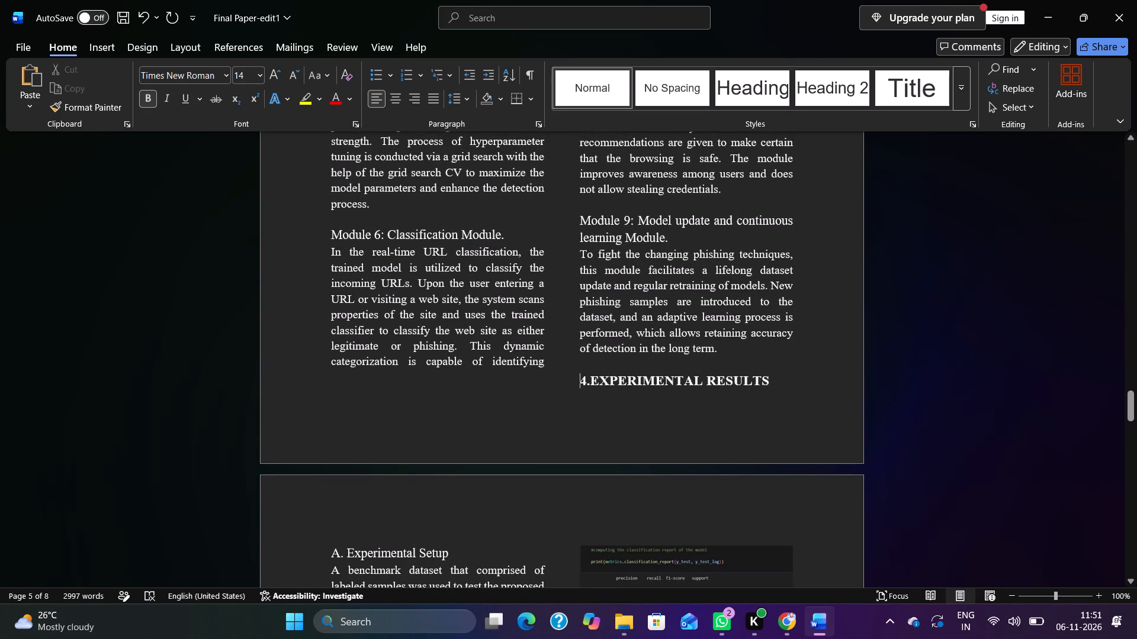
{"action": "scroll", "coordinate": [580, 384], "scroll_direction": "up", "scroll_amount": 3}
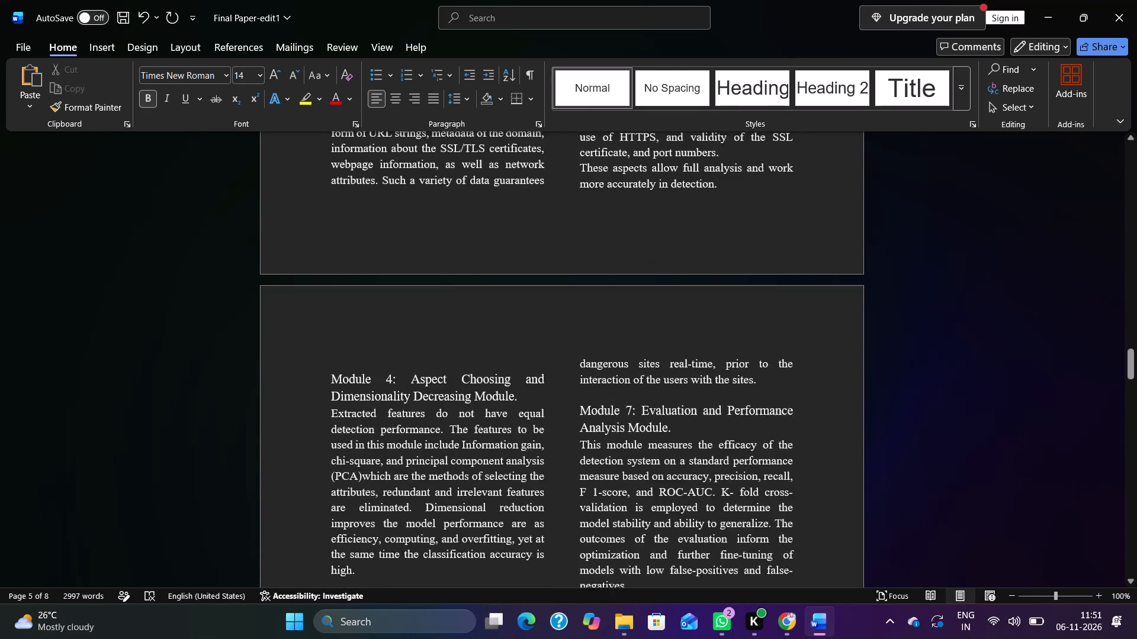
{"action": "scroll", "coordinate": [580, 384], "scroll_direction": "up", "scroll_amount": 4}
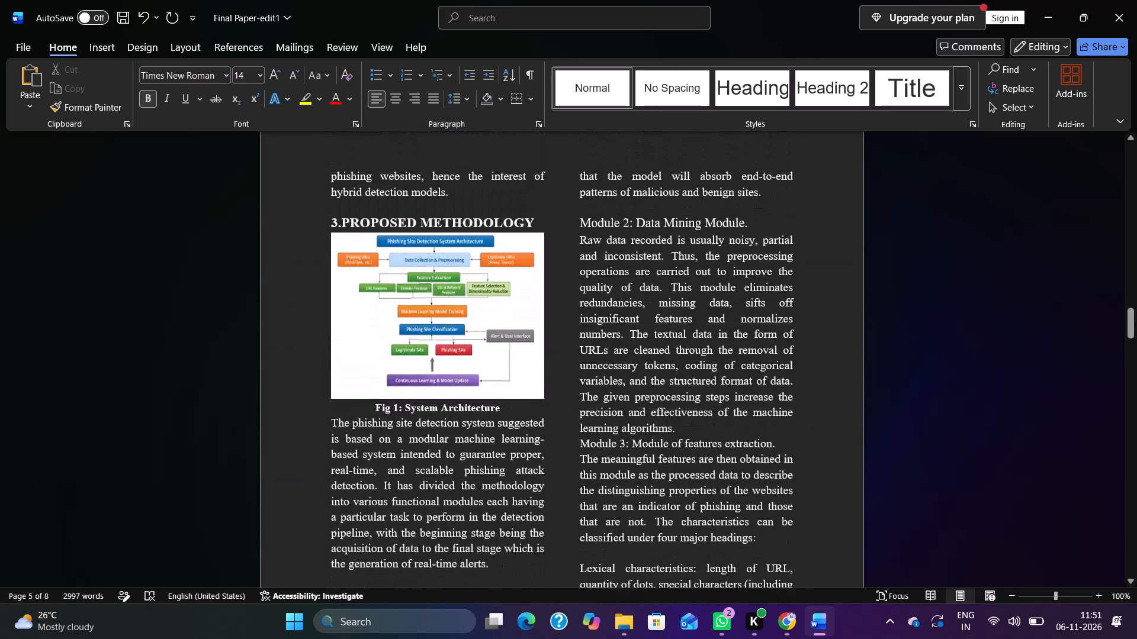
{"action": "scroll", "coordinate": [580, 384], "scroll_direction": "up", "scroll_amount": 3}
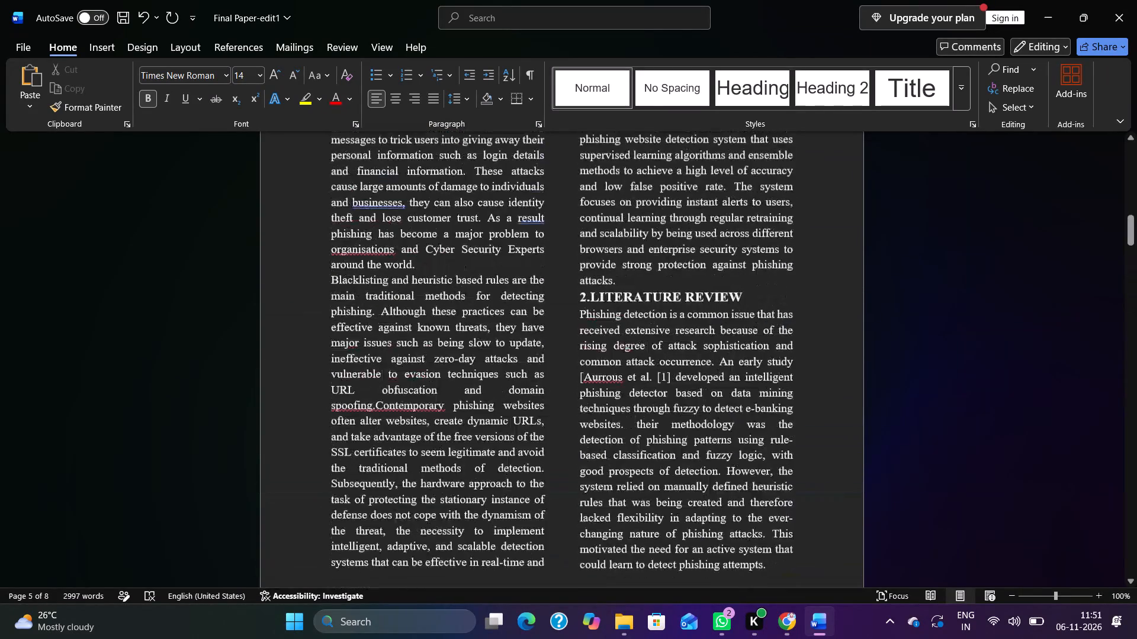
{"action": "scroll", "coordinate": [580, 384], "scroll_direction": "up", "scroll_amount": 1}
Review the paper's layout through the reference list on the last page and back to the EXPERIMENTAL RESULTS heading.
{"action": "scroll", "coordinate": [580, 384], "scroll_direction": "down", "scroll_amount": 1}
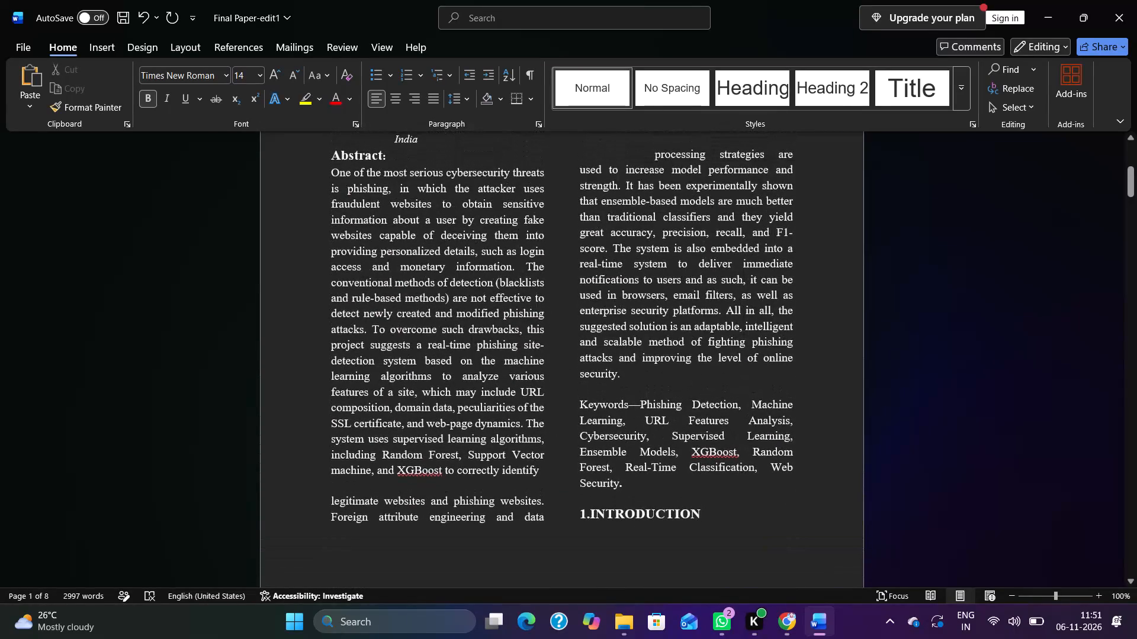
{"action": "scroll", "coordinate": [580, 384], "scroll_direction": "down", "scroll_amount": 20}
{"action": "scroll", "coordinate": [580, 384], "scroll_direction": "down", "scroll_amount": 13}
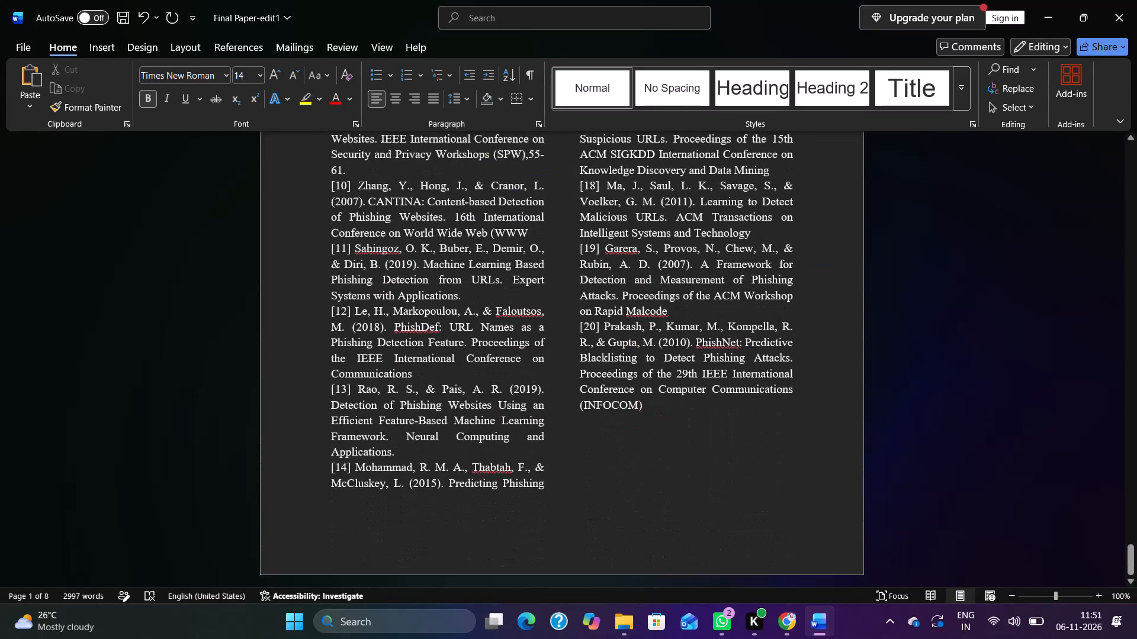
{"action": "scroll", "coordinate": [580, 384], "scroll_direction": "down", "scroll_amount": 1}
{"action": "scroll", "coordinate": [580, 384], "scroll_direction": "right", "scroll_amount": 1}
{"action": "scroll", "coordinate": [580, 384], "scroll_direction": "down", "scroll_amount": 7}
{"action": "scroll", "coordinate": [580, 384], "scroll_direction": "up", "scroll_amount": 3}
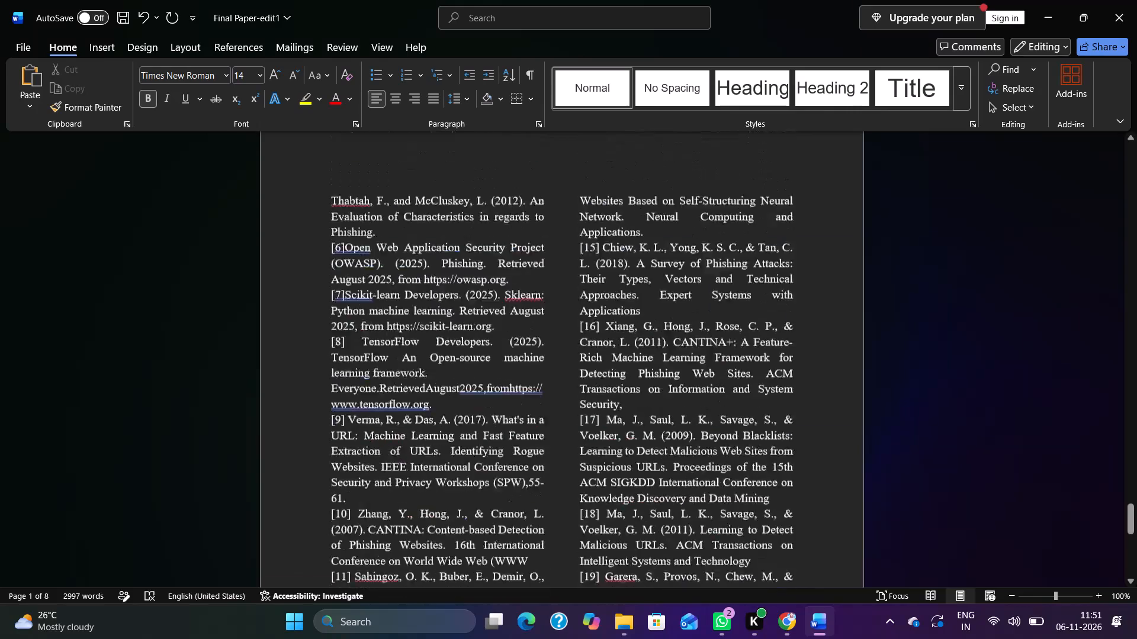
{"action": "scroll", "coordinate": [580, 384], "scroll_direction": "down", "scroll_amount": 14}
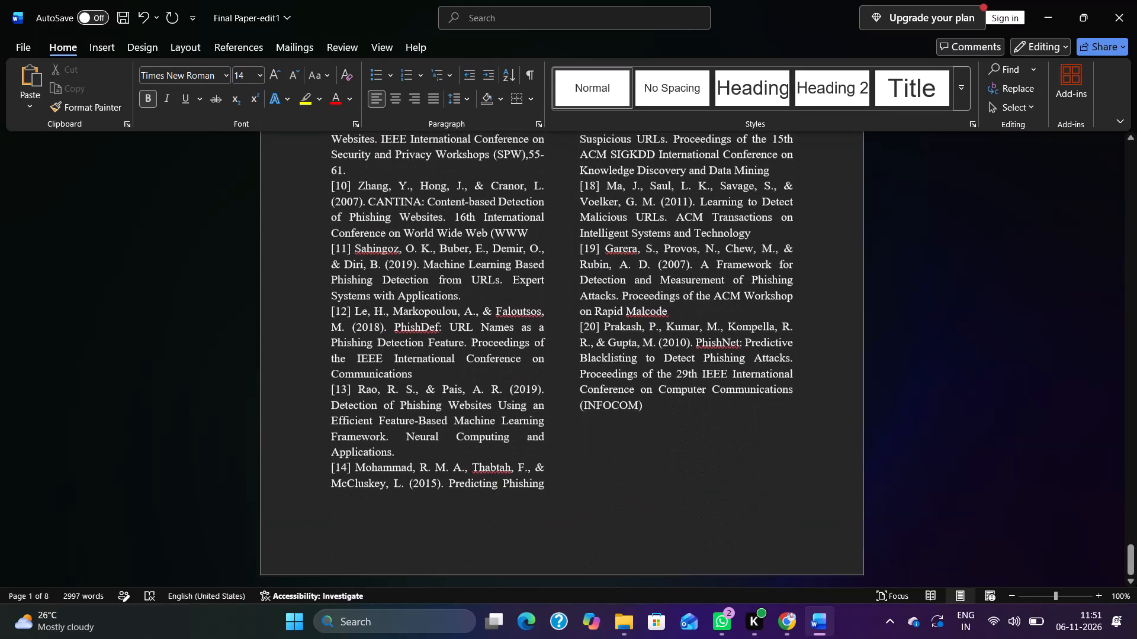
{"action": "scroll", "coordinate": [580, 384], "scroll_direction": "up", "scroll_amount": 1}
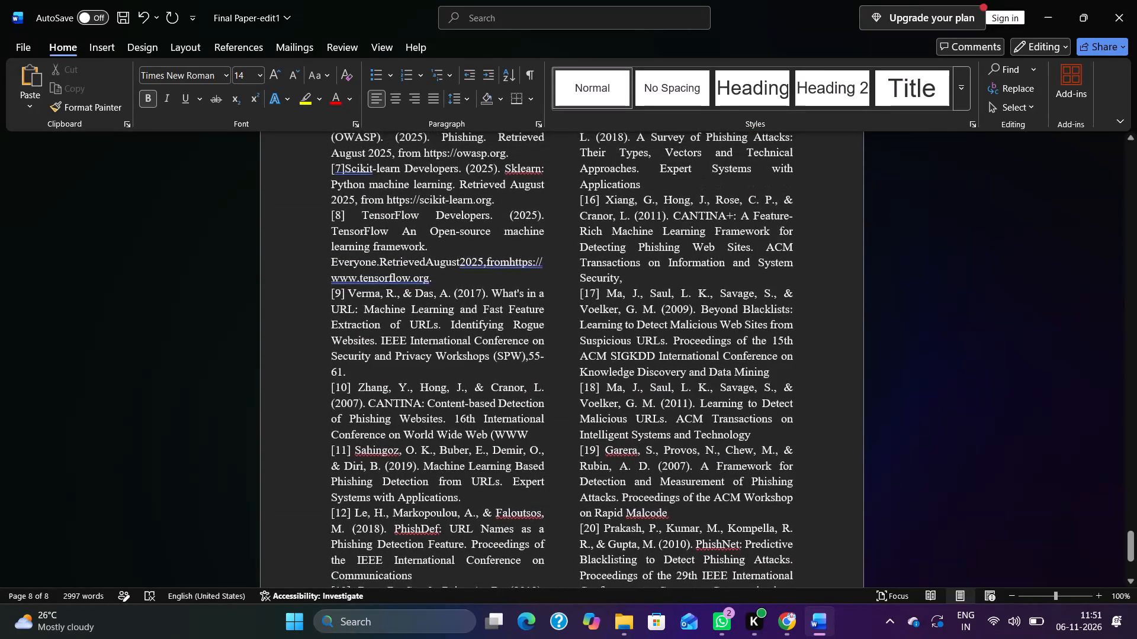
{"action": "scroll", "coordinate": [580, 384], "scroll_direction": "up", "scroll_amount": 1}
{"action": "scroll", "coordinate": [580, 384], "scroll_direction": "down", "scroll_amount": 1}
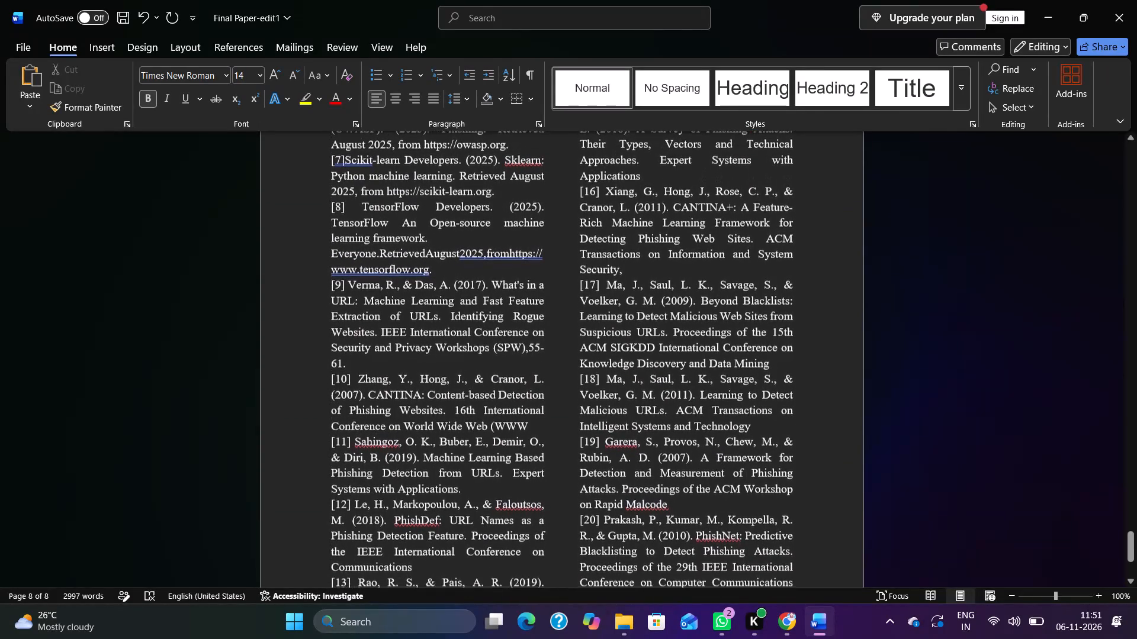
{"action": "scroll", "coordinate": [580, 384], "scroll_direction": "down", "scroll_amount": 2}
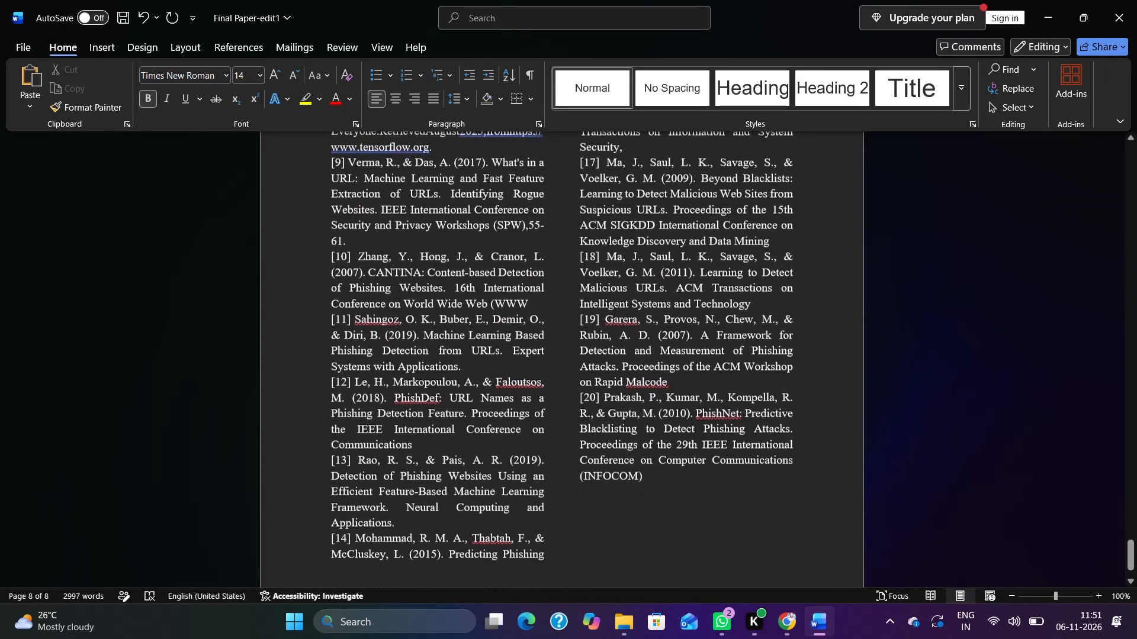
{"action": "scroll", "coordinate": [580, 384], "scroll_direction": "down", "scroll_amount": 1}
{"action": "scroll", "coordinate": [580, 384], "scroll_direction": "up", "scroll_amount": 3}
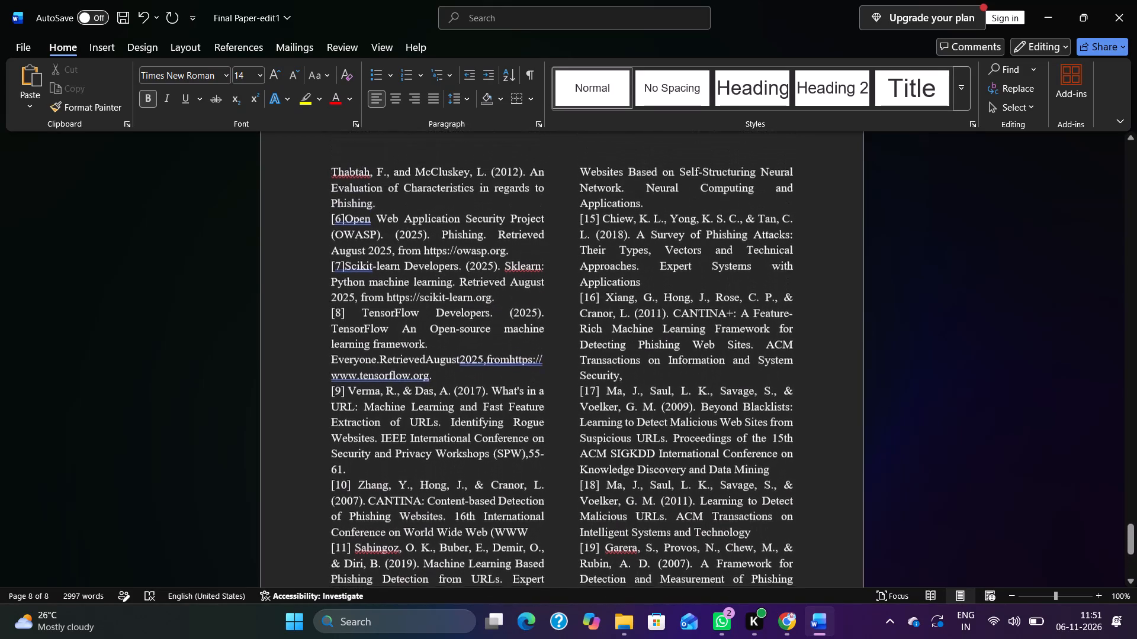
{"action": "scroll", "coordinate": [580, 384], "scroll_direction": "up", "scroll_amount": 2}
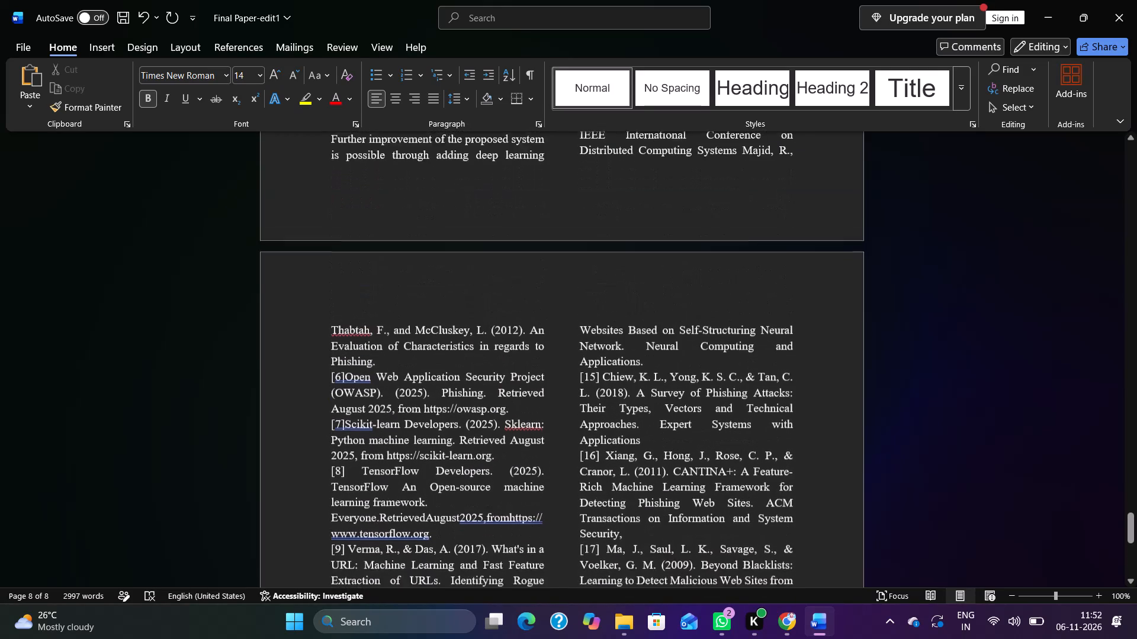
{"action": "scroll", "coordinate": [580, 384], "scroll_direction": "up", "scroll_amount": 4}
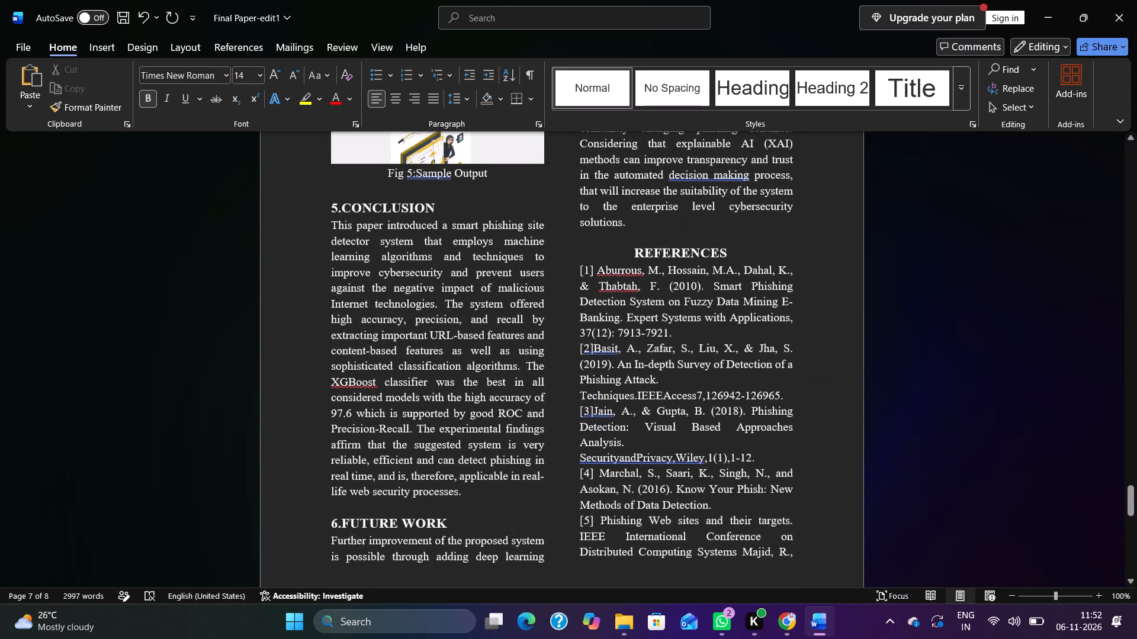
{"action": "scroll", "coordinate": [580, 384], "scroll_direction": "up", "scroll_amount": 4}
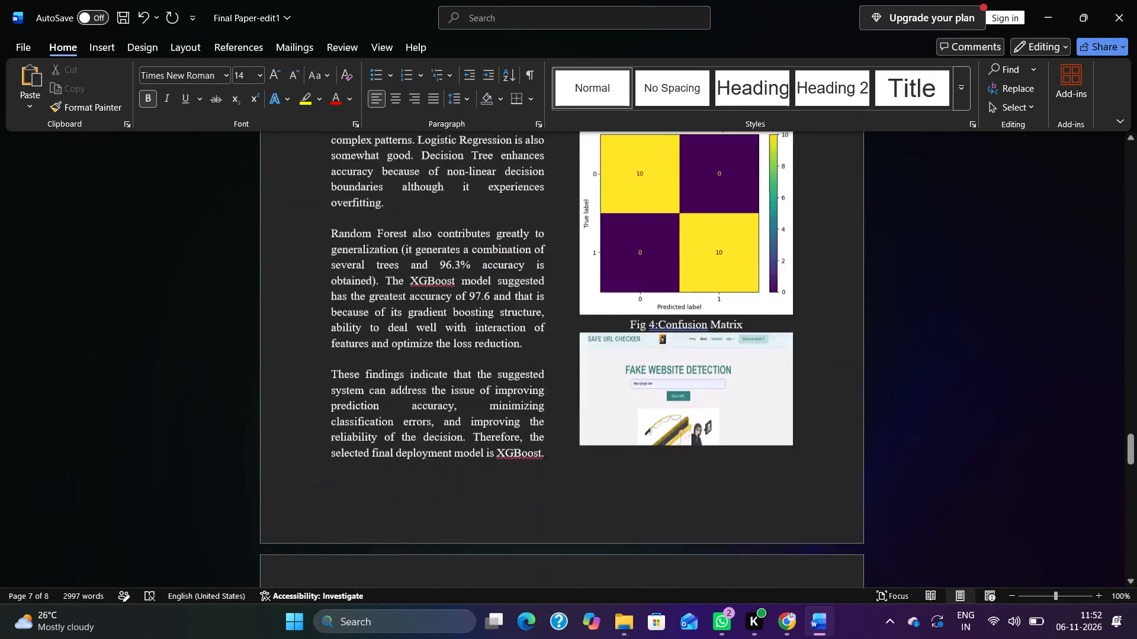
{"action": "scroll", "coordinate": [580, 384], "scroll_direction": "up", "scroll_amount": 5}
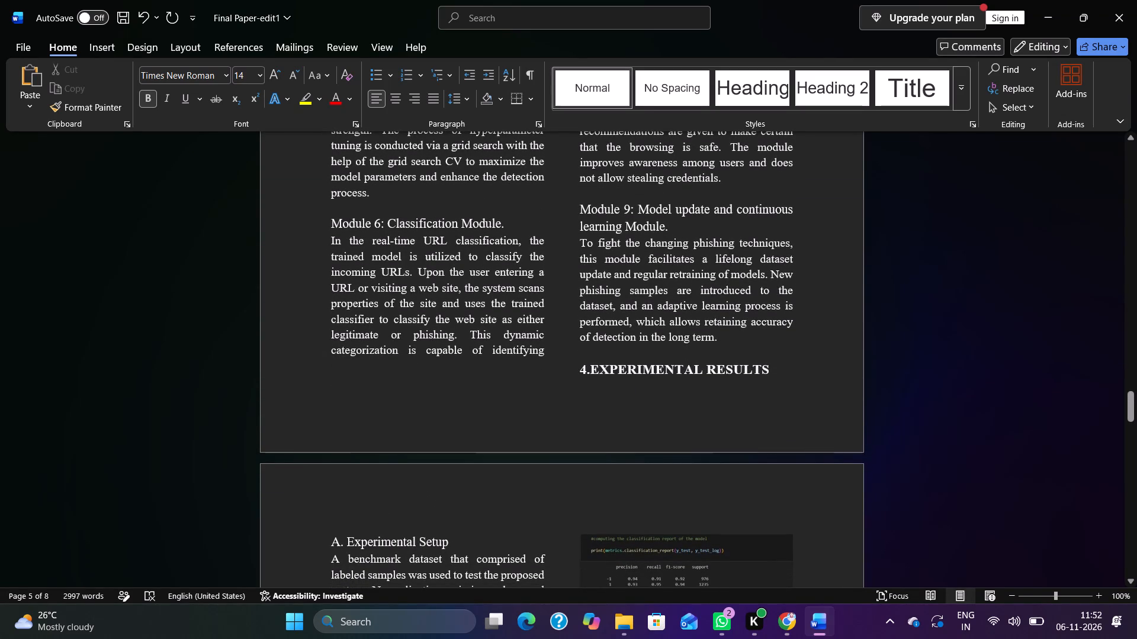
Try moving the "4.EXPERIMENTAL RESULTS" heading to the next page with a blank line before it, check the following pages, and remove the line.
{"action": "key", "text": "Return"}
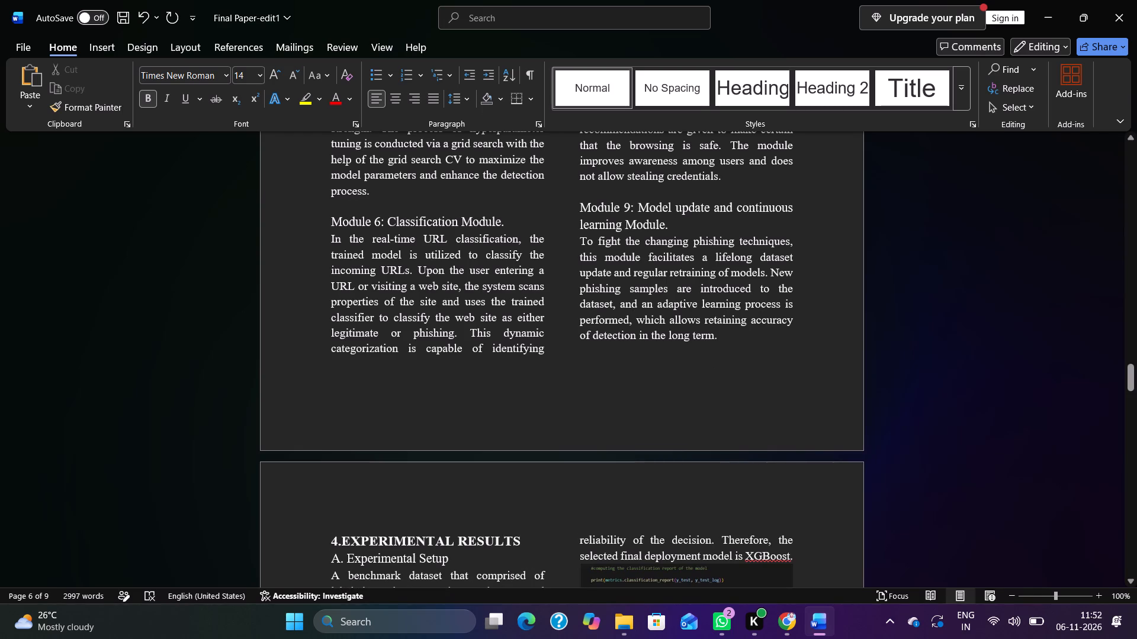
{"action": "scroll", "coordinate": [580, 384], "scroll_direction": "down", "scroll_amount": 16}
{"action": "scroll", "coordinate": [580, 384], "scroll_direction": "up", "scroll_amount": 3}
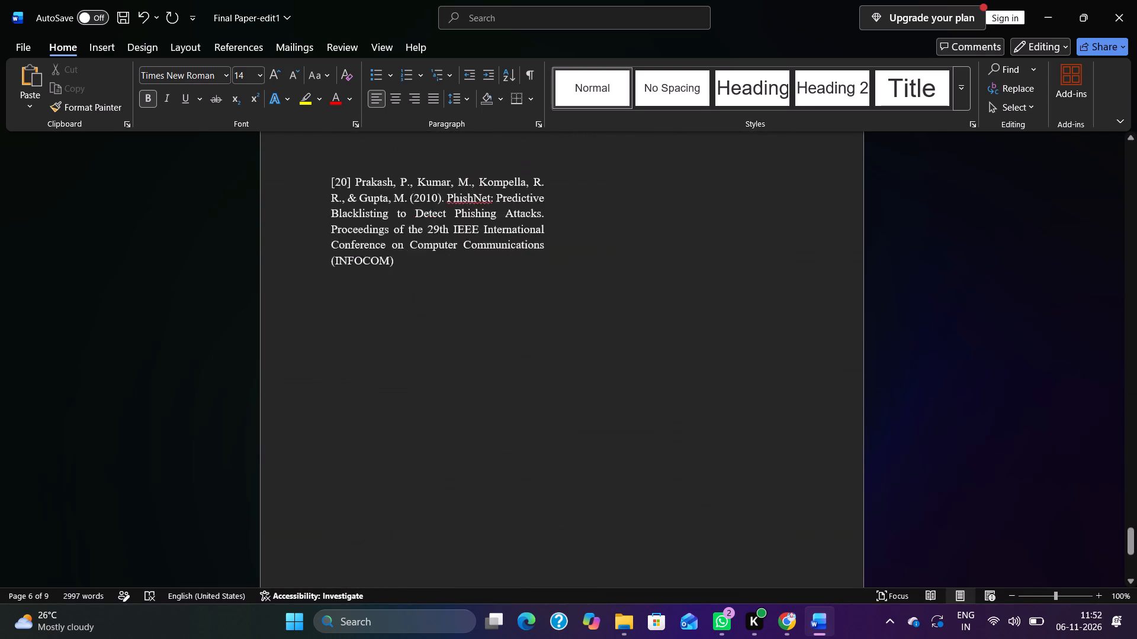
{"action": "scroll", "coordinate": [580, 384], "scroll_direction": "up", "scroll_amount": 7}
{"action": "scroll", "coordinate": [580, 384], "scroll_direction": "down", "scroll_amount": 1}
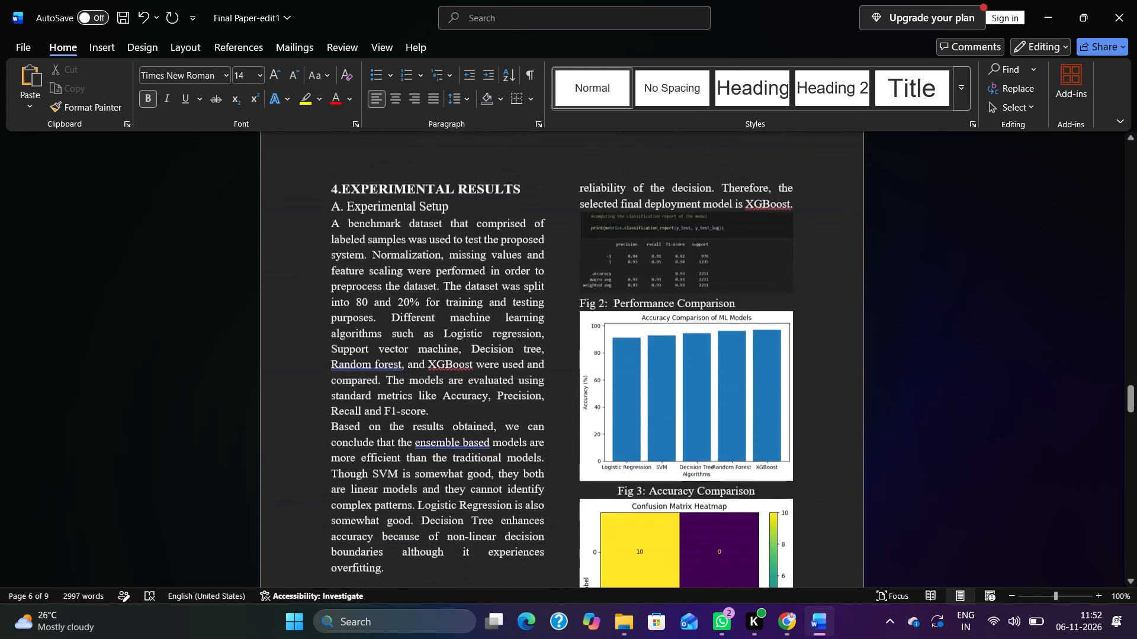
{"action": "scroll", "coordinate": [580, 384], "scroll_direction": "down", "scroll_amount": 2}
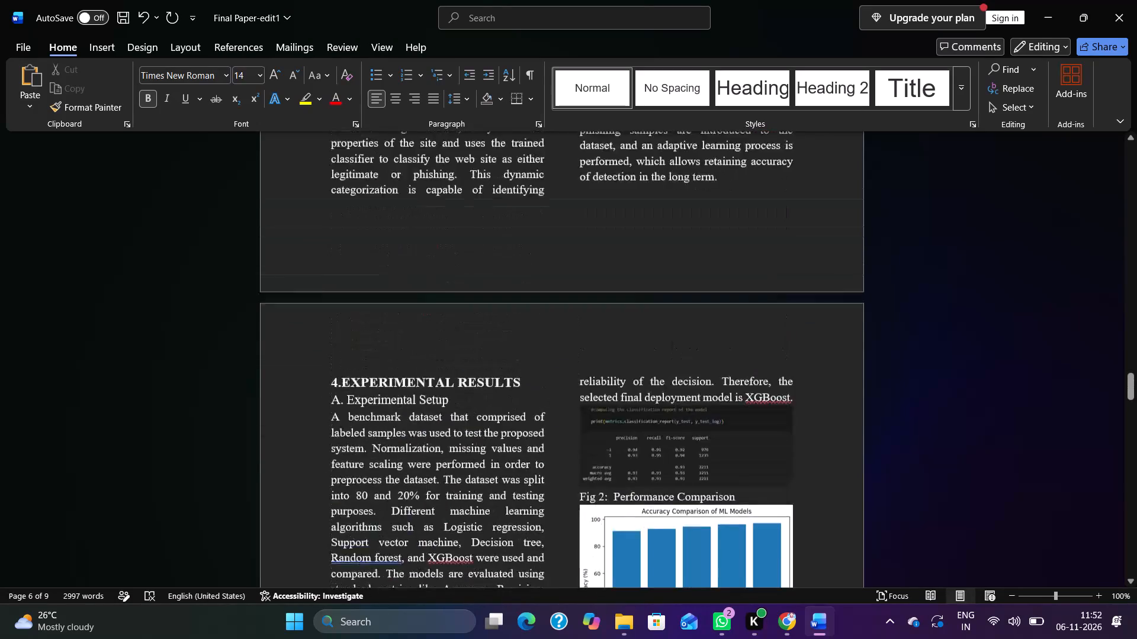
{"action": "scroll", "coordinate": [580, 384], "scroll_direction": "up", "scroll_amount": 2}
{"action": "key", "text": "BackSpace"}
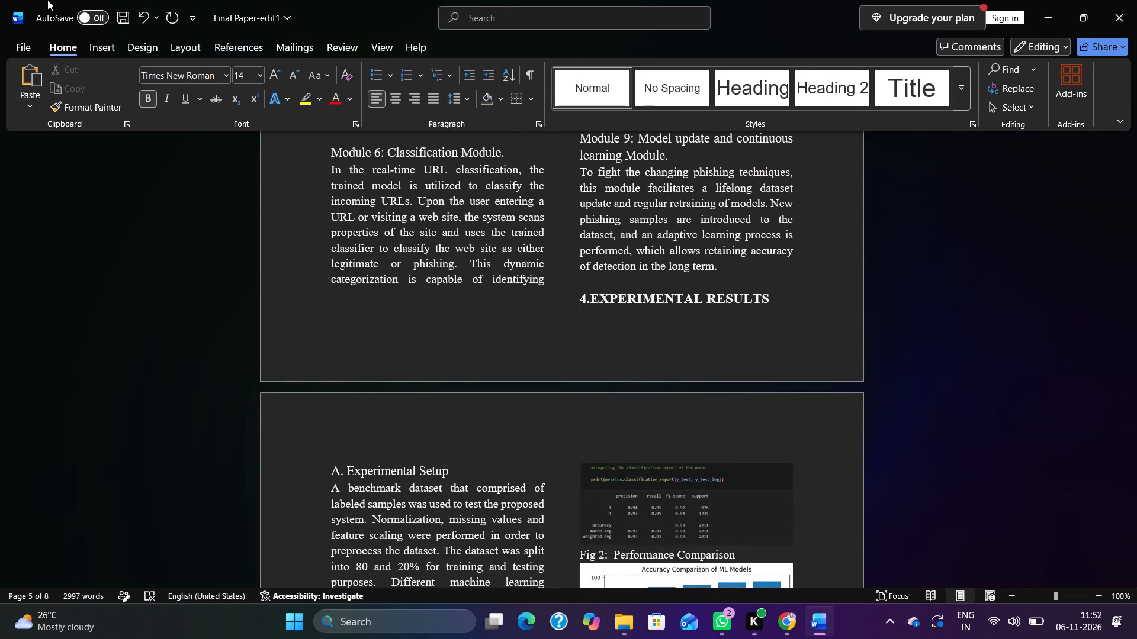
Save the edited paper under its existing file name.
{"action": "left_click", "coordinate": [23, 44]}
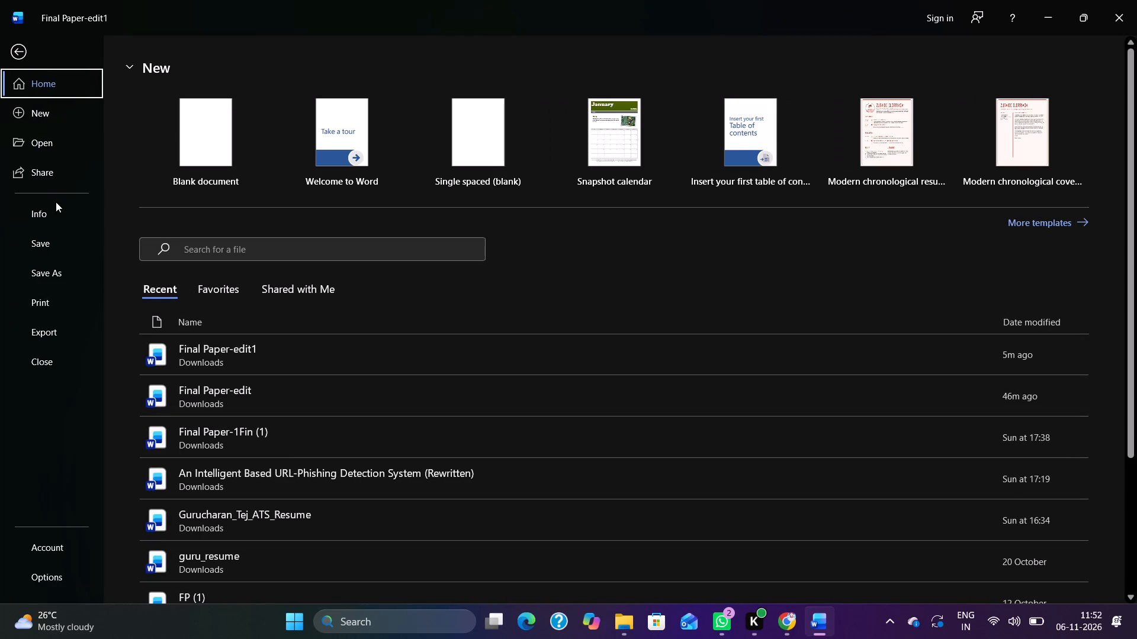
{"action": "left_click", "coordinate": [54, 239]}
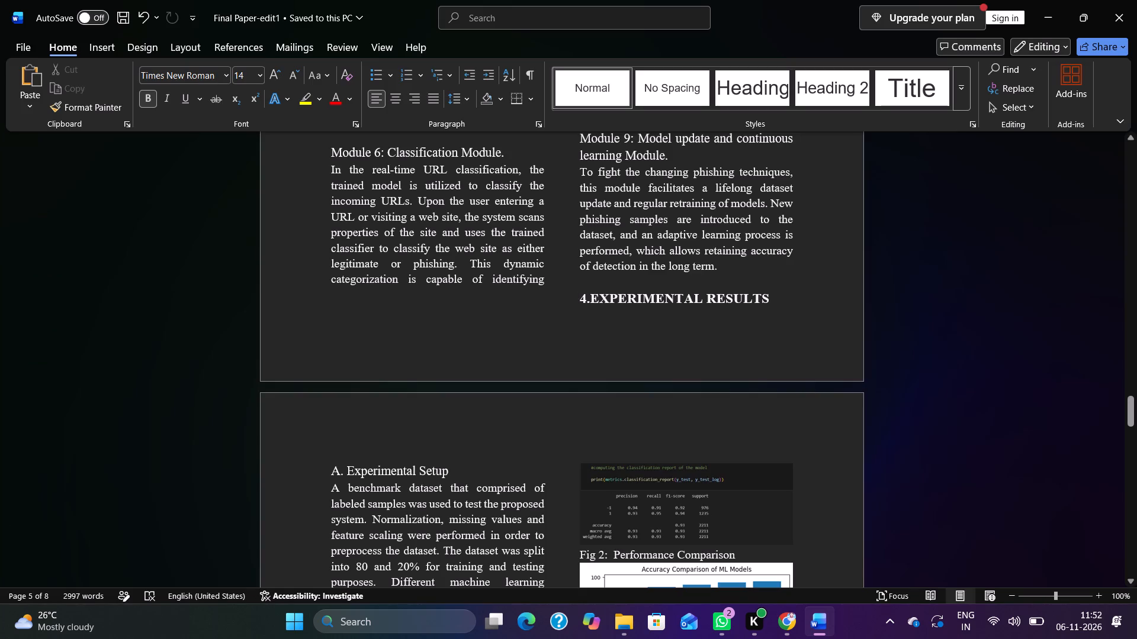
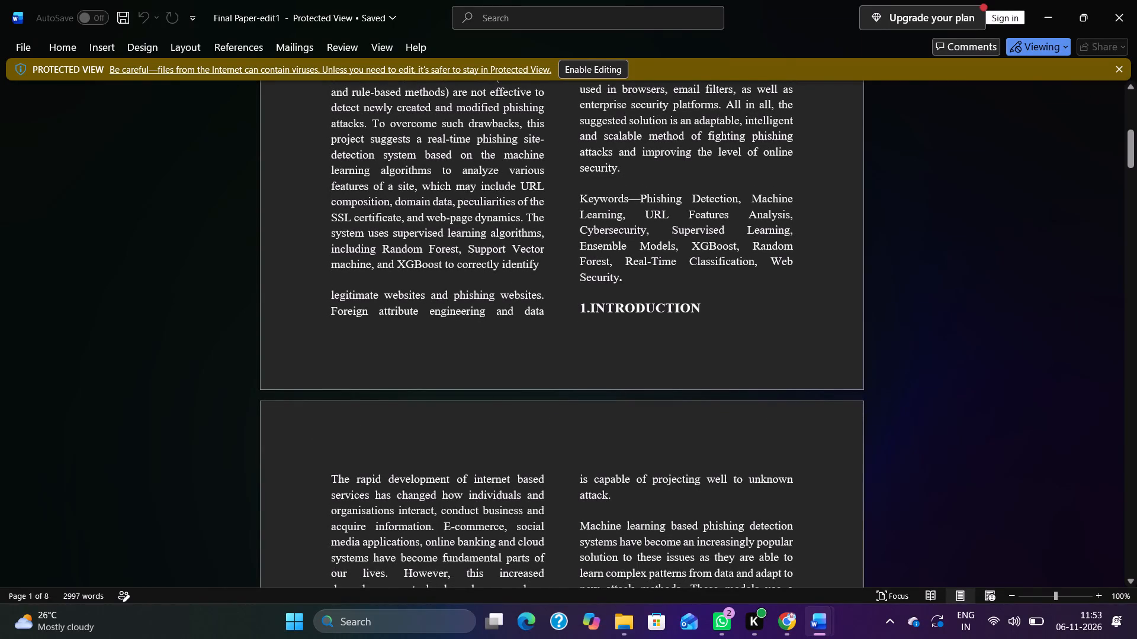
Enable editing of the protected paper and insert one blank line above the "2.LITERATURE REVIEW" heading on page 2.
{"action": "scroll", "coordinate": [601, 353], "scroll_direction": "down", "scroll_amount": 2}
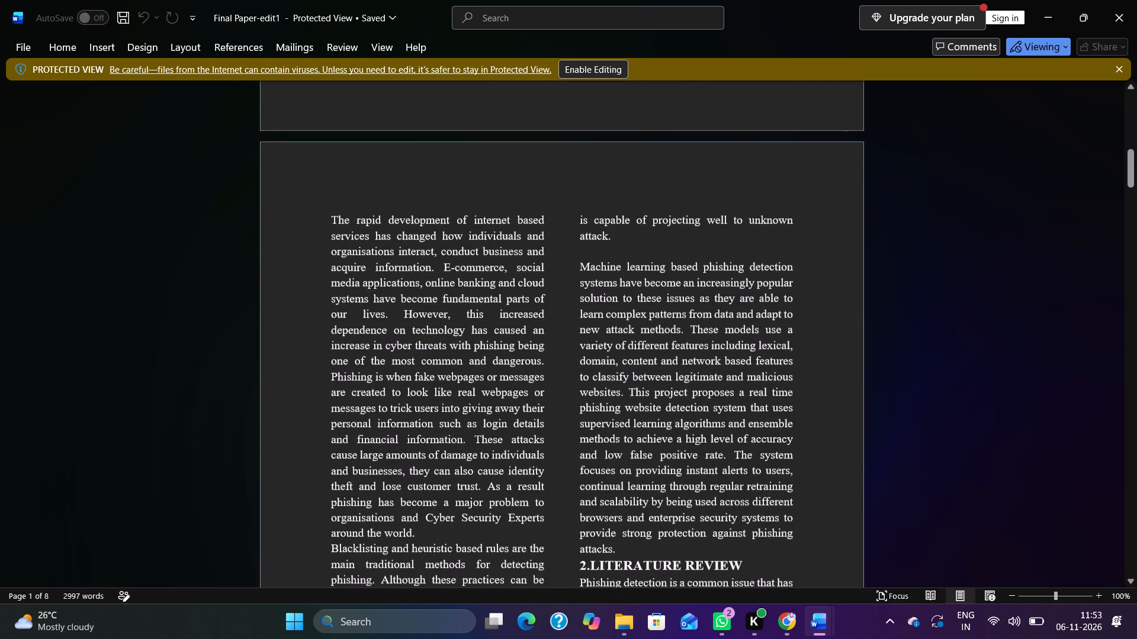
{"action": "scroll", "coordinate": [601, 353], "scroll_direction": "down", "scroll_amount": 1}
{"action": "left_click", "coordinate": [621, 502]}
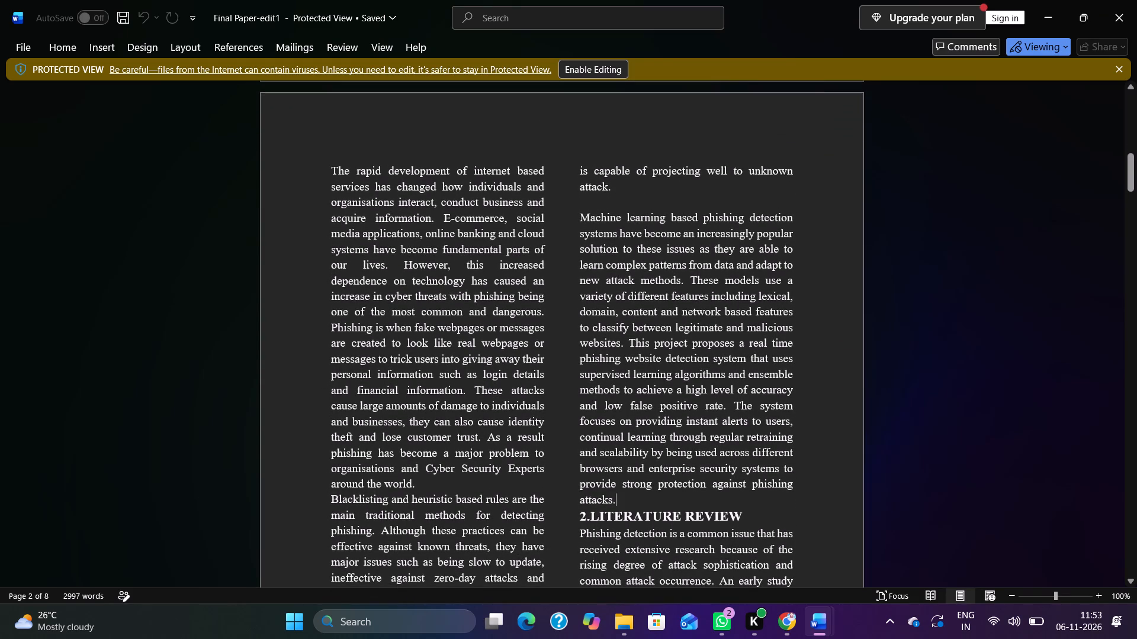
{"action": "key", "text": "Return"}
{"action": "key", "text": "Return"}
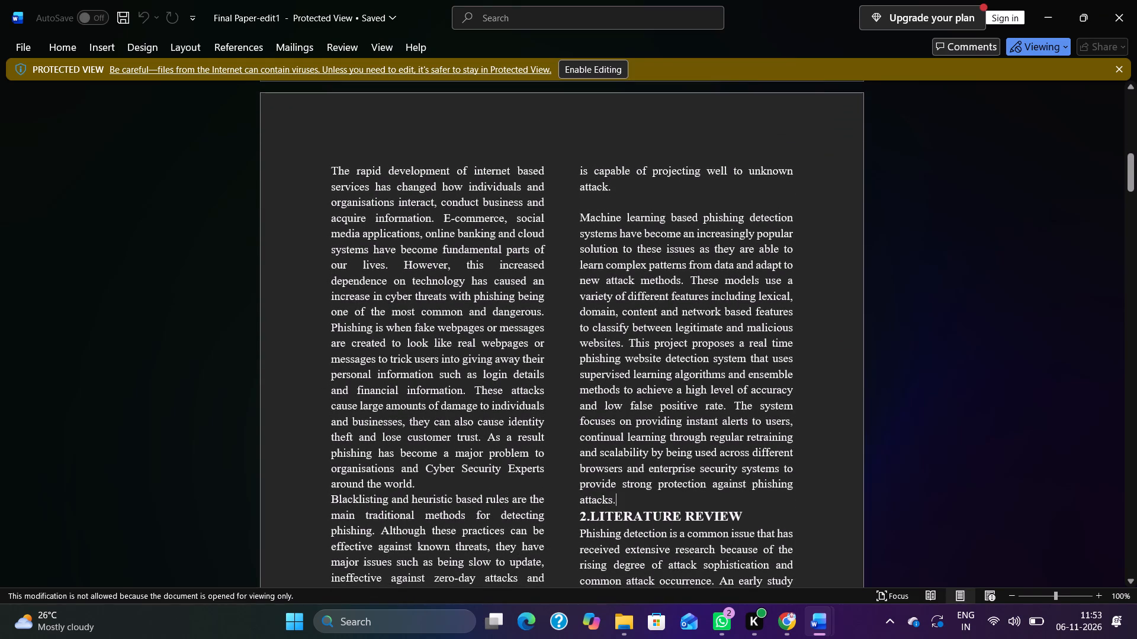
{"action": "left_click", "coordinate": [593, 68]}
{"action": "scroll", "coordinate": [603, 361], "scroll_direction": "down", "scroll_amount": 1}
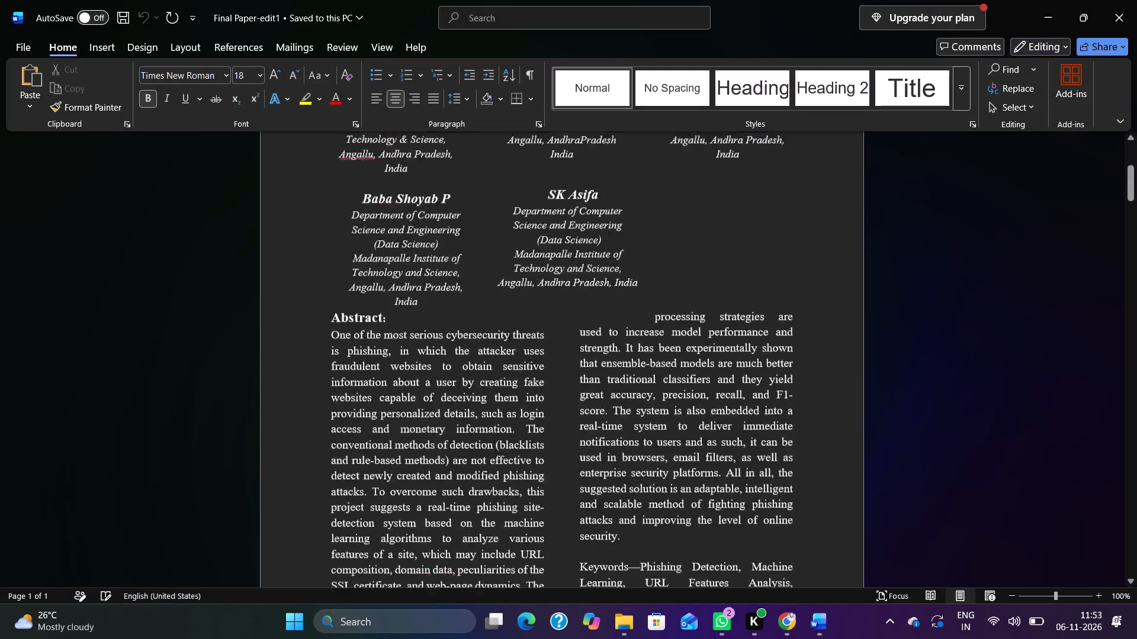
{"action": "scroll", "coordinate": [603, 361], "scroll_direction": "down", "scroll_amount": 2}
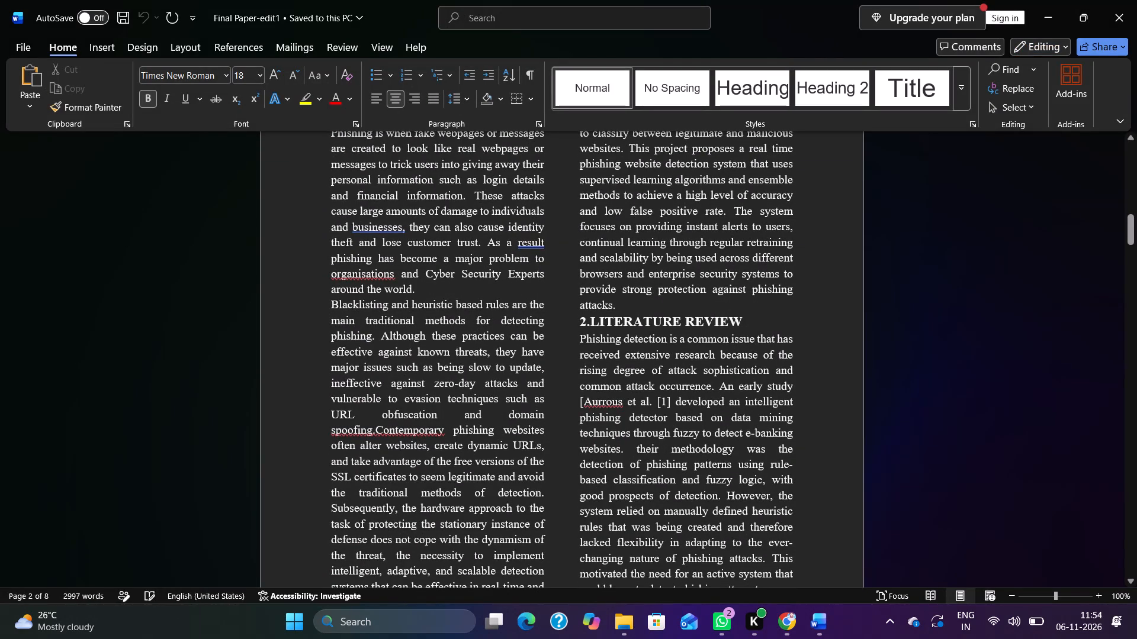
{"action": "left_click", "coordinate": [616, 308]}
{"action": "key", "text": "Return"}
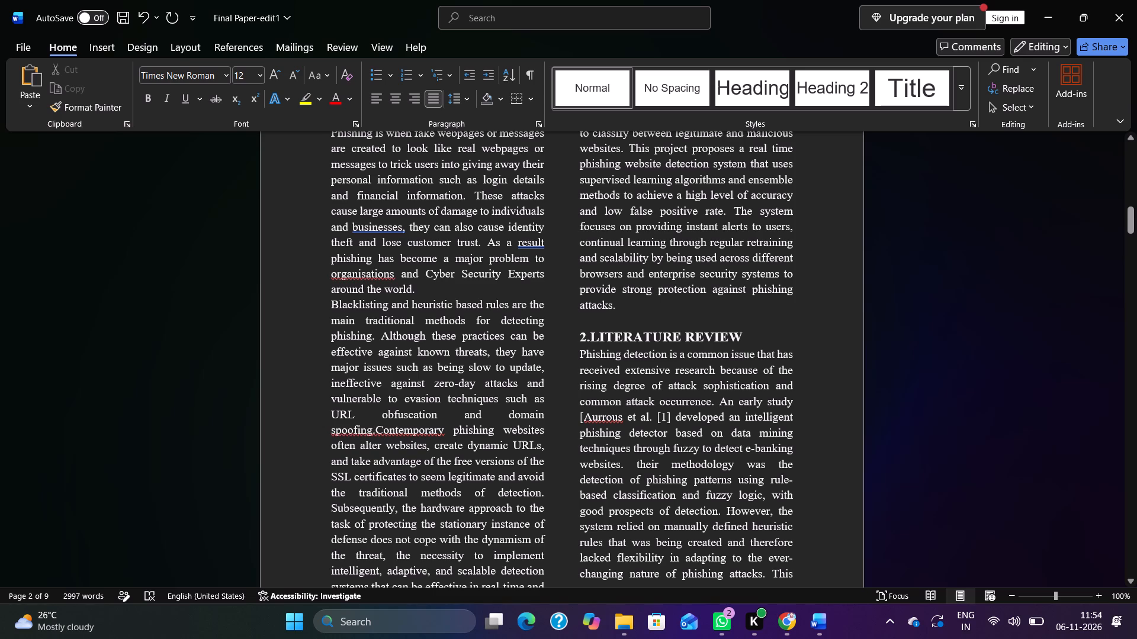
Save the paper under its existing name, Final Paper-edit1.
{"action": "left_click", "coordinate": [25, 54]}
{"action": "left_click", "coordinate": [34, 244]}
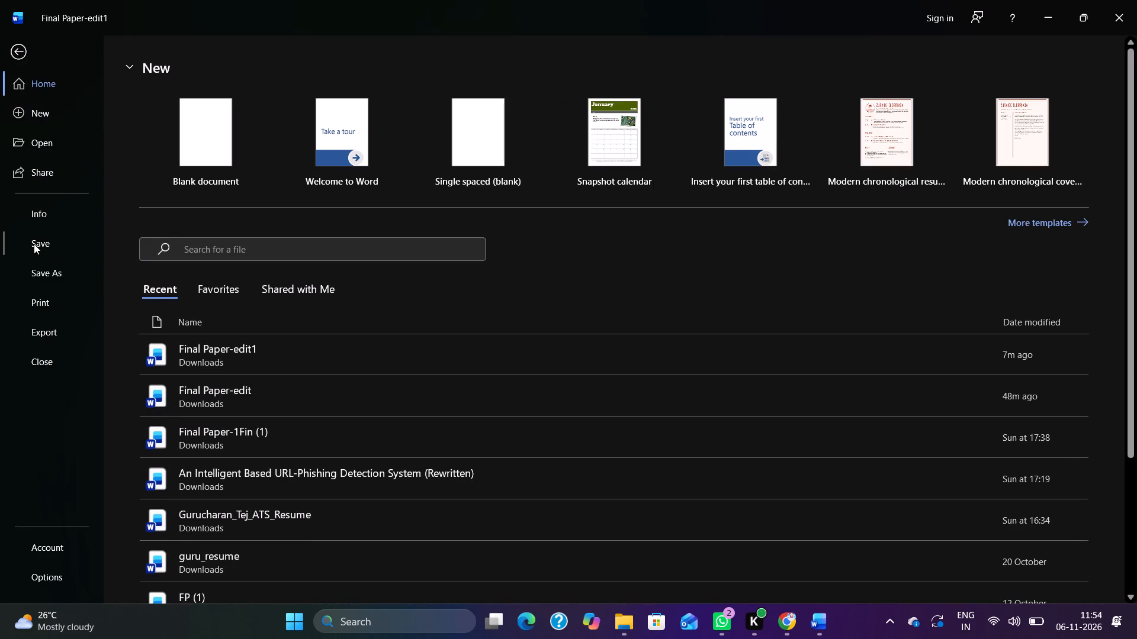
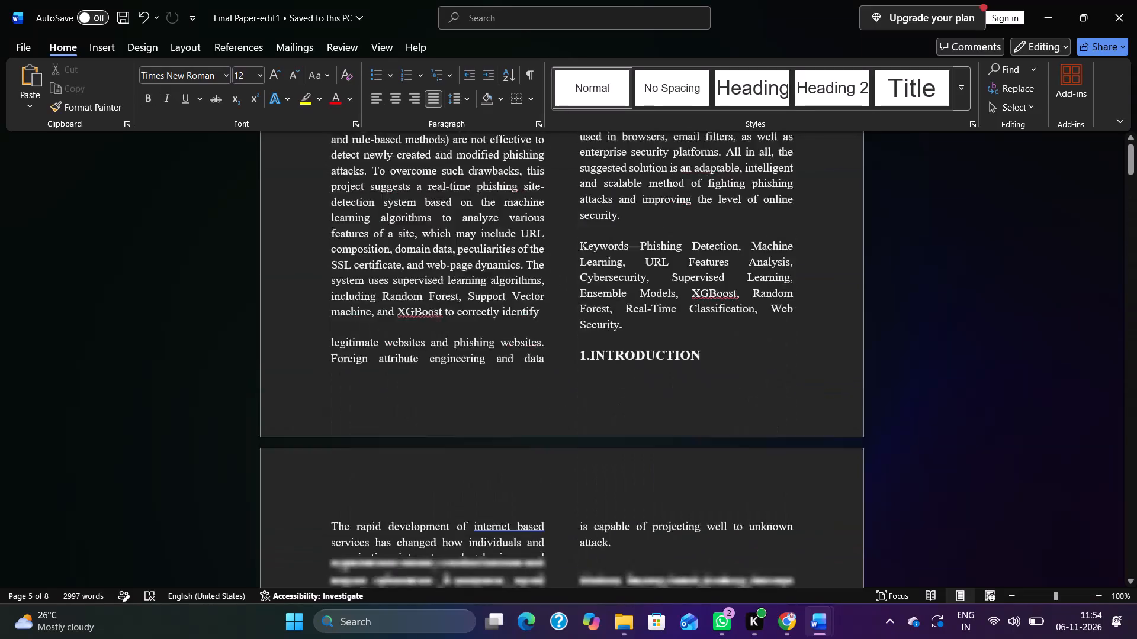
Review the paper from the title page to page 2, checking the spacing above the "2.LITERATURE REVIEW" heading.
{"action": "scroll", "coordinate": [678, 395], "scroll_direction": "down", "scroll_amount": 1}
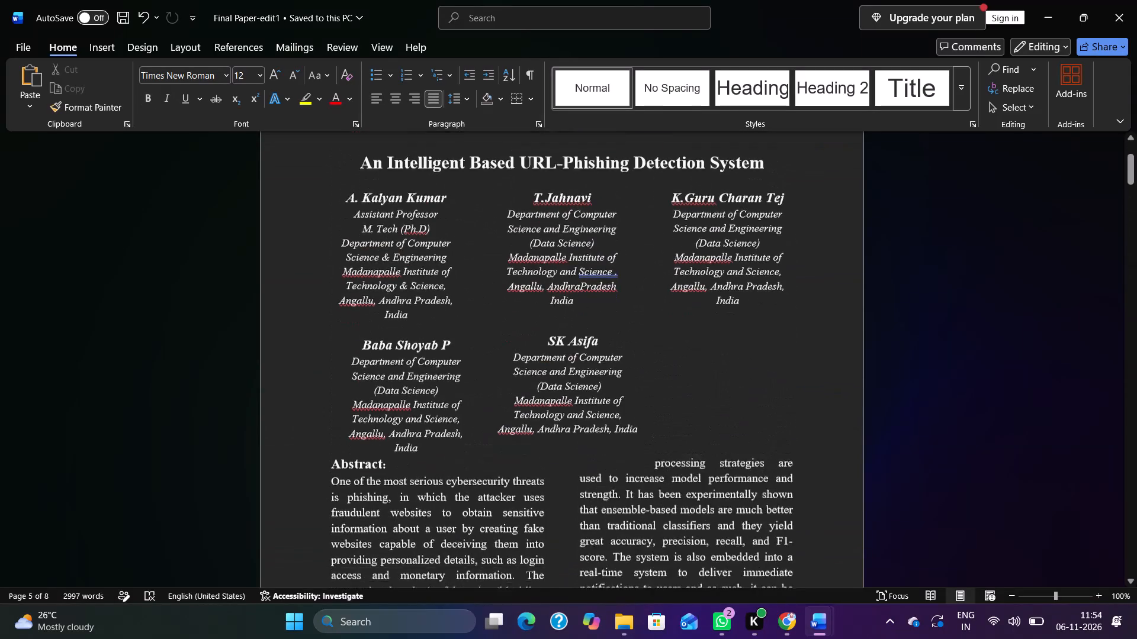
{"action": "scroll", "coordinate": [678, 395], "scroll_direction": "down", "scroll_amount": 2}
{"action": "scroll", "coordinate": [678, 395], "scroll_direction": "up", "scroll_amount": 1}
{"action": "scroll", "coordinate": [678, 395], "scroll_direction": "right", "scroll_amount": 1}
{"action": "scroll", "coordinate": [678, 395], "scroll_direction": "up", "scroll_amount": 1}
{"action": "scroll", "coordinate": [678, 395], "scroll_direction": "right", "scroll_amount": 1}
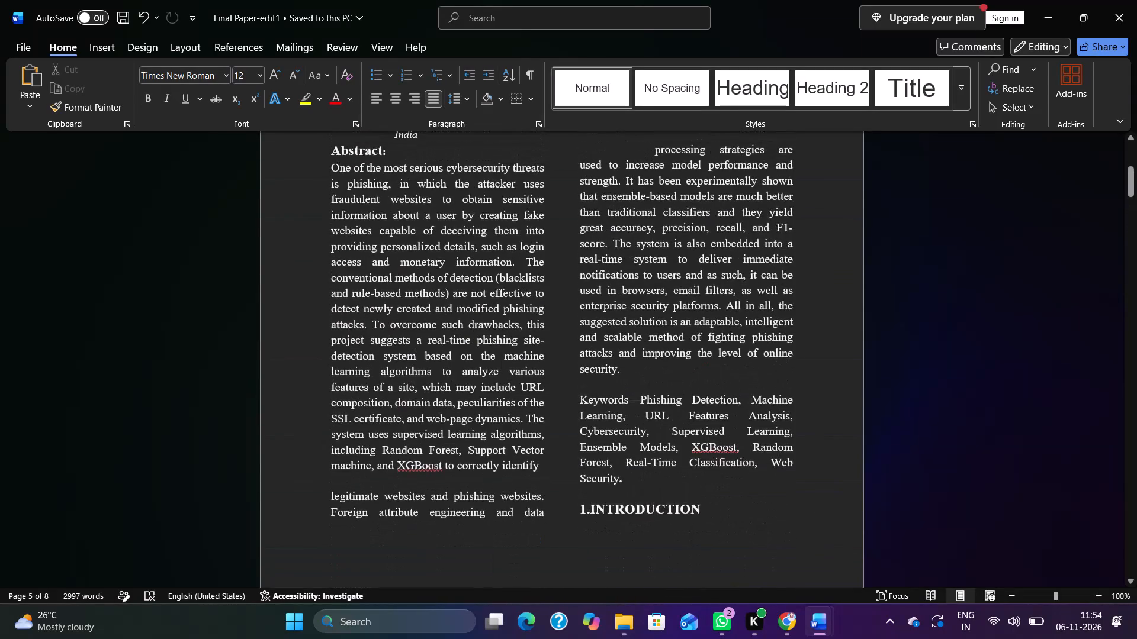
{"action": "scroll", "coordinate": [678, 395], "scroll_direction": "right", "scroll_amount": 1}
{"action": "scroll", "coordinate": [678, 395], "scroll_direction": "down", "scroll_amount": 2}
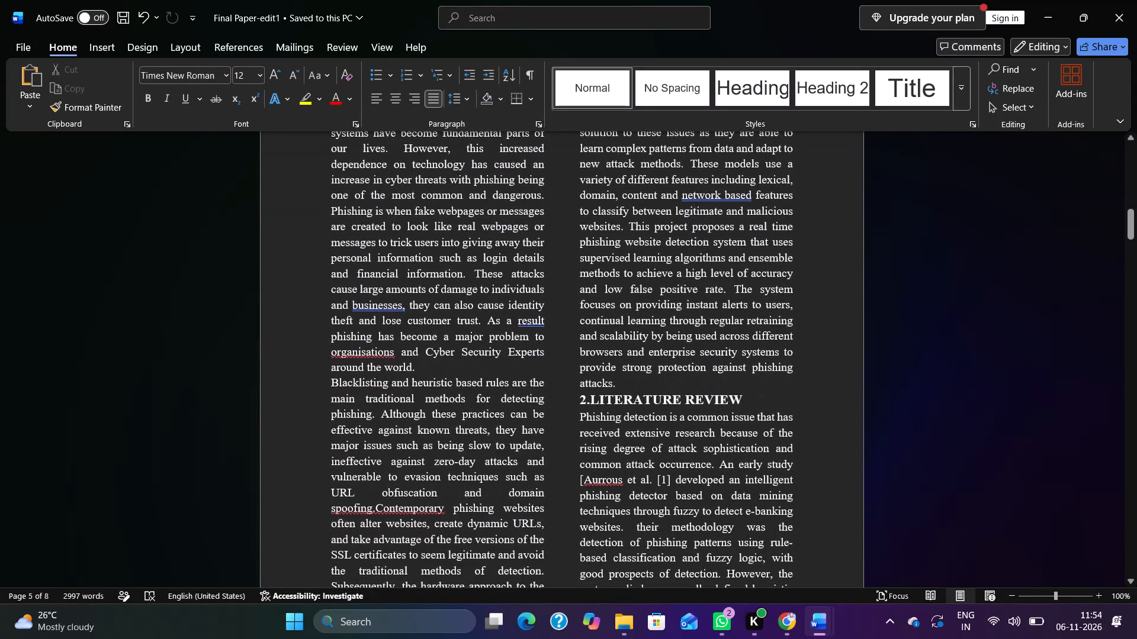
{"action": "left_click", "coordinate": [644, 389]}
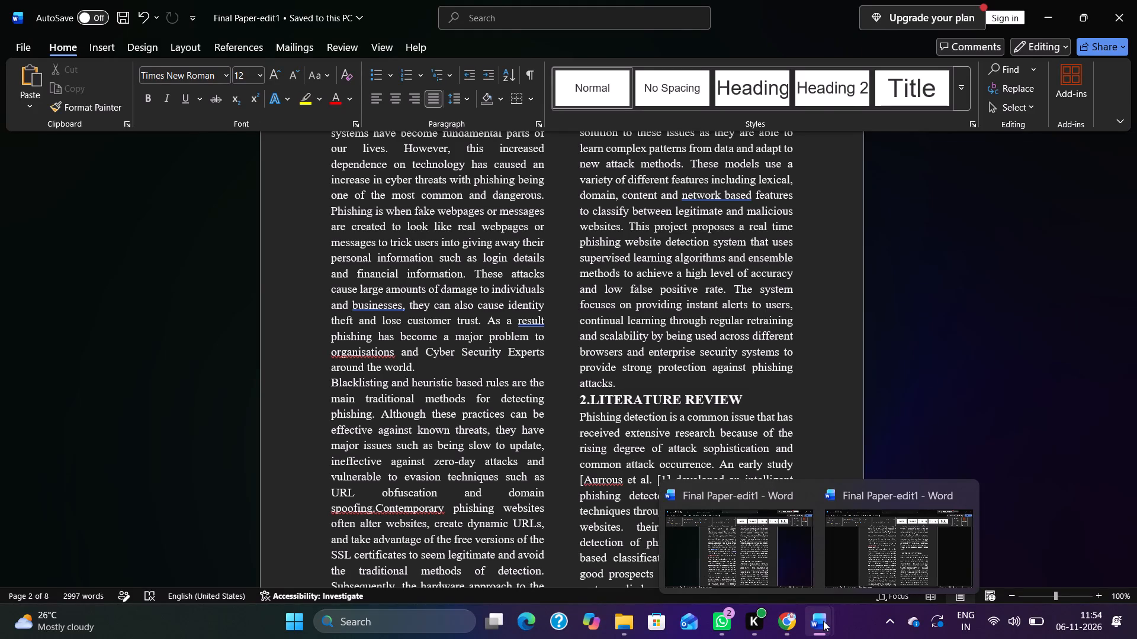
Switch to the paper's other window, with the blank line above "2.LITERATURE REVIEW", and save it in Downloads as Final Paper-edit2.
{"action": "left_click", "coordinate": [856, 563]}
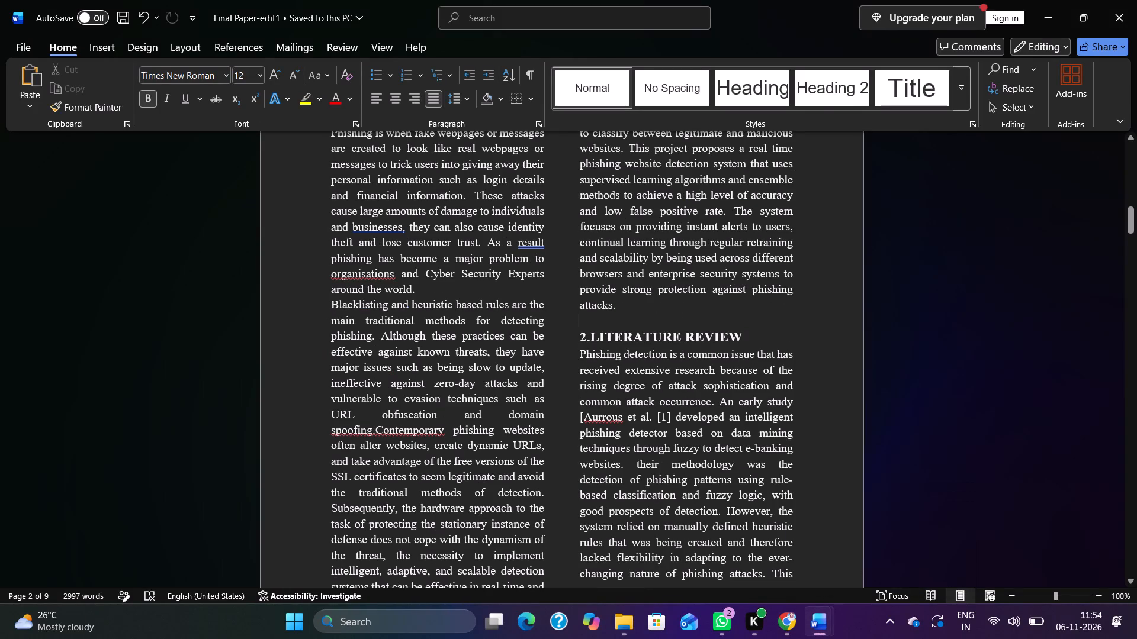
{"action": "left_click", "coordinate": [682, 366]}
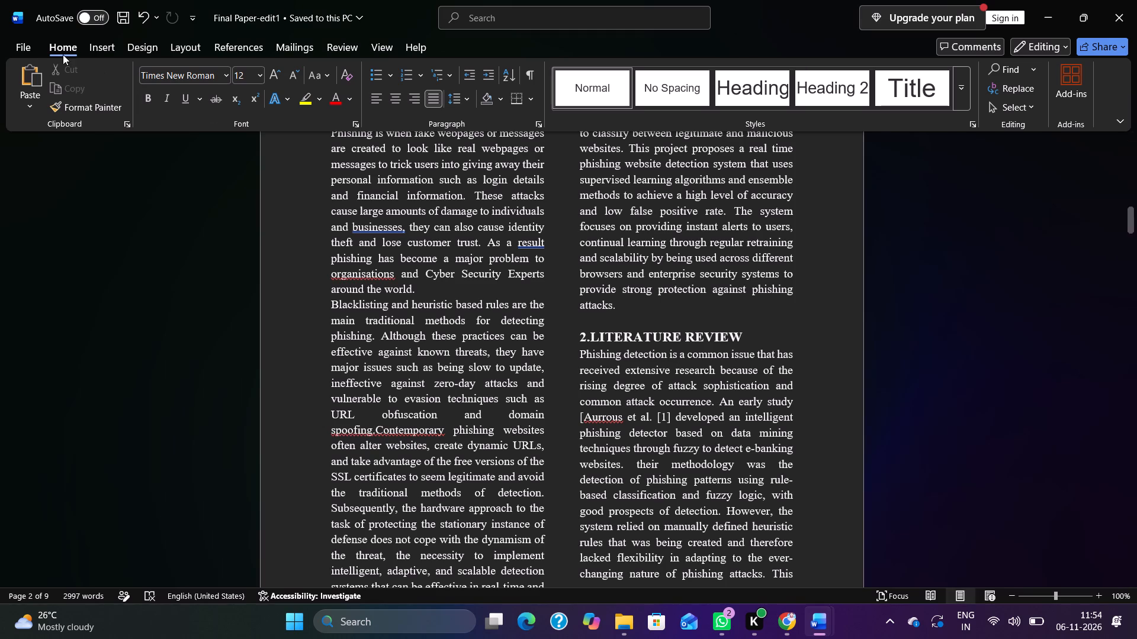
{"action": "left_click", "coordinate": [29, 44]}
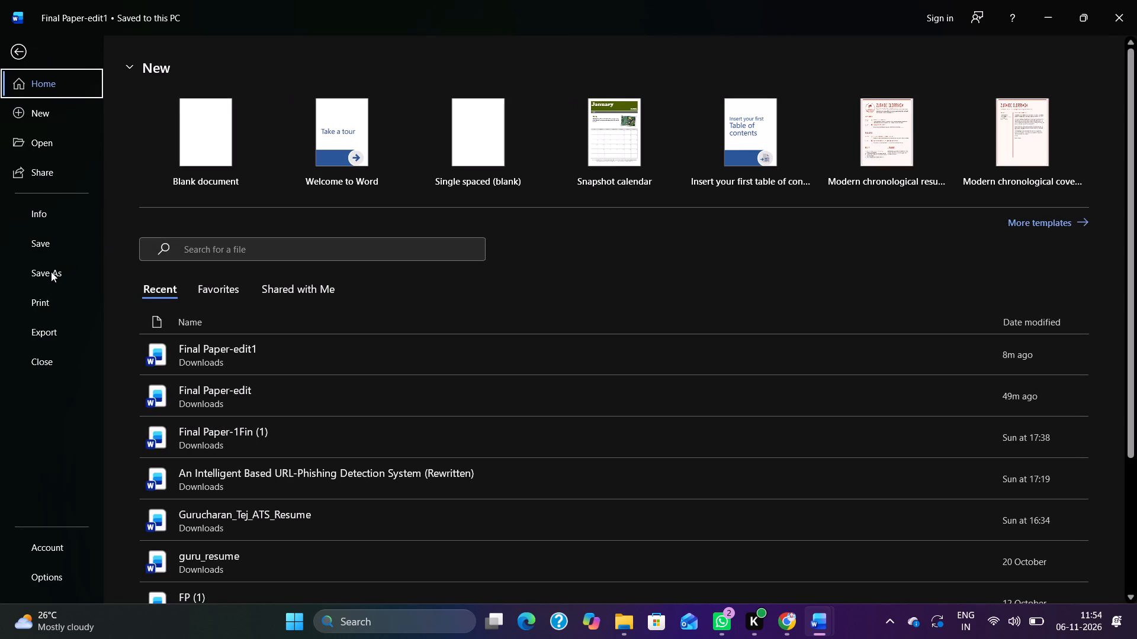
{"action": "left_click", "coordinate": [51, 272]}
{"action": "left_click", "coordinate": [420, 150]}
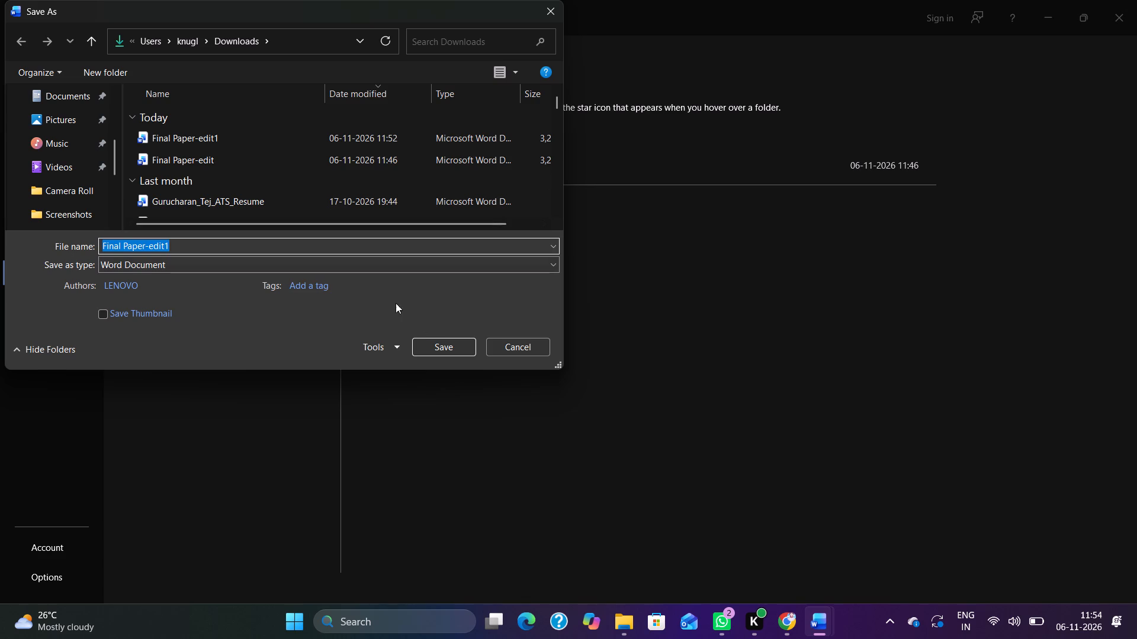
{"action": "left_click", "coordinate": [342, 245]}
{"action": "key", "text": "BackSpace"}
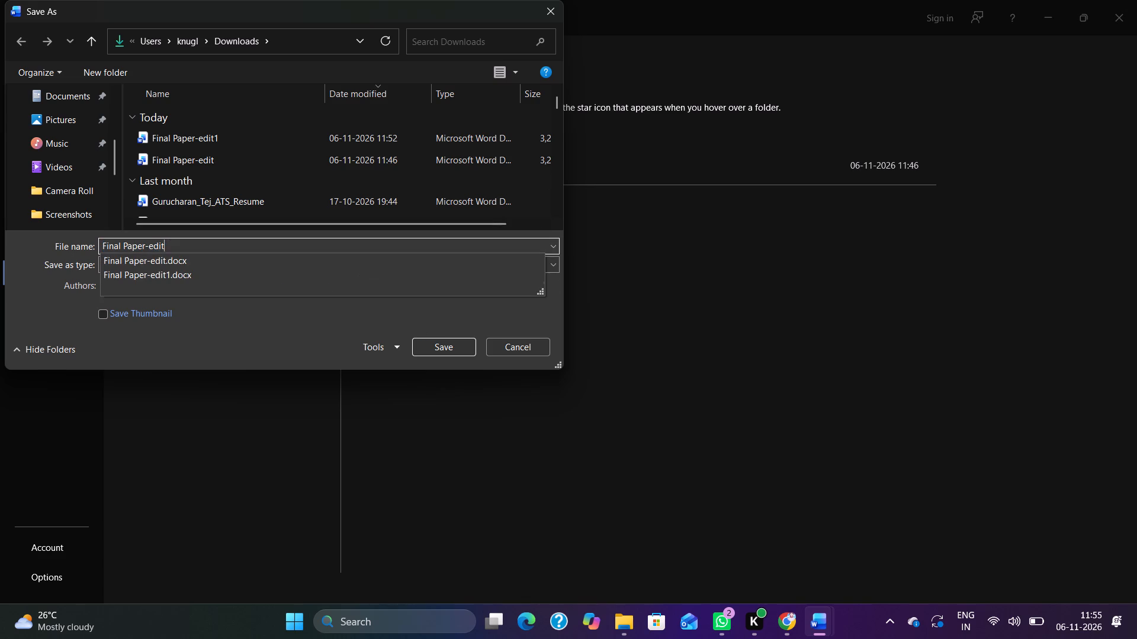
{"action": "key", "text": "2"}
{"action": "left_click", "coordinate": [447, 341]}
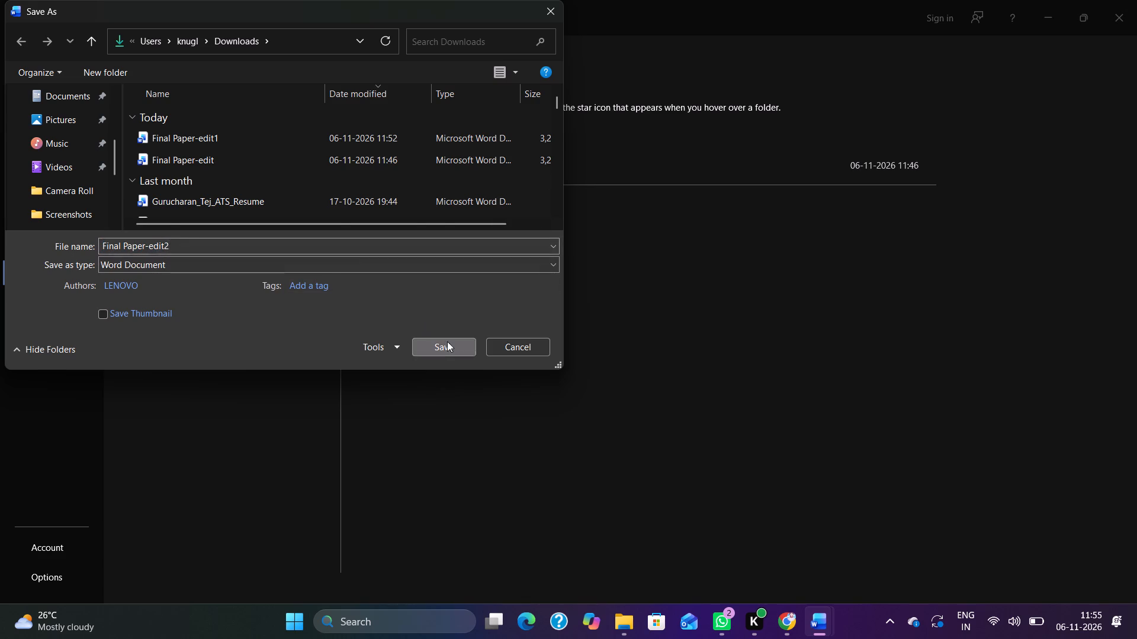